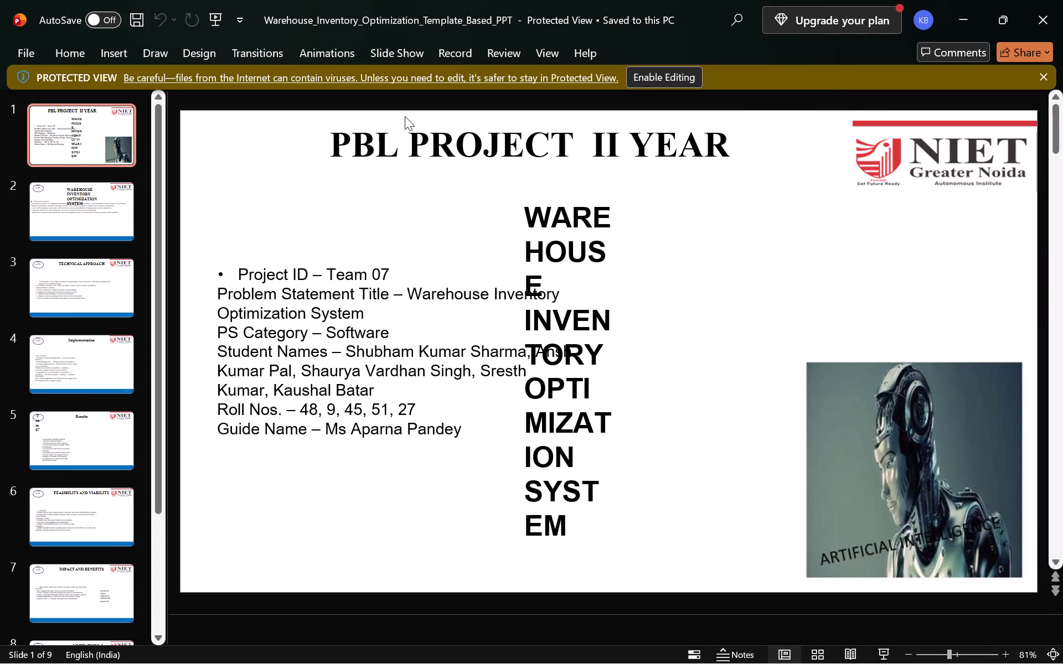
{"action": "left_click", "coordinate": [683, 74]}
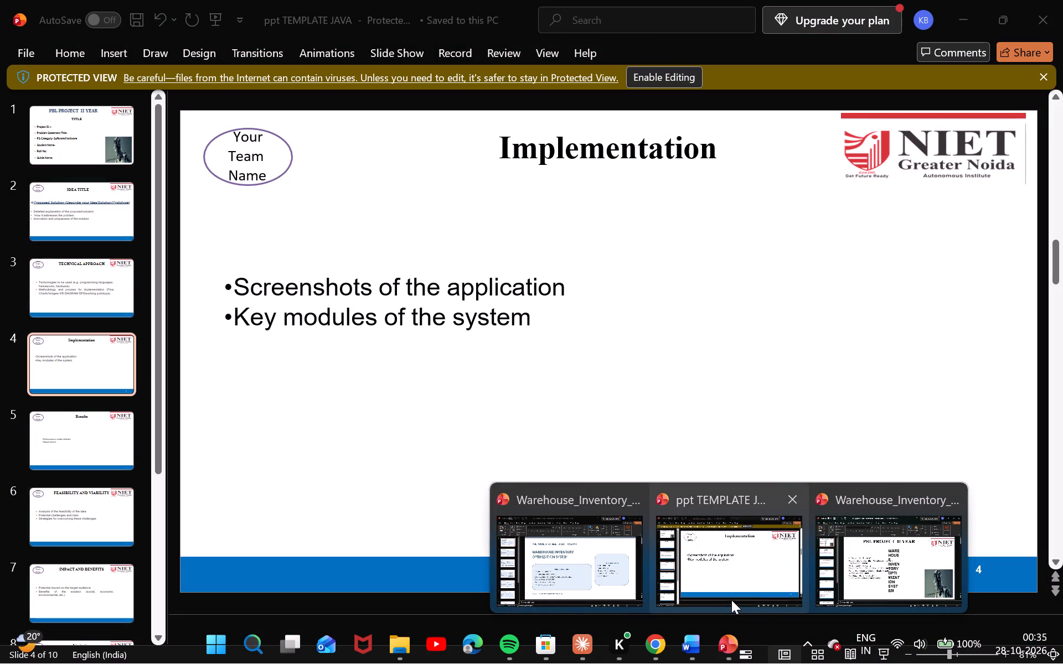
Close the Warehouse_Inventory_Optimization_Template_Based_PPT and Warehouse_Inventory_Optimization_Final_PBL_Presentation windows.
{"action": "left_click", "coordinate": [938, 505]}
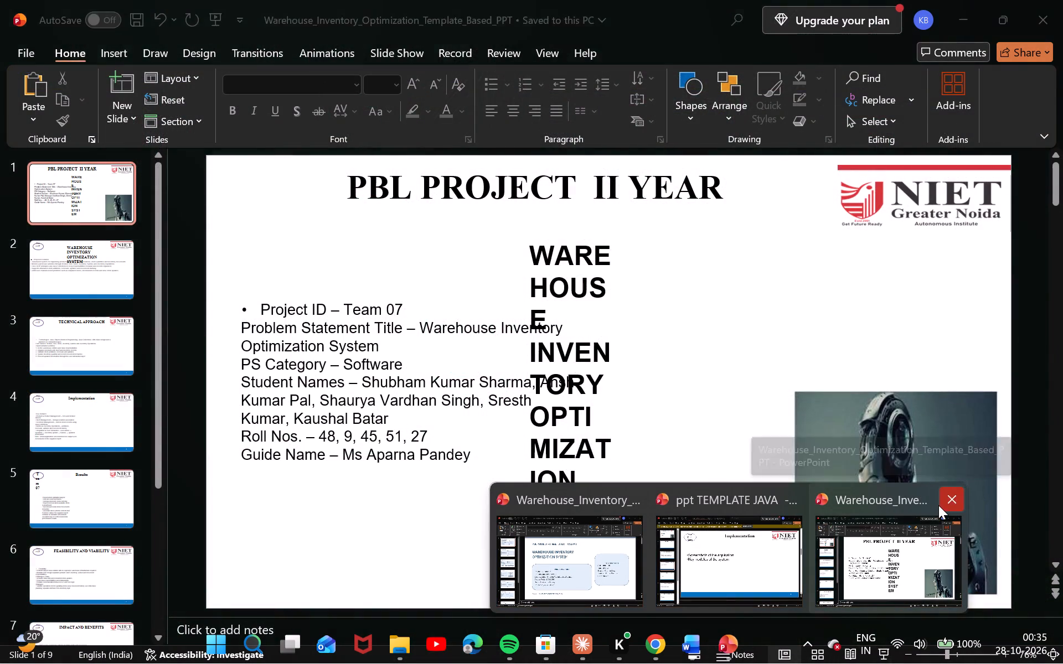
{"action": "left_click", "coordinate": [636, 580]}
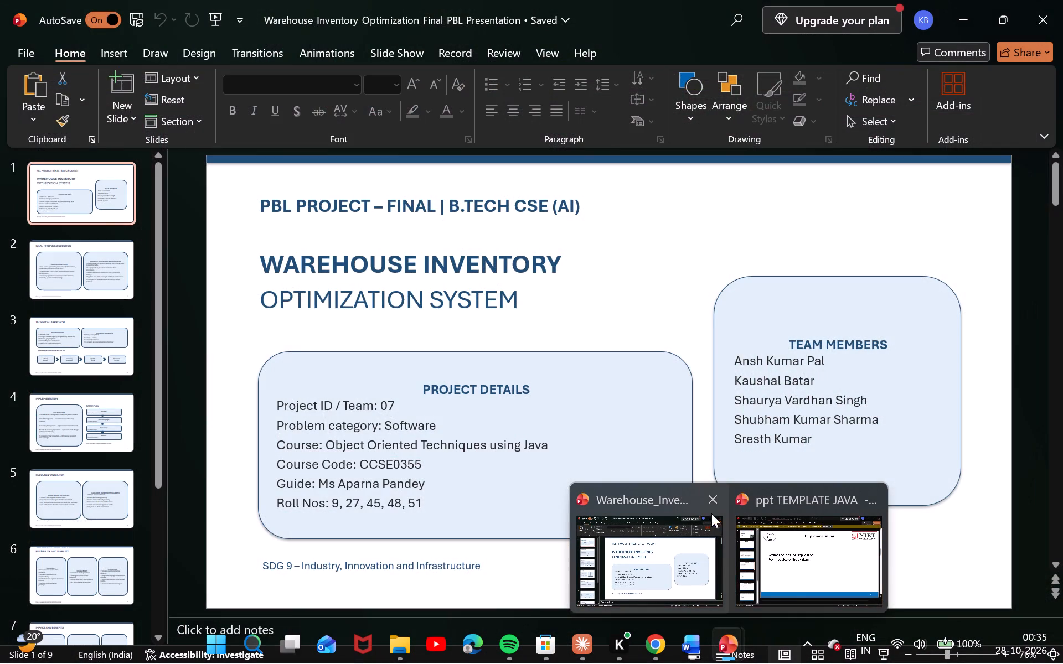
{"action": "left_click", "coordinate": [713, 499]}
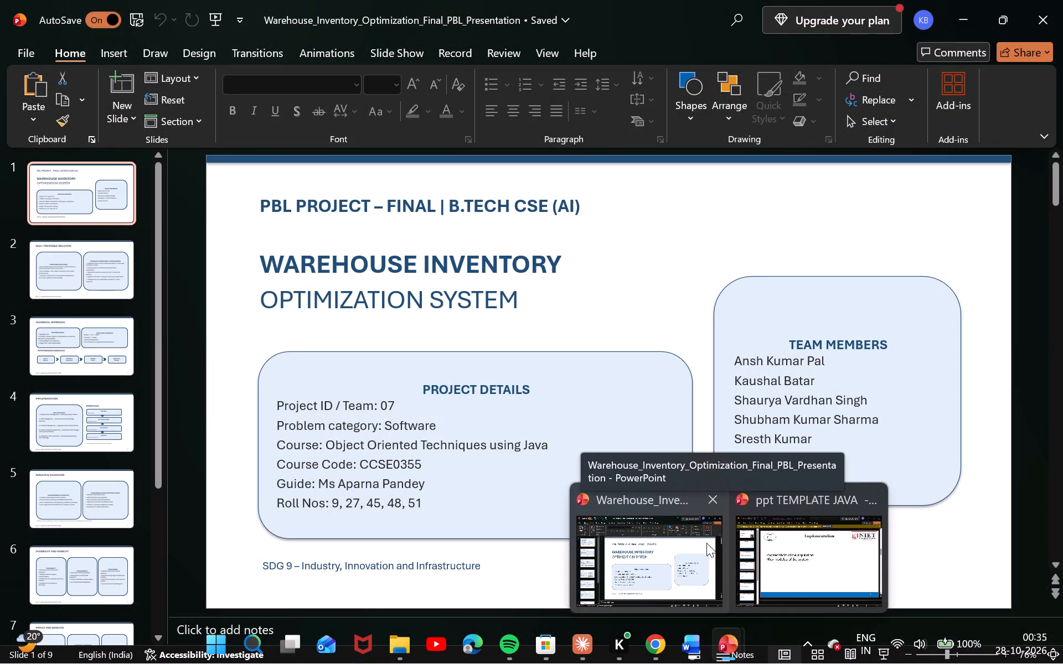
{"action": "left_click", "coordinate": [710, 505]}
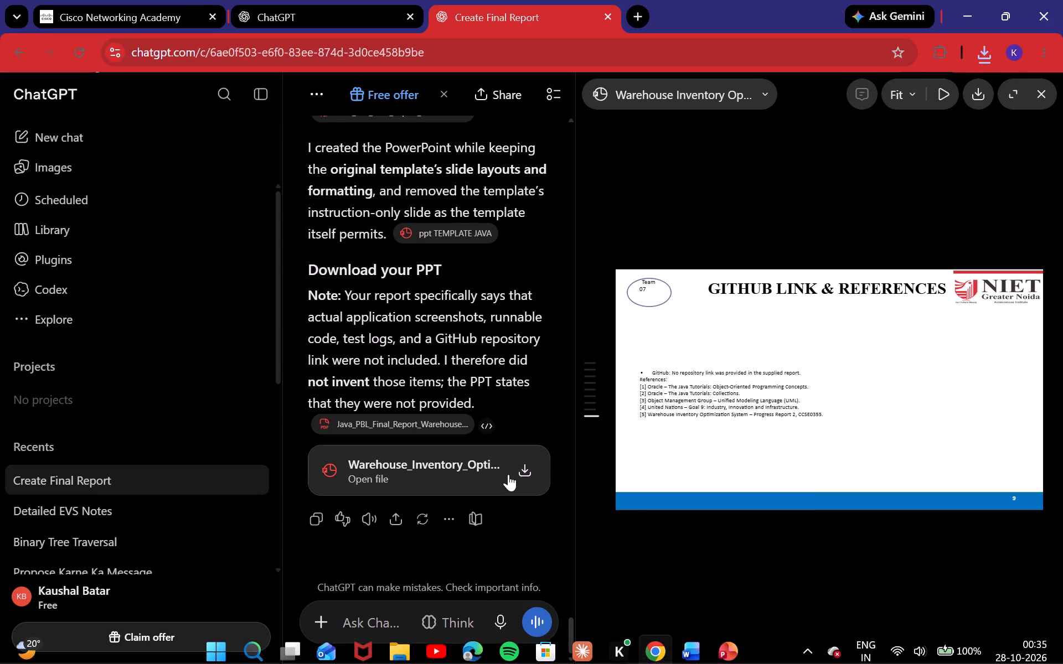
Reopen Warehouse_Inventory_Optimization_Template_Based_PPT from the recent files in File Explorer's Home.
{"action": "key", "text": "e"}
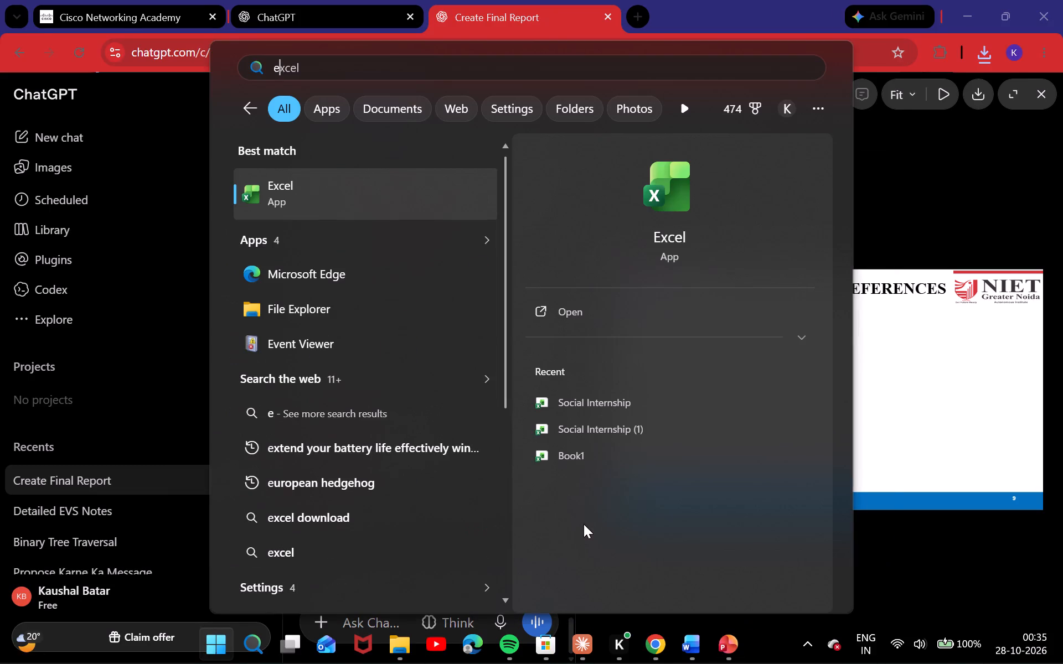
{"action": "key", "text": "super+e"}
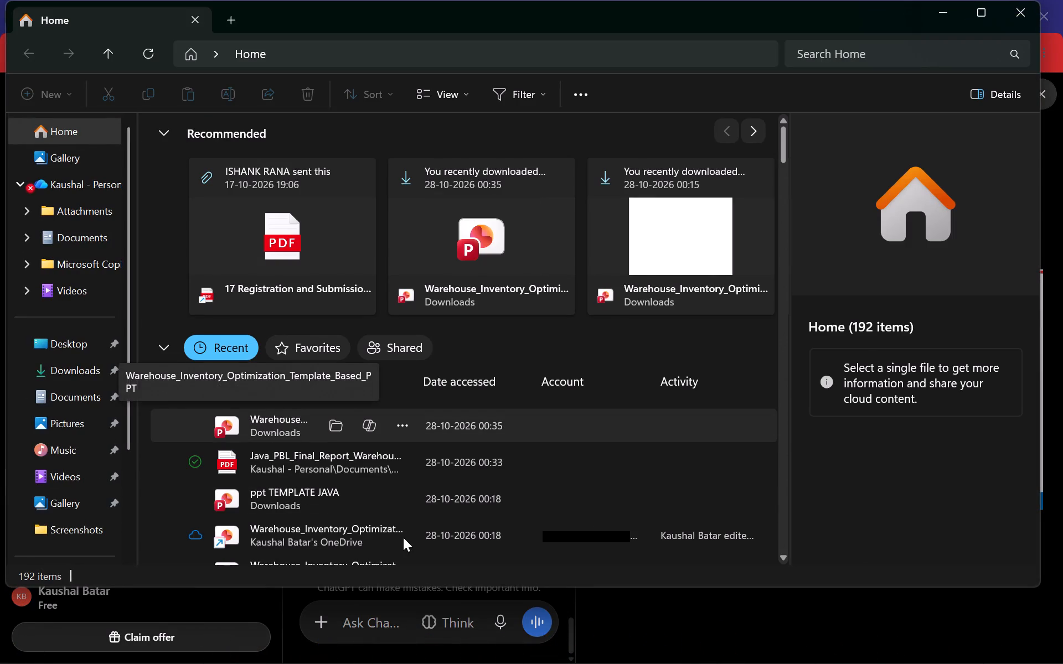
{"action": "double_click", "coordinate": [249, 412]}
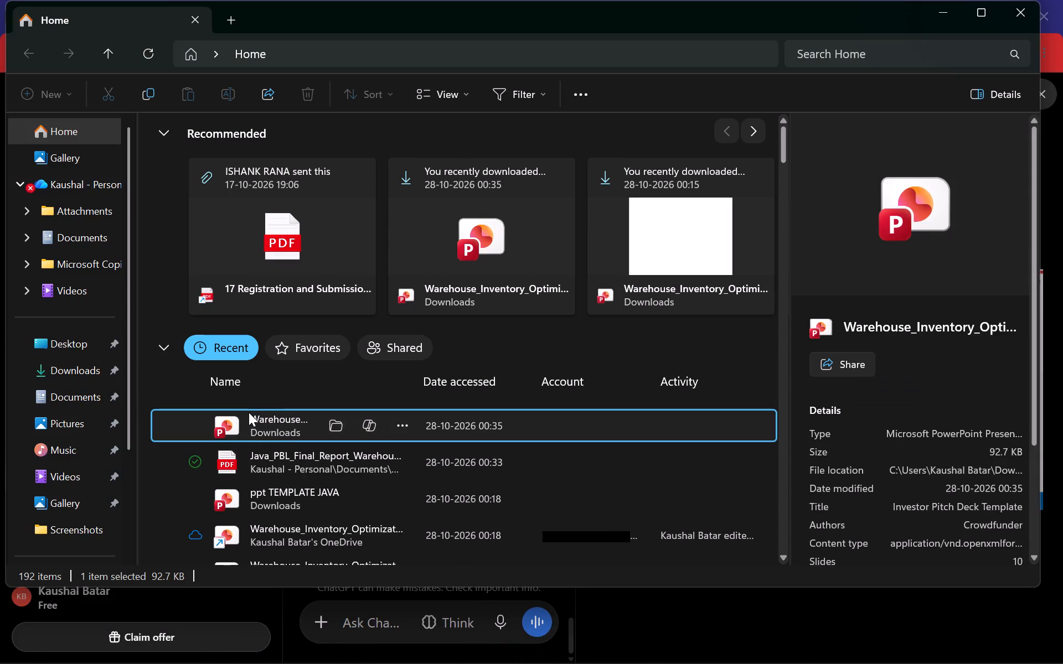
{"action": "double_click", "coordinate": [267, 425]}
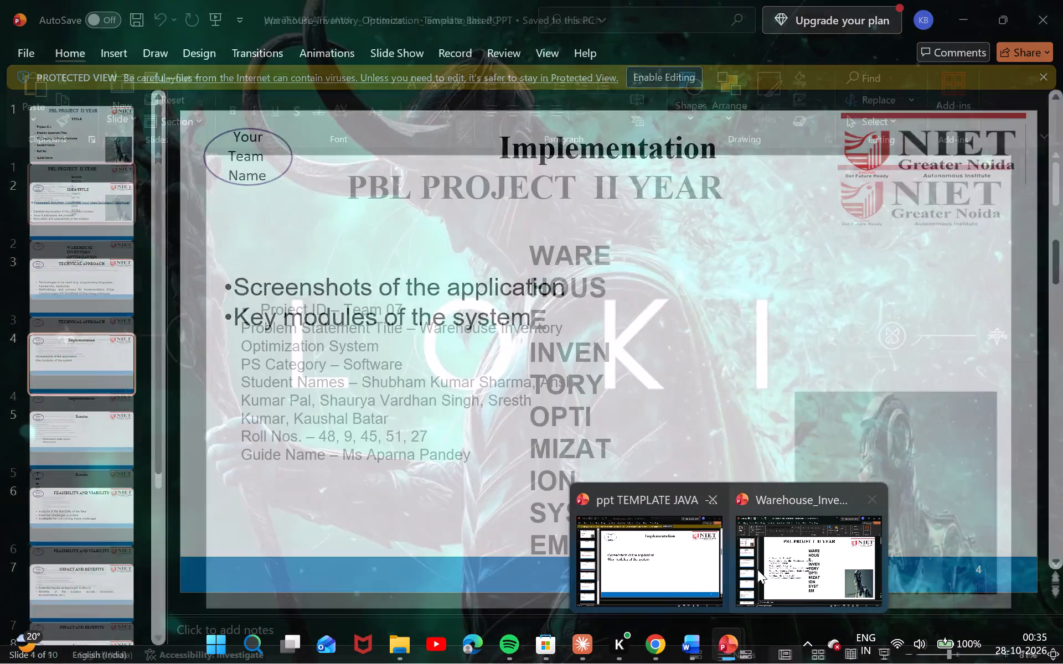
{"action": "left_click", "coordinate": [781, 561]}
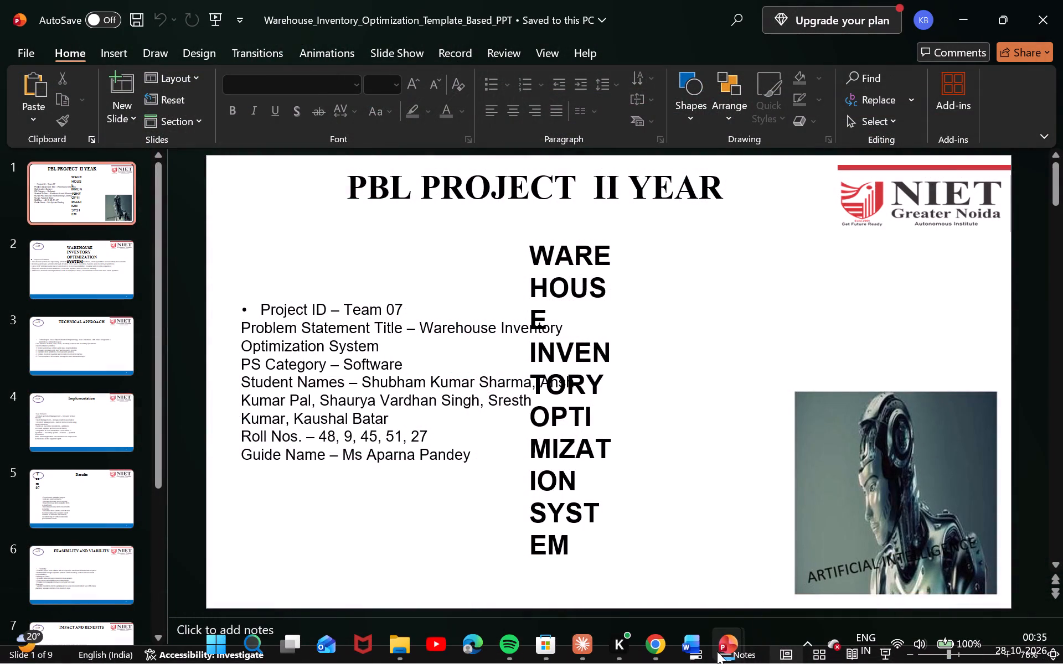
Compare the first slide of ppt TEMPLATE JAVA with the first slide of the generated presentation.
{"action": "left_click", "coordinate": [672, 566]}
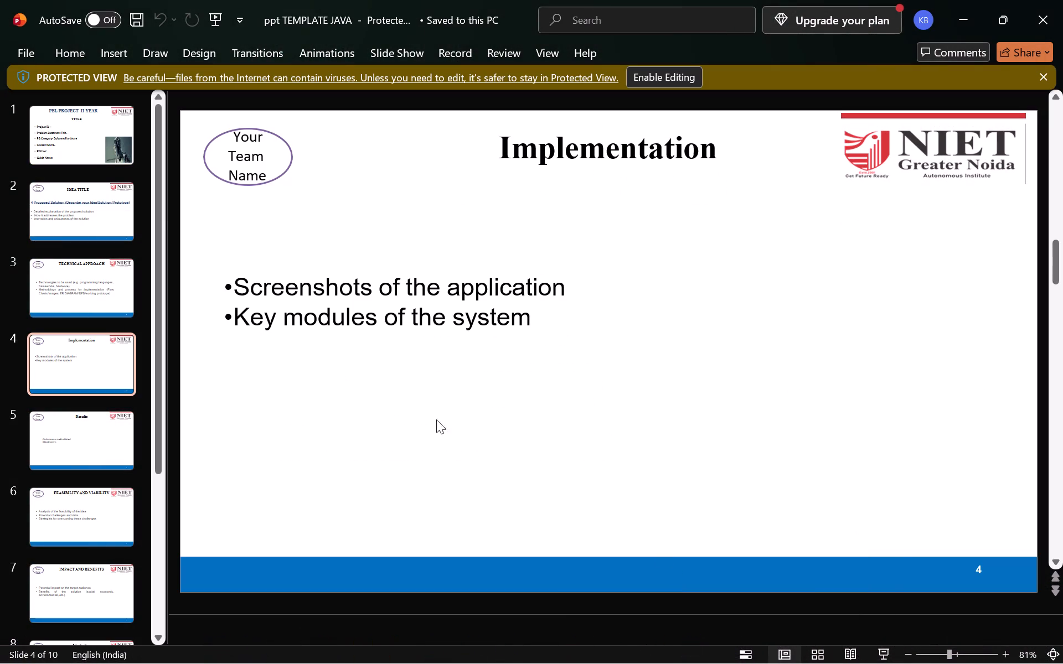
{"action": "left_click", "coordinate": [77, 132]}
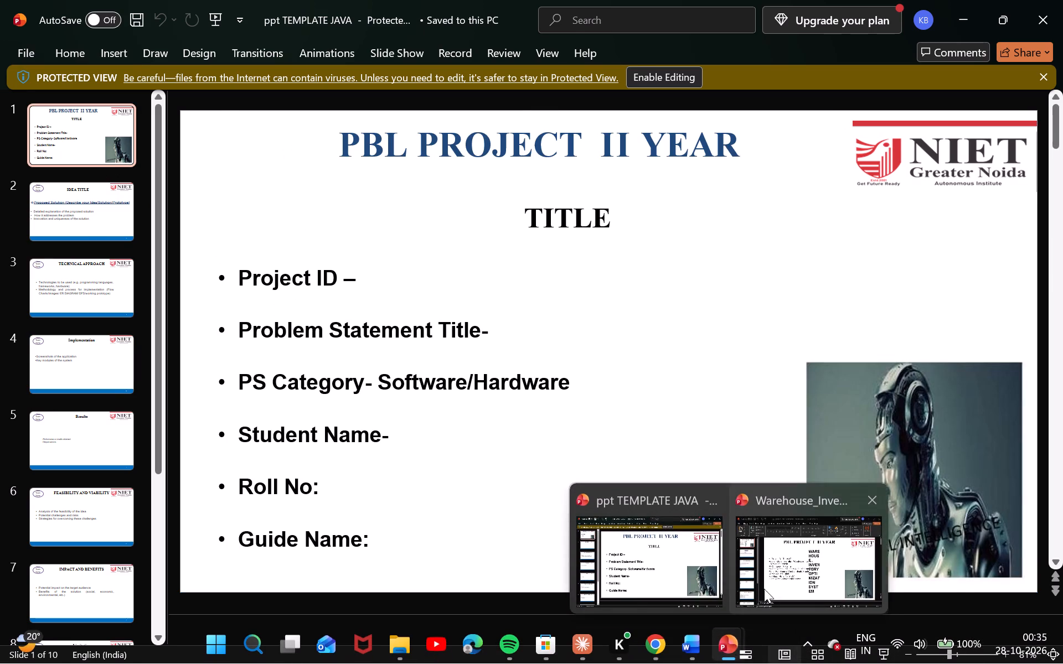
{"action": "left_click", "coordinate": [793, 562]}
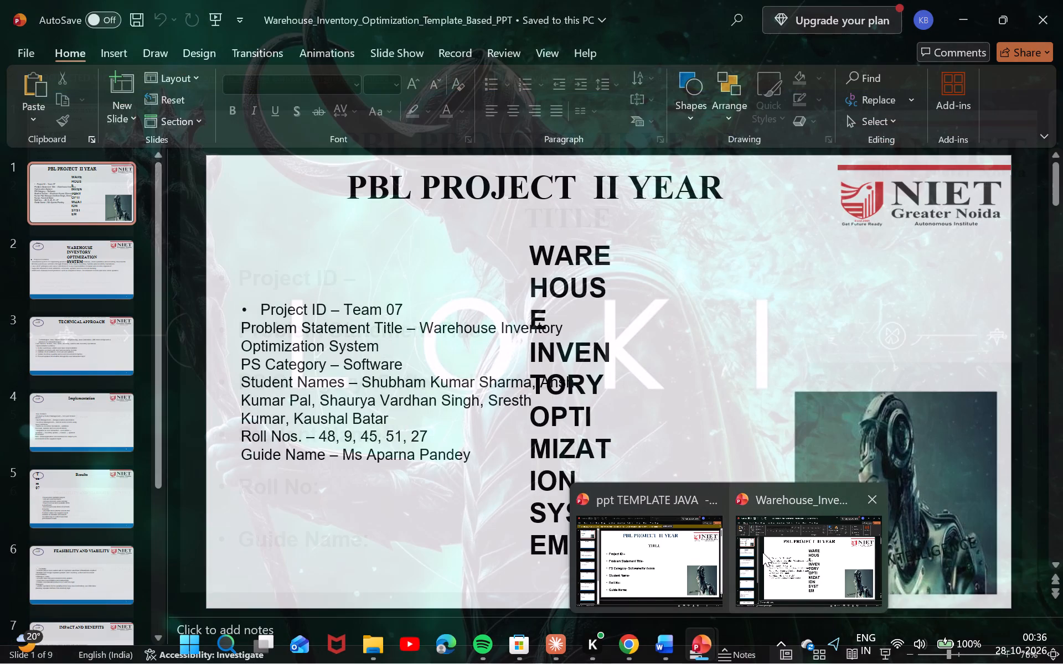
{"action": "left_click", "coordinate": [762, 552]}
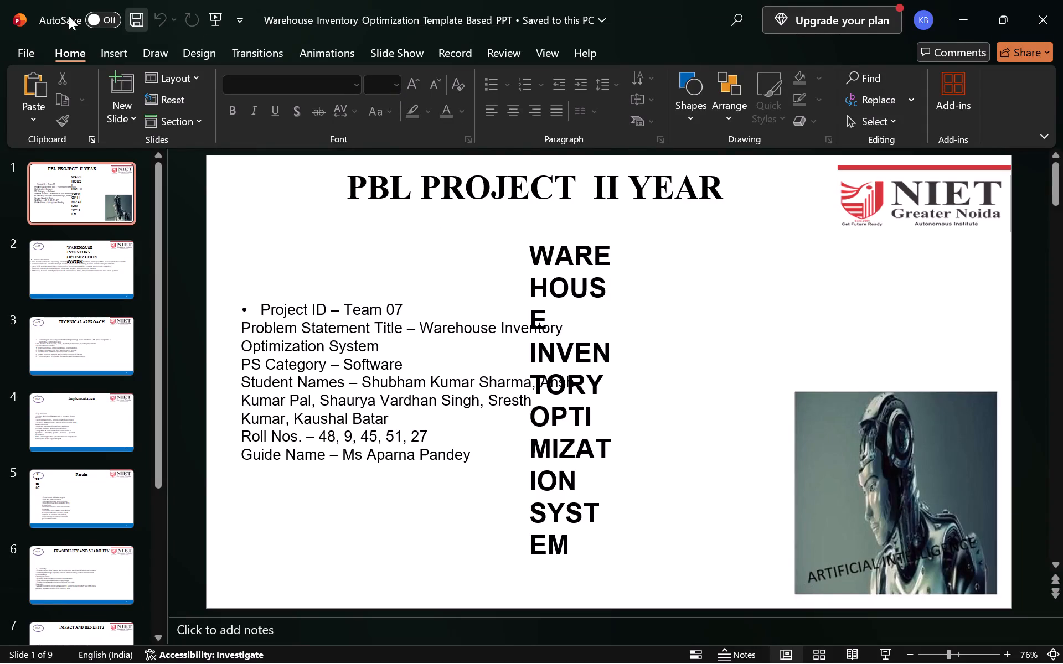
Turn on AutoSave for the generated presentation by uploading it to OneDrive - Personal.
{"action": "left_click", "coordinate": [112, 14]}
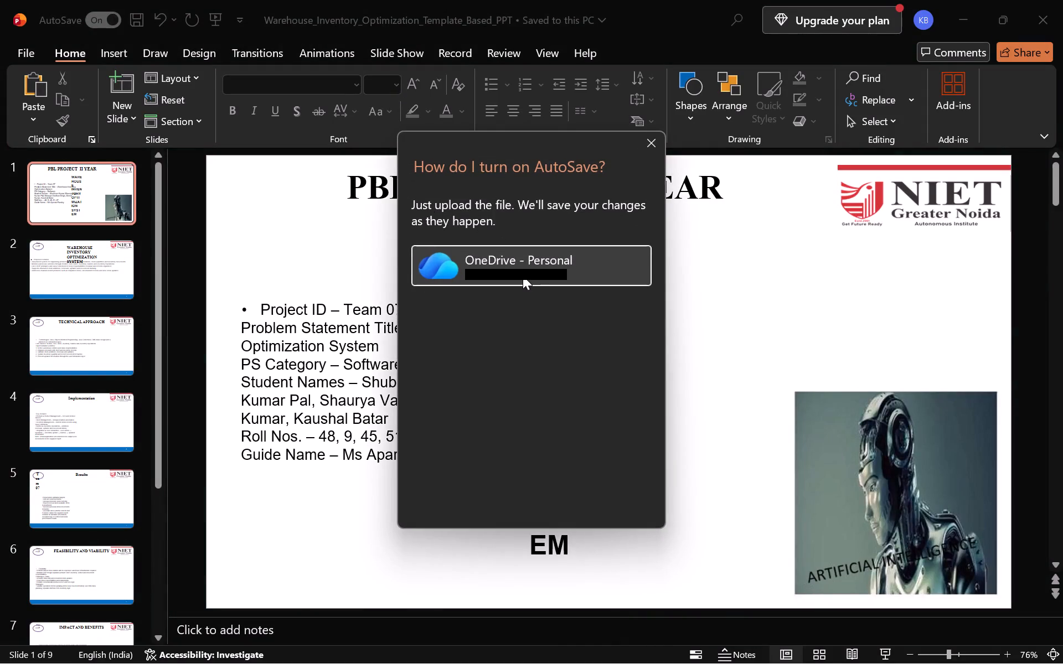
{"action": "left_click", "coordinate": [523, 276]}
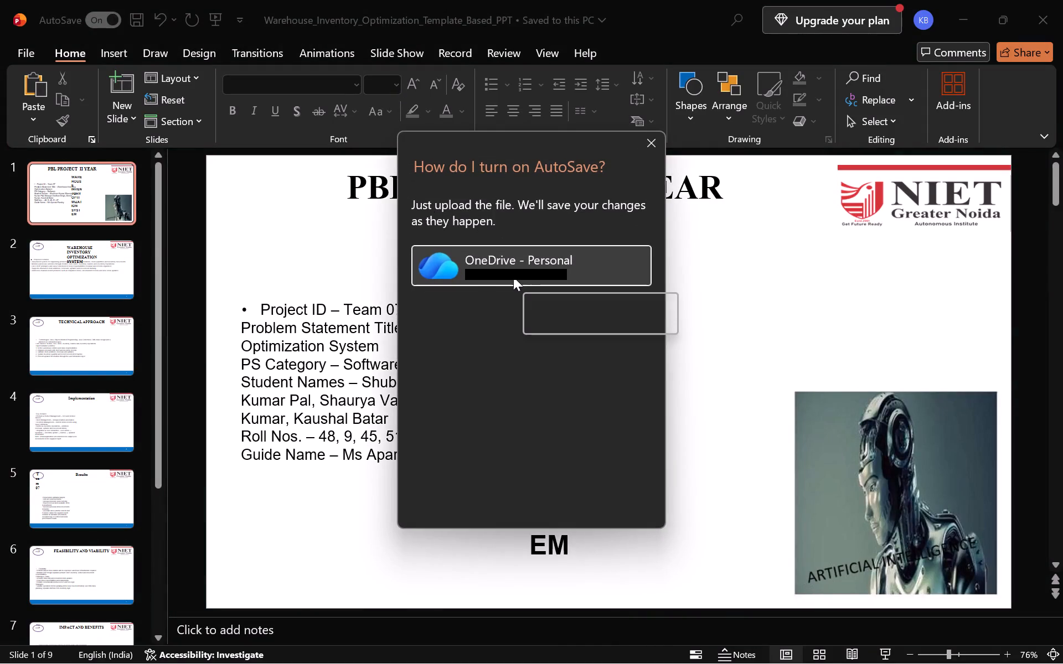
{"action": "left_click", "coordinate": [469, 276]}
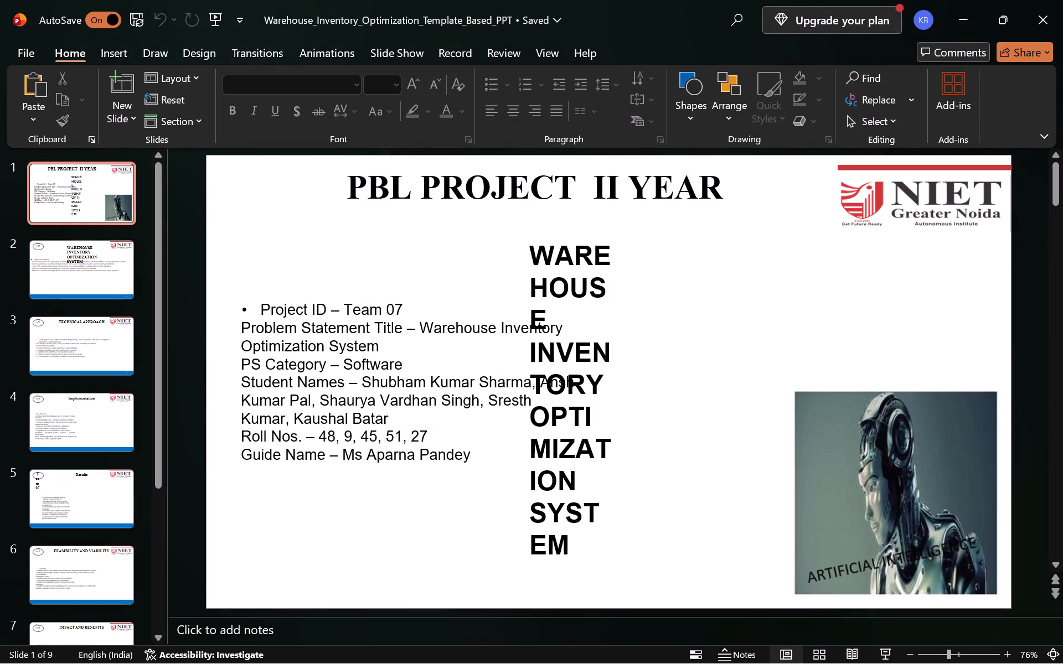
Delete the overlapping text "WAREHOUSE INVENTORY OPTIMIZATION SYSTEM" from the title text box on slide 1.
{"action": "left_click", "coordinate": [570, 439]}
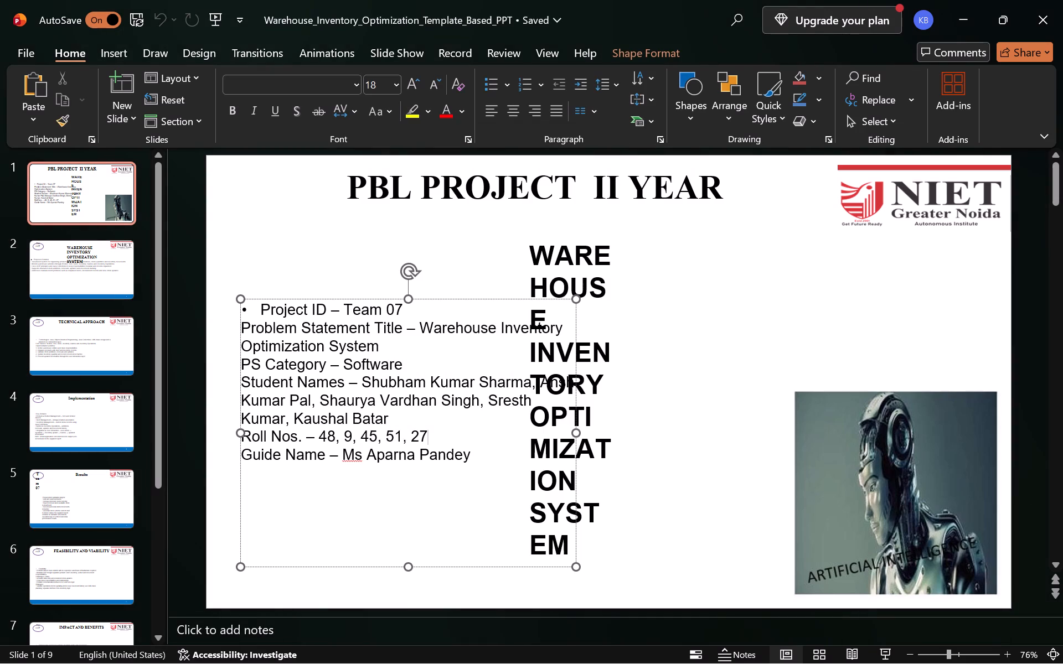
{"action": "left_click", "coordinate": [623, 522]}
{"action": "left_click", "coordinate": [583, 542]}
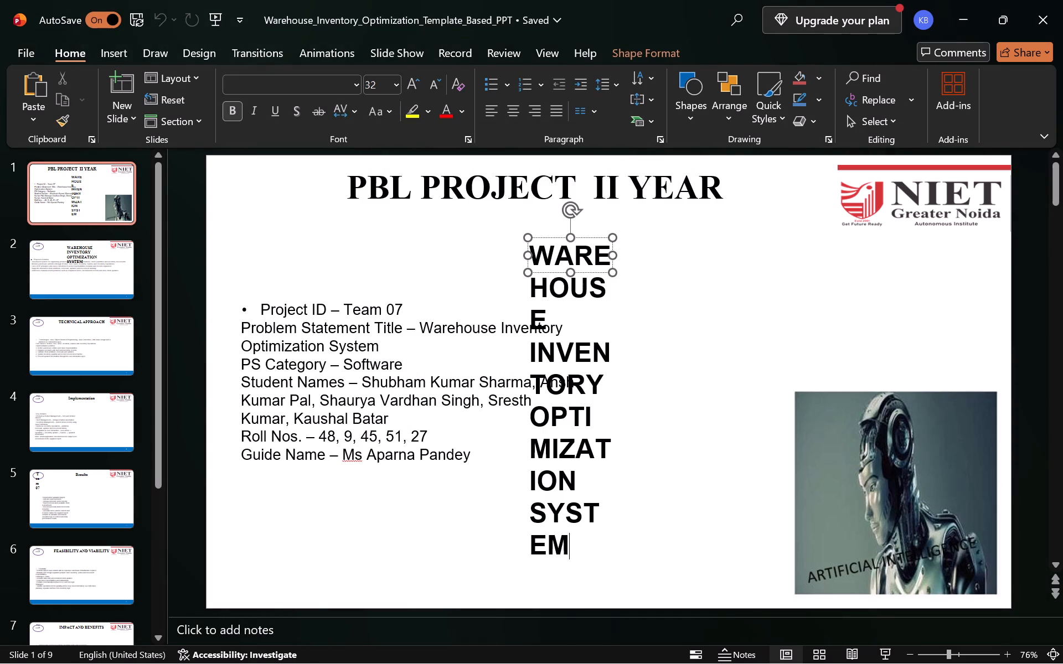
{"action": "key", "text": "BackSpace"}
{"action": "key", "text": "BackSpace"}
{"action": "key", "text": "BackSpace"}
{"action": "key", "text": "BackSpace"}
{"action": "key", "text": "ctrl+BackSpace"}
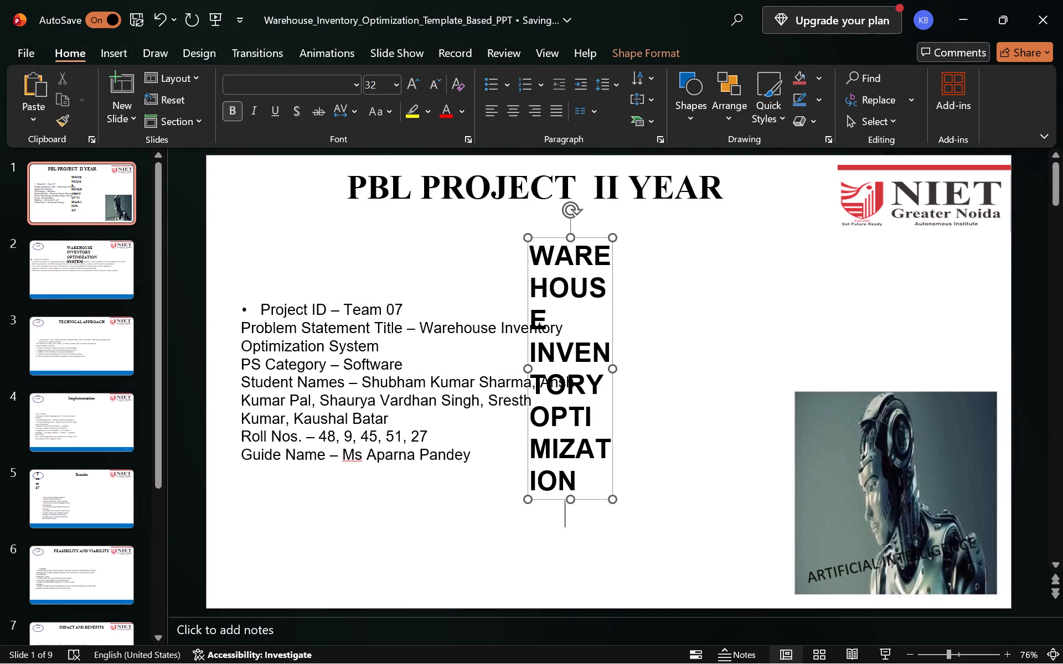
{"action": "key", "text": "ctrl+BackSpace"}
{"action": "key", "text": "ctrl+BackSpace"}
{"action": "key", "text": "ctrl+BackSpace"}
{"action": "key", "text": "ctrl+BackSpace"}
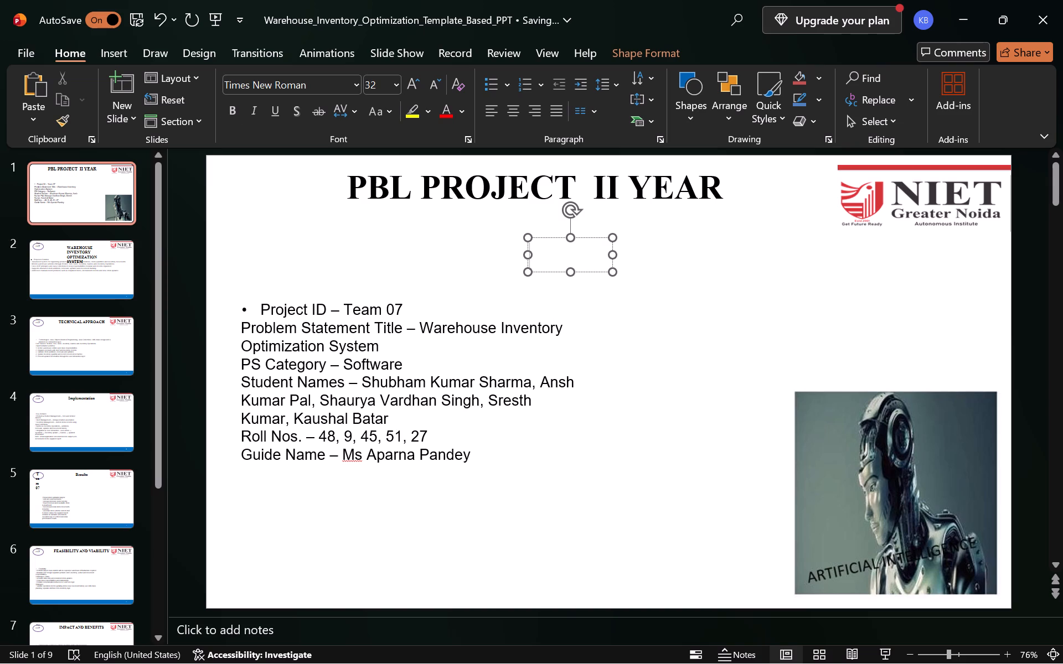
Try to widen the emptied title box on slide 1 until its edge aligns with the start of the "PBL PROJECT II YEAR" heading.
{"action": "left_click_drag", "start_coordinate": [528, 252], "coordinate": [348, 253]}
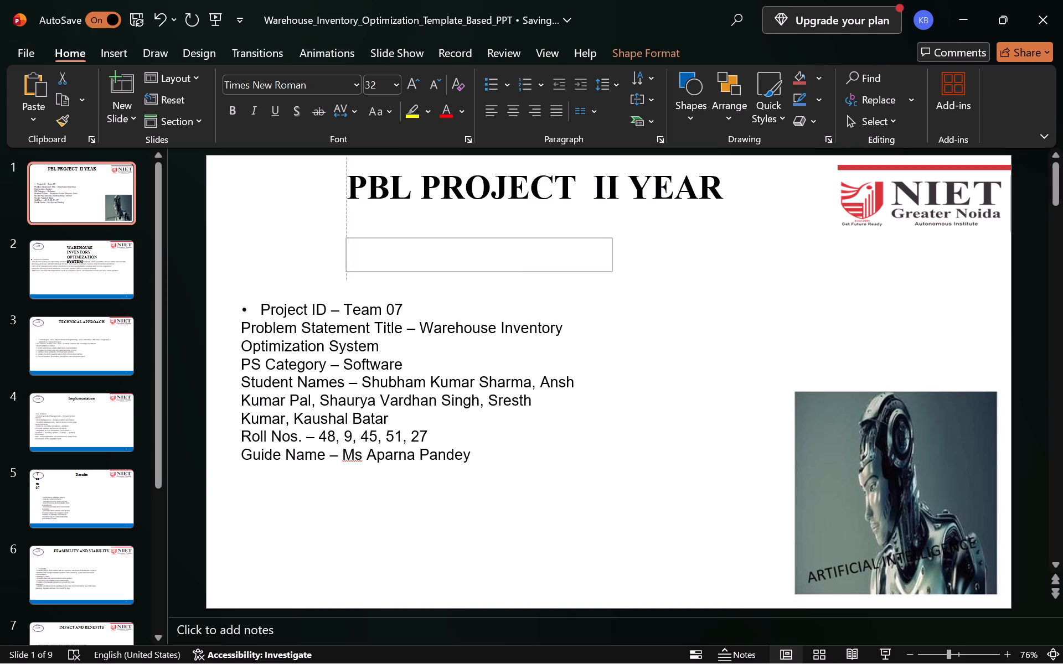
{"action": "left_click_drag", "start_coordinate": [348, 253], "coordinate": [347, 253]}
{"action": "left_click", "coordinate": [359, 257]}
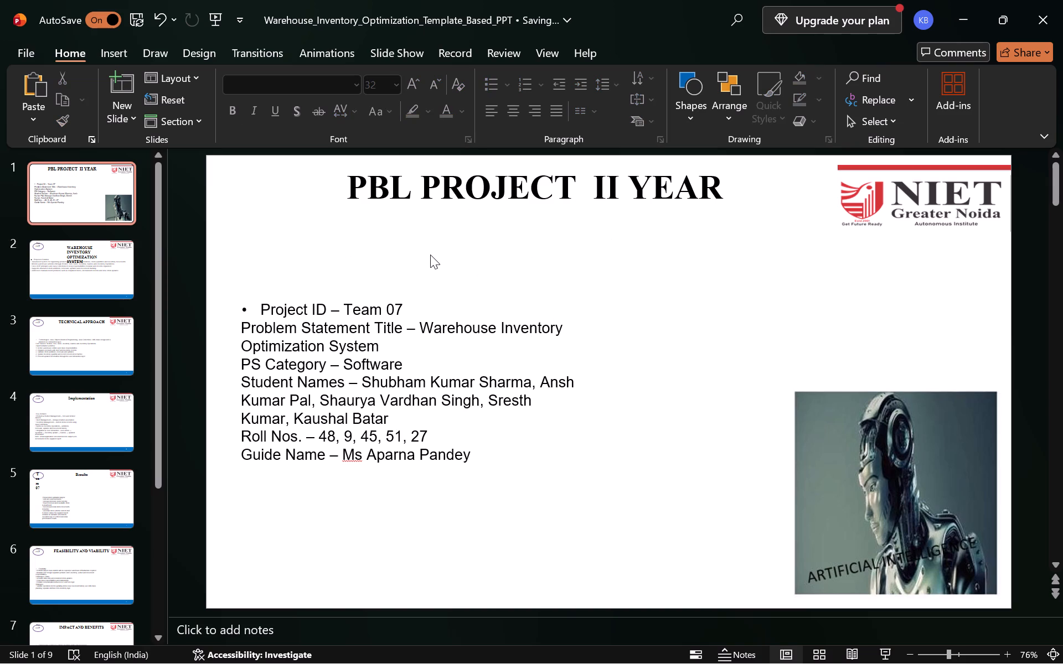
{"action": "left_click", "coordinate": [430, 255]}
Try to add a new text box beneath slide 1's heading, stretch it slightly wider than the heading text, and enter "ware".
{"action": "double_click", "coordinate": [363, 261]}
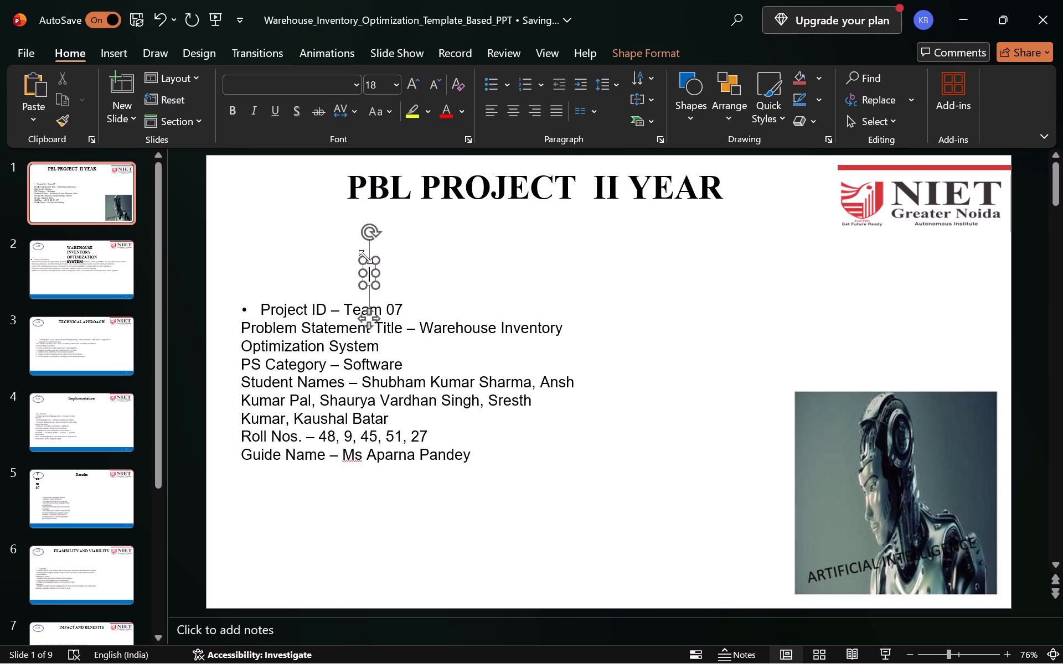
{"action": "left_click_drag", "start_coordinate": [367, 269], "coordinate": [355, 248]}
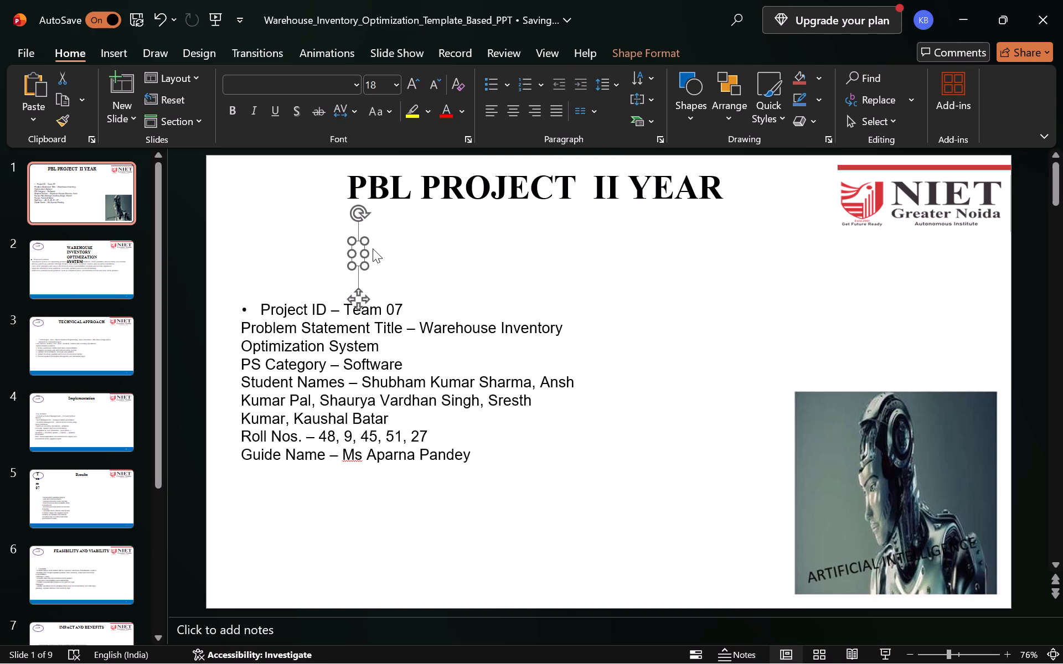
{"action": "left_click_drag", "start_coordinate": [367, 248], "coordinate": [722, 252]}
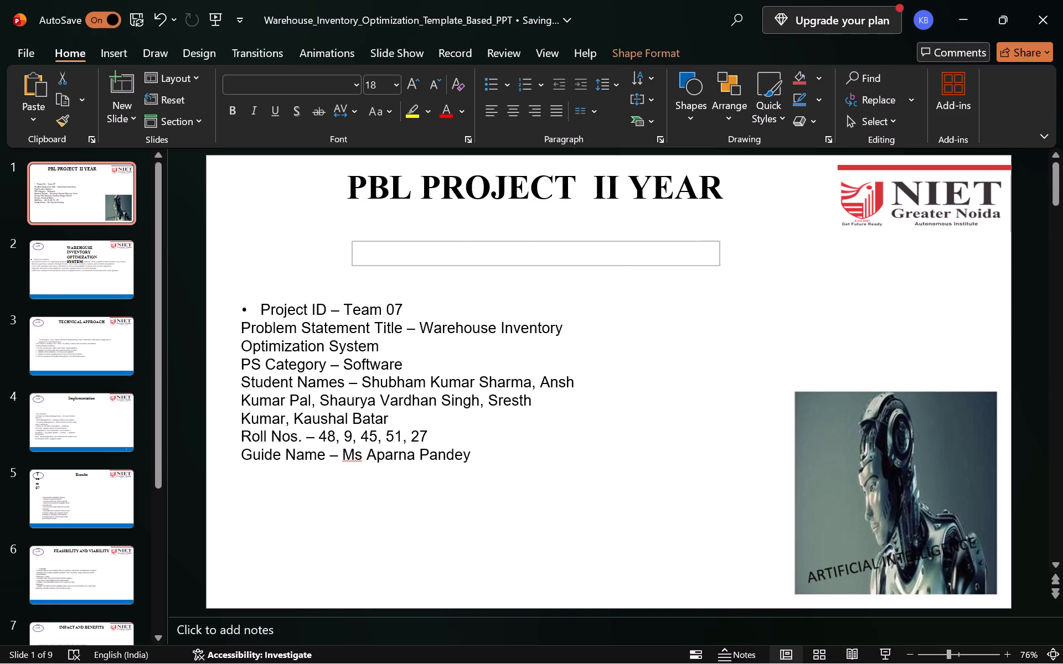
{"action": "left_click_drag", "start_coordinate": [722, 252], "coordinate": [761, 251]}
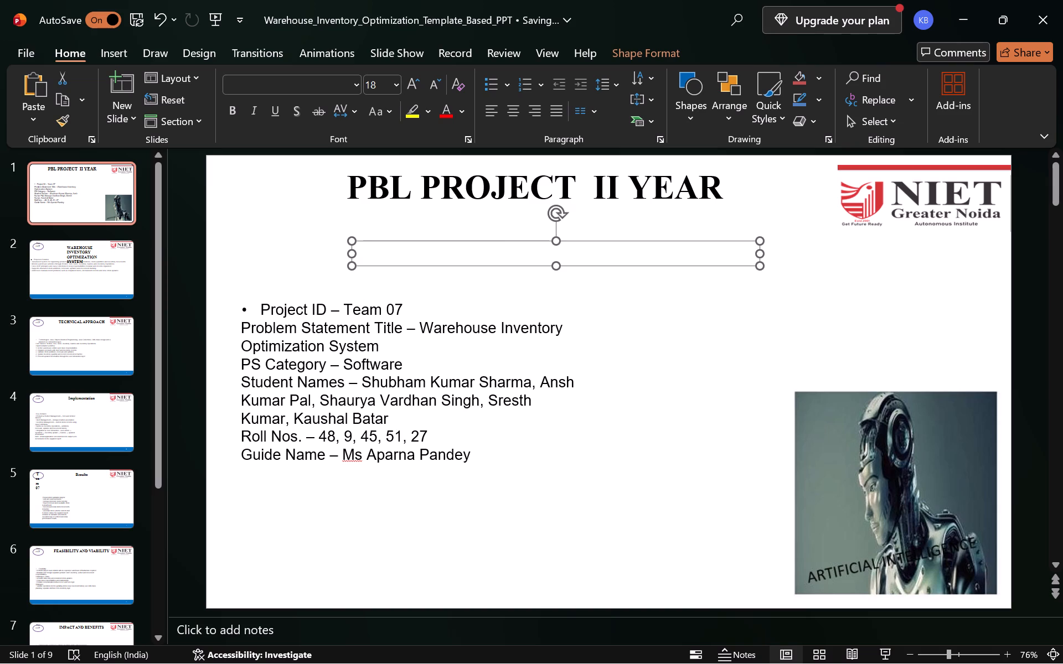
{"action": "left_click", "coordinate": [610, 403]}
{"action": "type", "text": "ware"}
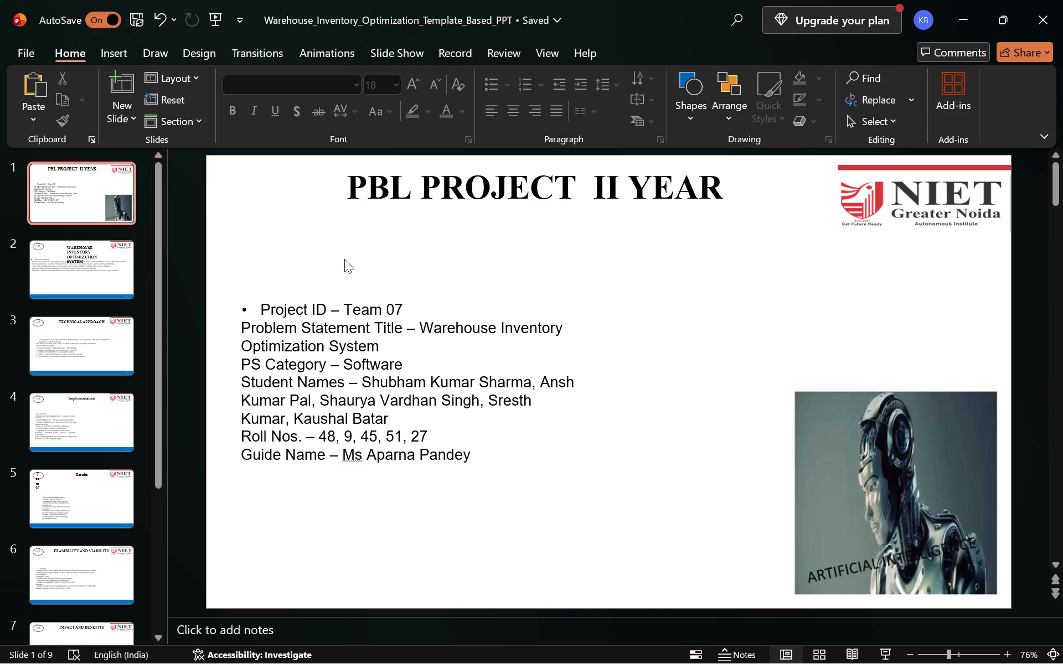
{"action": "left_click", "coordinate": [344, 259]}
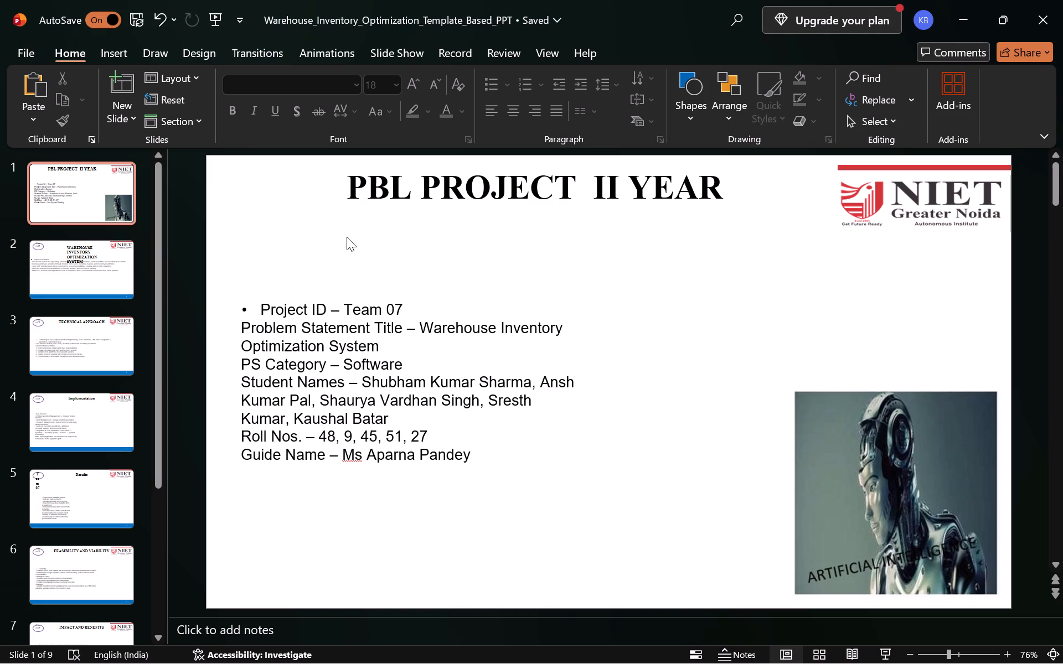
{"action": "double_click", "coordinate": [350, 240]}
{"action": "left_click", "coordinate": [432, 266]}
Duplicate the "PBL PROJECT II YEAR" heading box on slide 1 and place the copy directly below the original, aligned with it.
{"action": "left_click", "coordinate": [386, 186]}
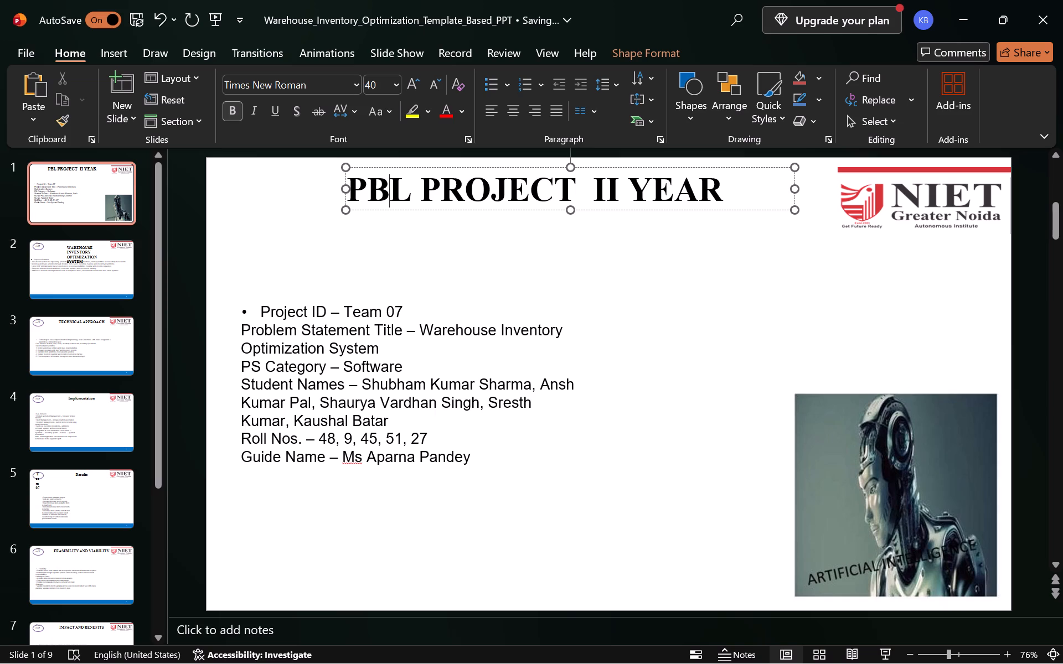
{"action": "left_click", "coordinate": [343, 177]}
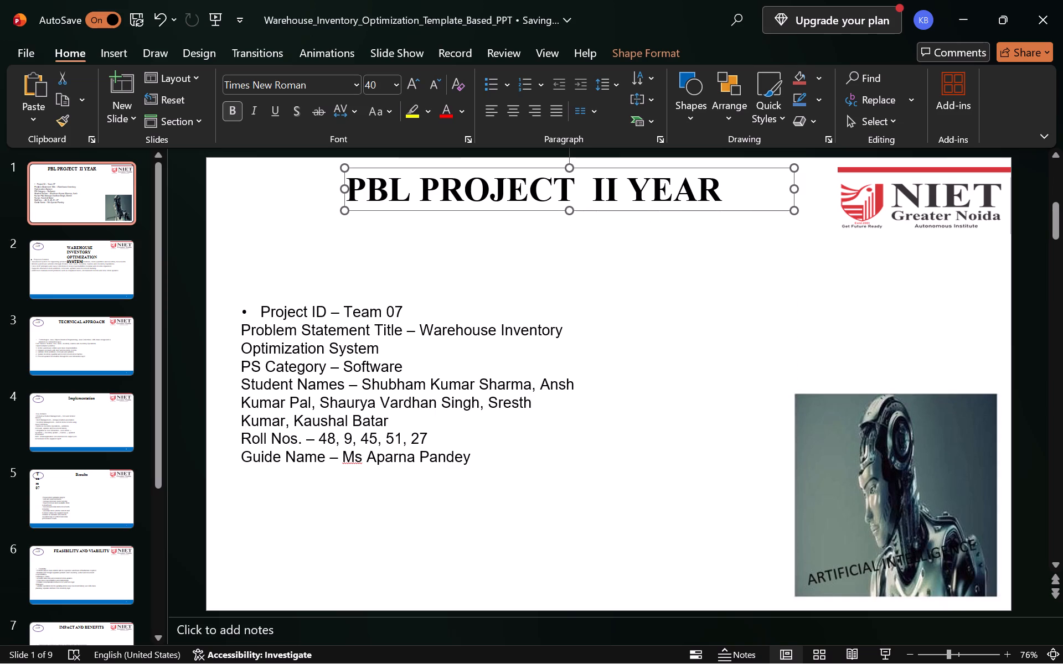
{"action": "key", "text": "ctrl+c"}
{"action": "left_click", "coordinate": [368, 247]}
{"action": "key", "text": "ctrl+v"}
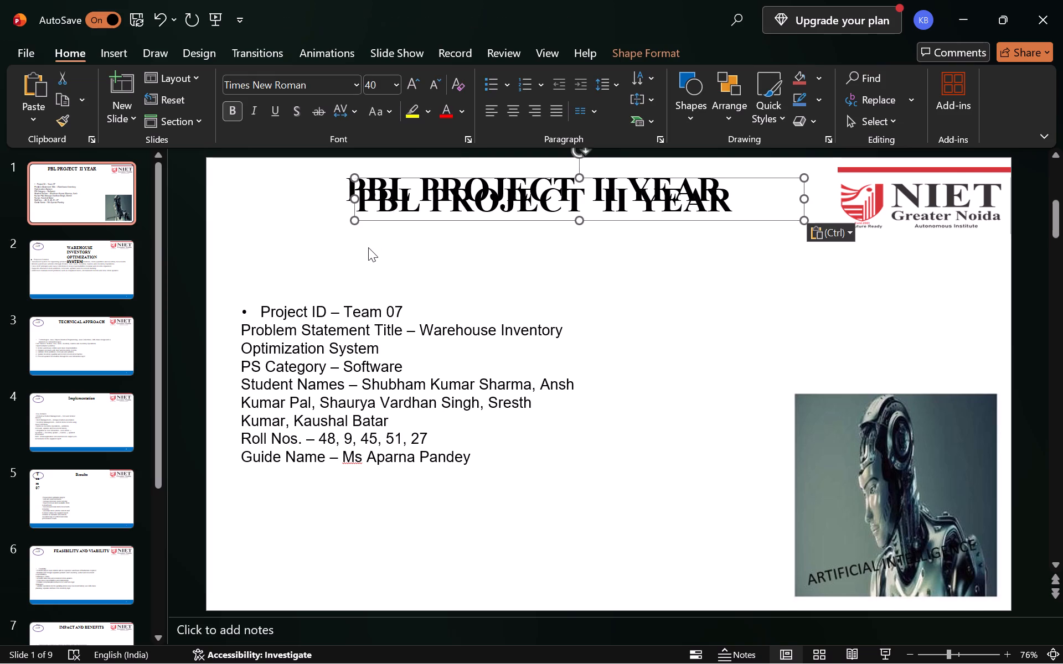
{"action": "left_click_drag", "start_coordinate": [416, 201], "coordinate": [414, 231]}
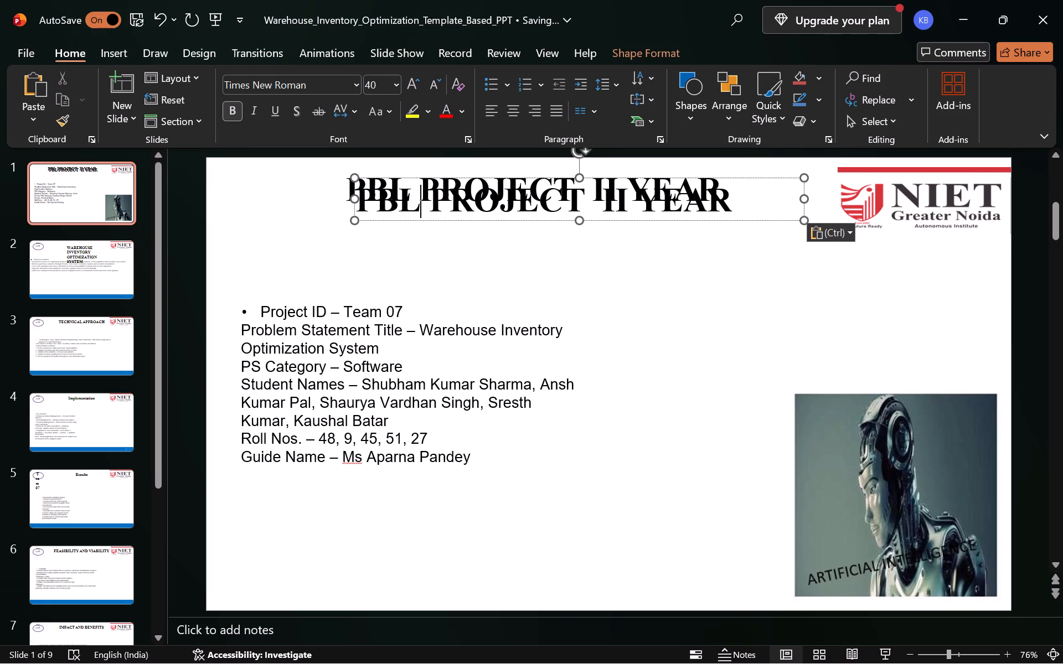
{"action": "left_click_drag", "start_coordinate": [414, 231], "coordinate": [465, 195]}
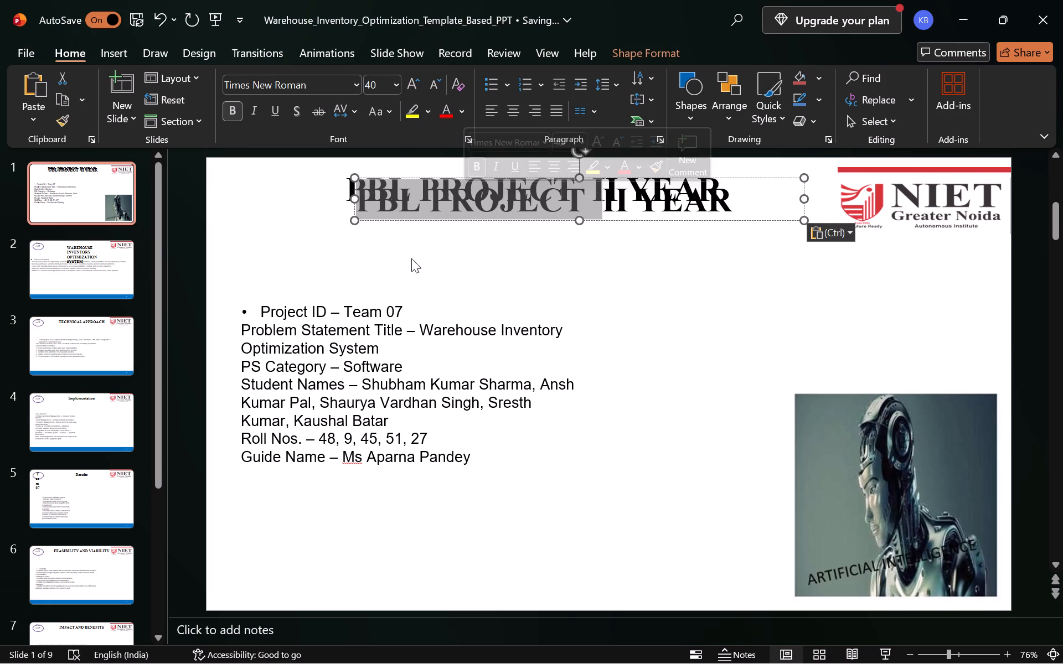
{"action": "left_click", "coordinate": [411, 258]}
{"action": "left_click", "coordinate": [510, 191]}
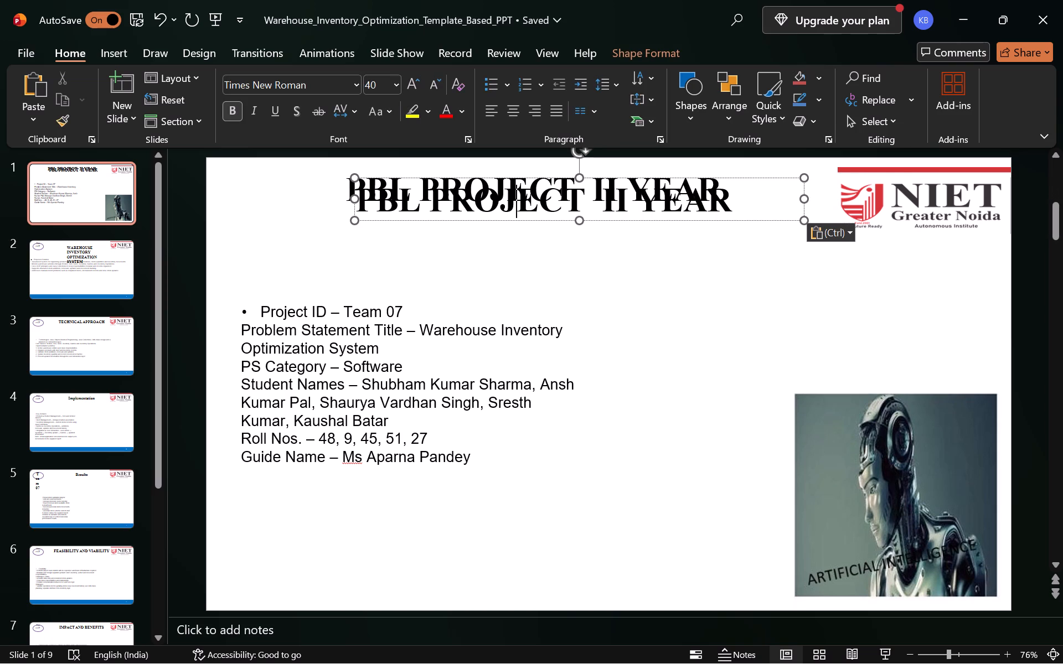
{"action": "left_click_drag", "start_coordinate": [503, 223], "coordinate": [495, 264]}
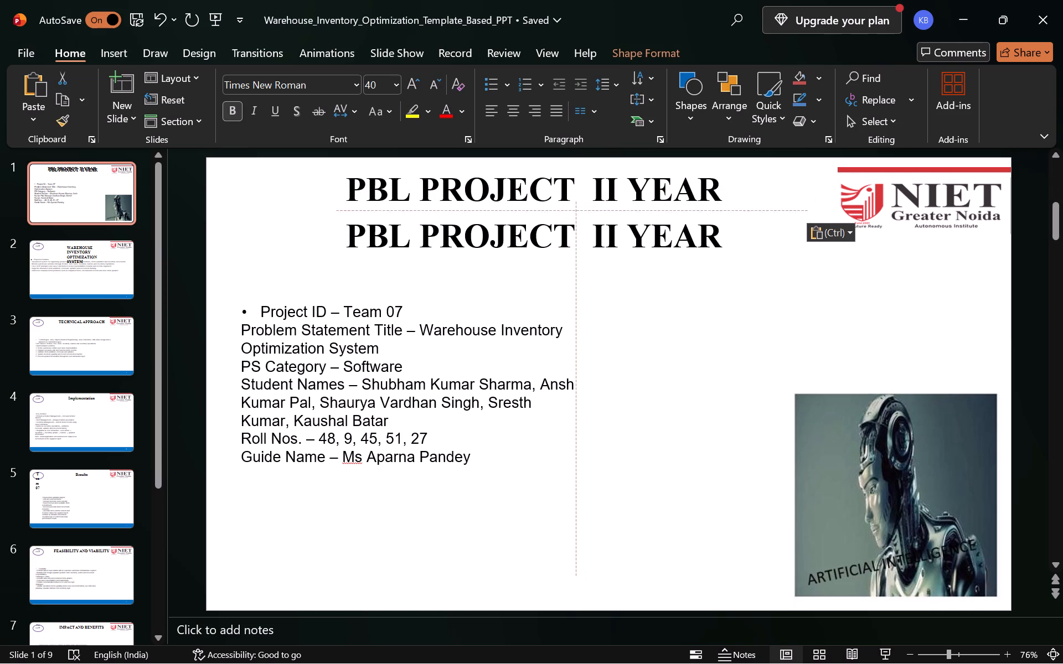
{"action": "left_click_drag", "start_coordinate": [495, 264], "coordinate": [494, 267]}
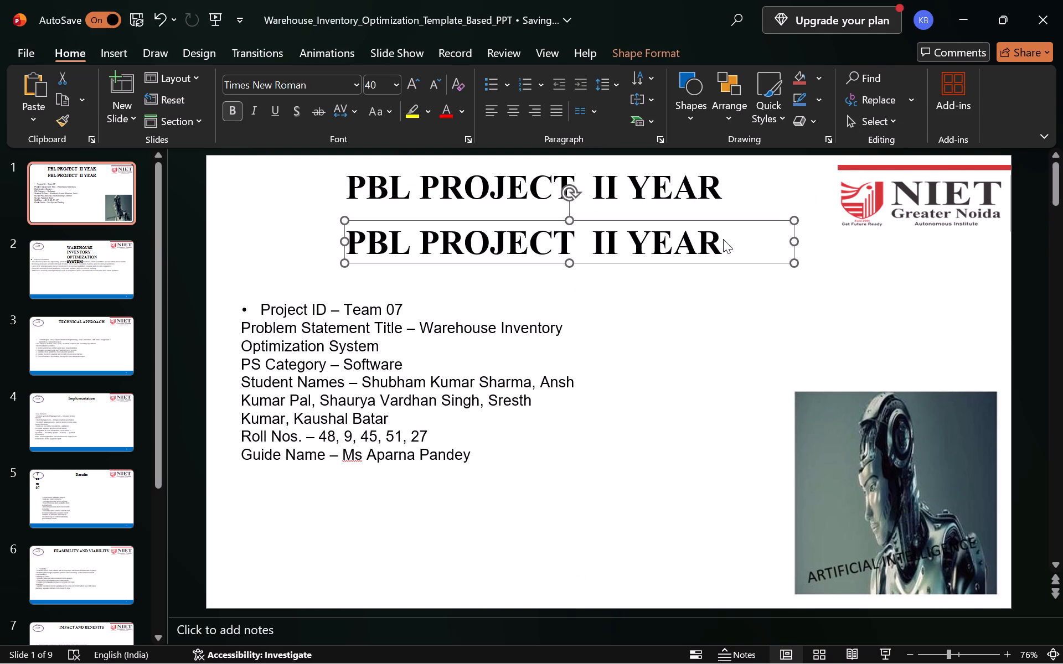
Replace the text of the lower heading copy on slide 1 with "Warehouse".
{"action": "left_click", "coordinate": [705, 241]}
{"action": "key", "text": "Right"}
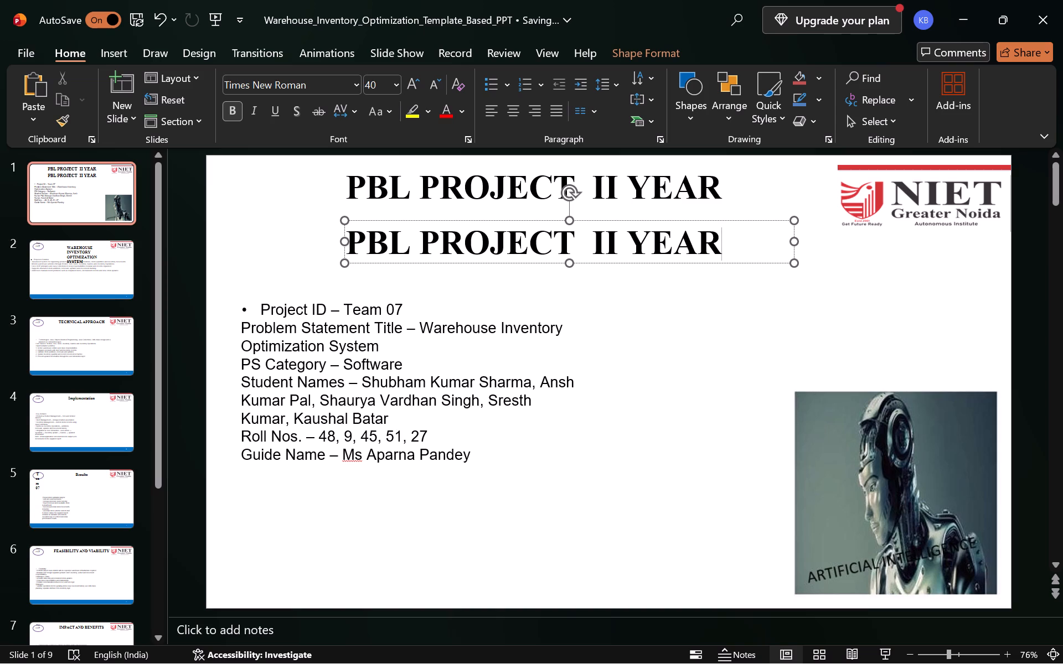
{"action": "key", "text": "ctrl+BackSpace"}
{"action": "key", "text": "ctrl+BackSpace"}
{"action": "key", "text": "ctrl+BackSpace"}
{"action": "key", "text": "ctrl+BackSpace"}
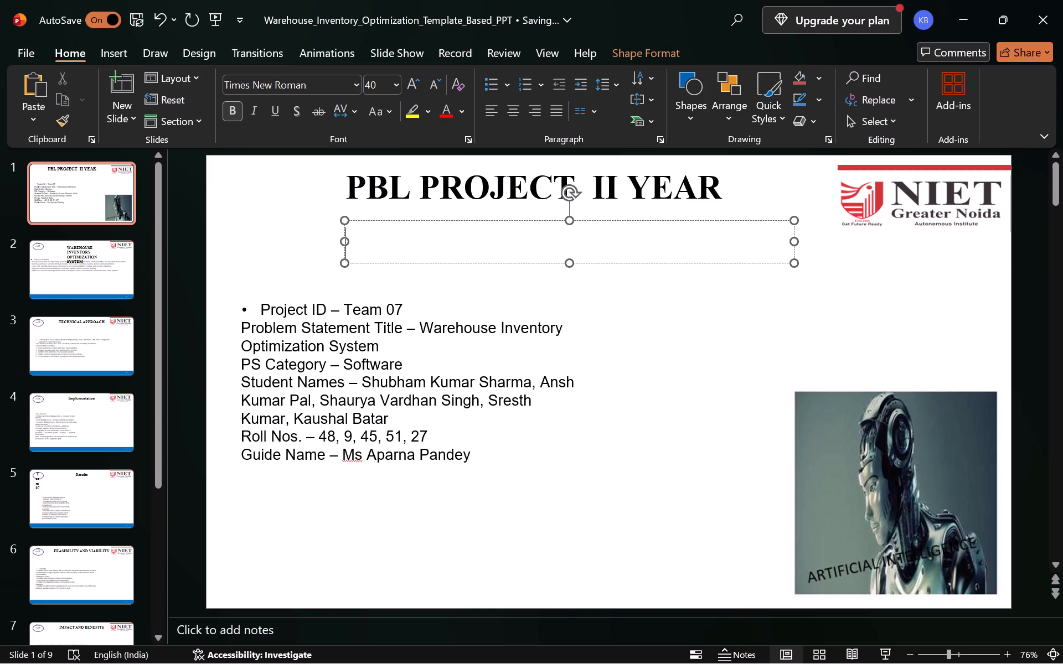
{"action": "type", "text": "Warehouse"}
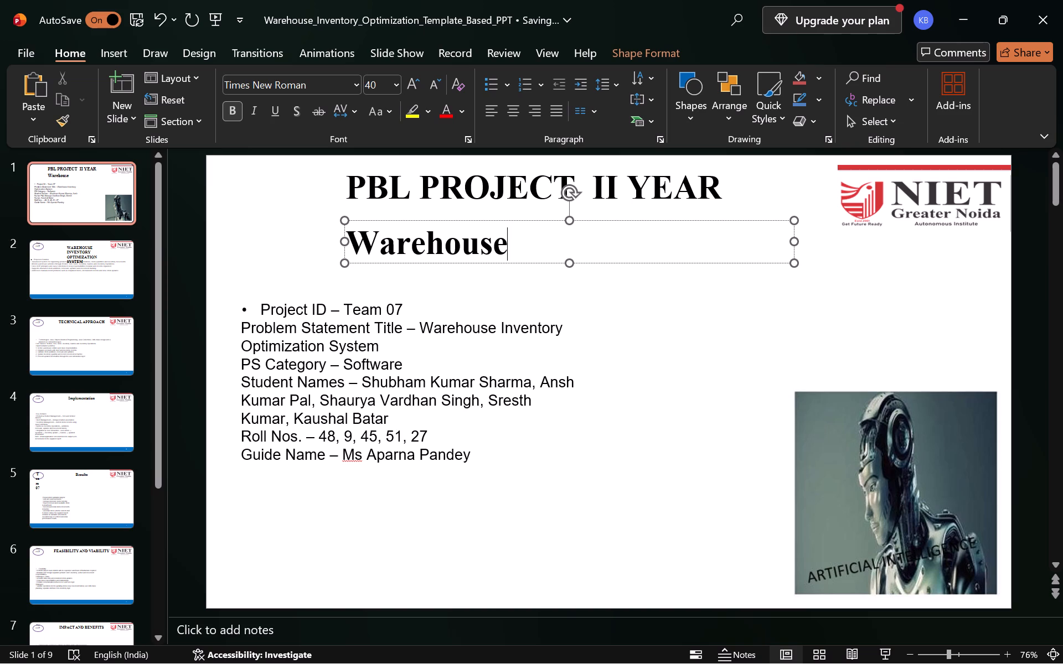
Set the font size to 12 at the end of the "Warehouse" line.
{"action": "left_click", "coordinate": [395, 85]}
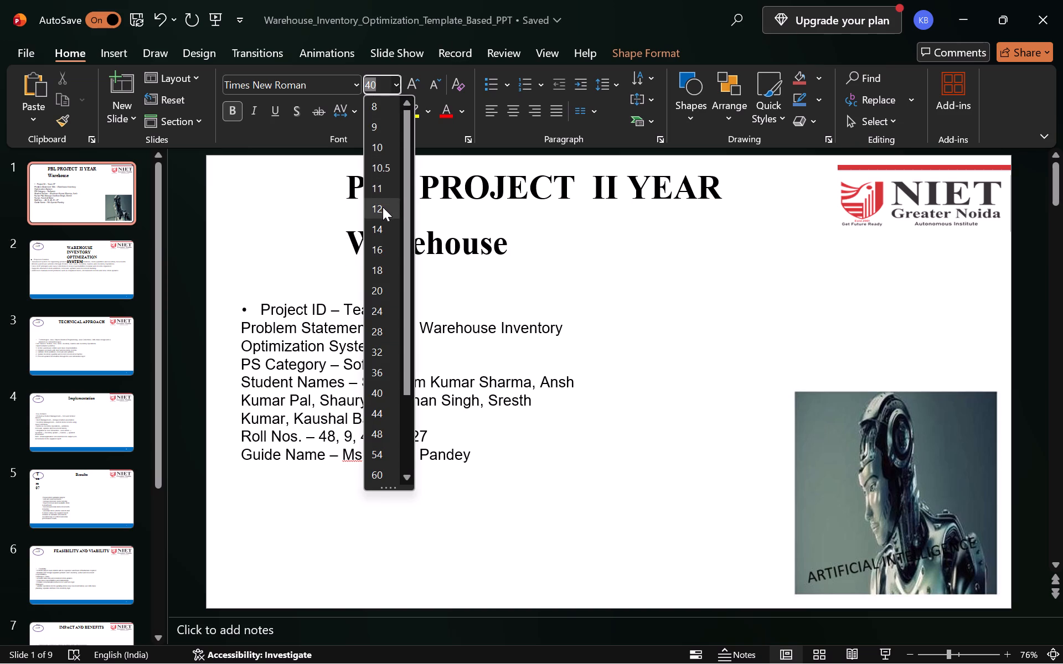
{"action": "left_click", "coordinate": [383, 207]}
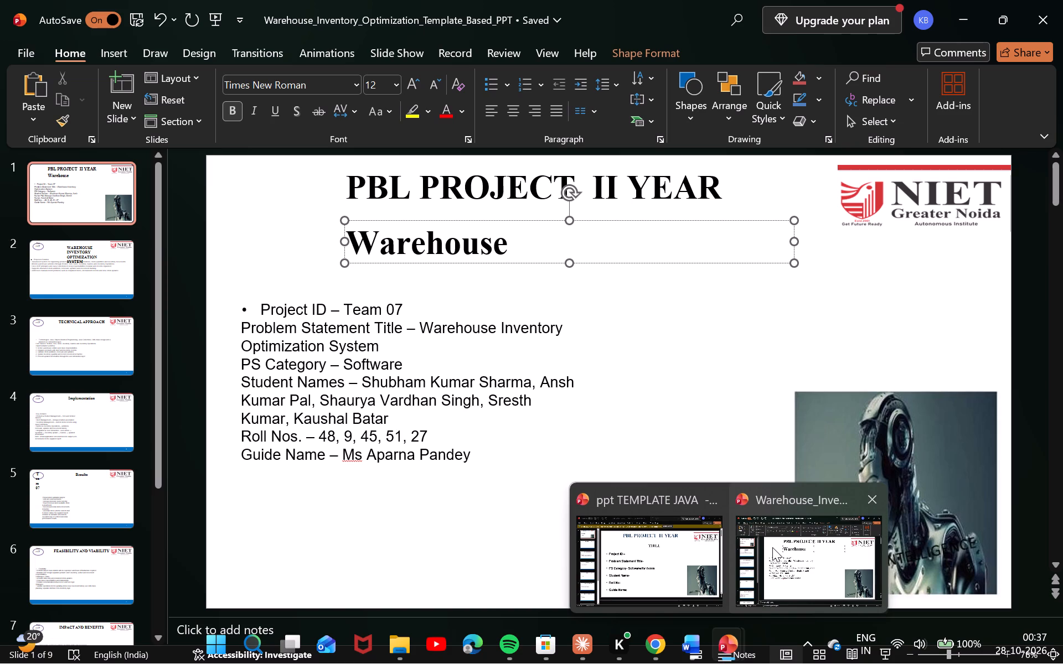
Switch to ppt TEMPLATE JAVA, enable editing, check the font size of its TITLE text, and return to the generated presentation.
{"action": "left_click", "coordinate": [691, 551]}
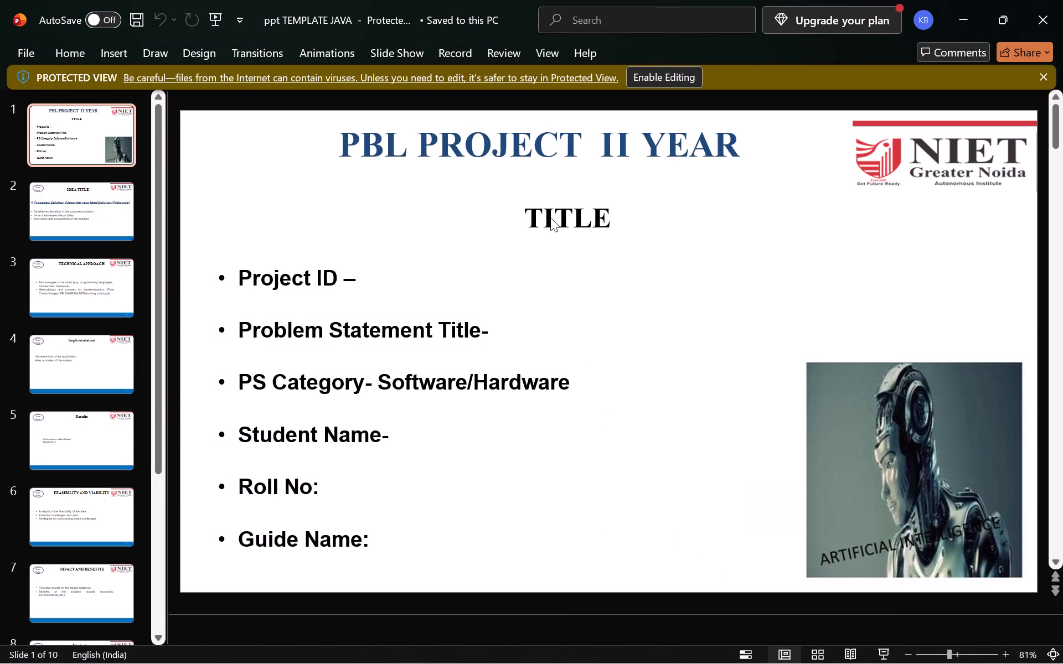
{"action": "left_click", "coordinate": [550, 217]}
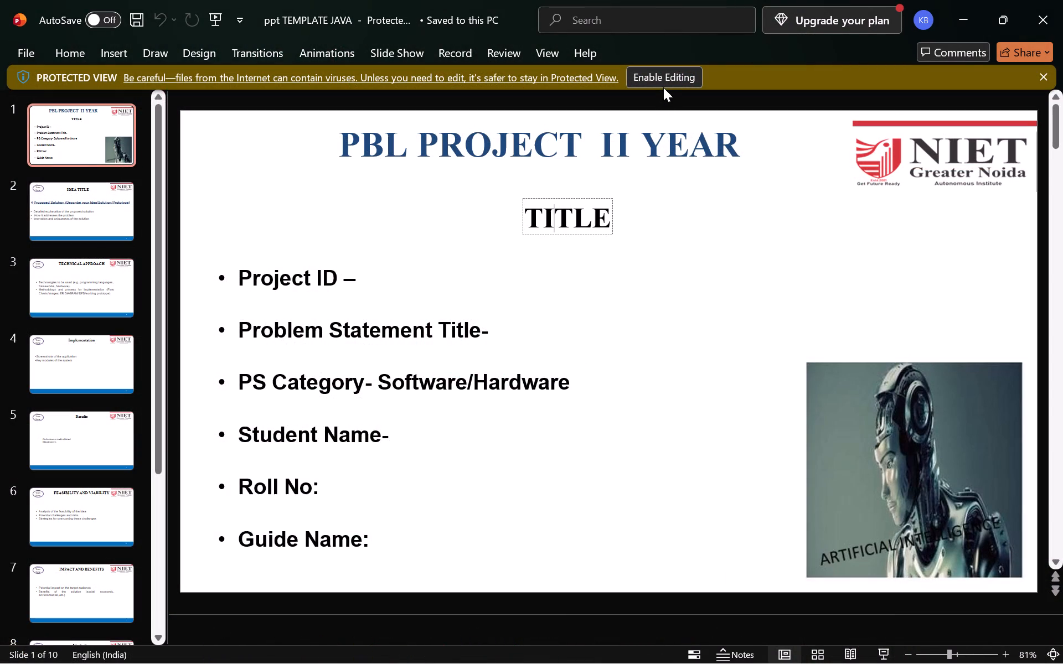
{"action": "left_click", "coordinate": [665, 82]}
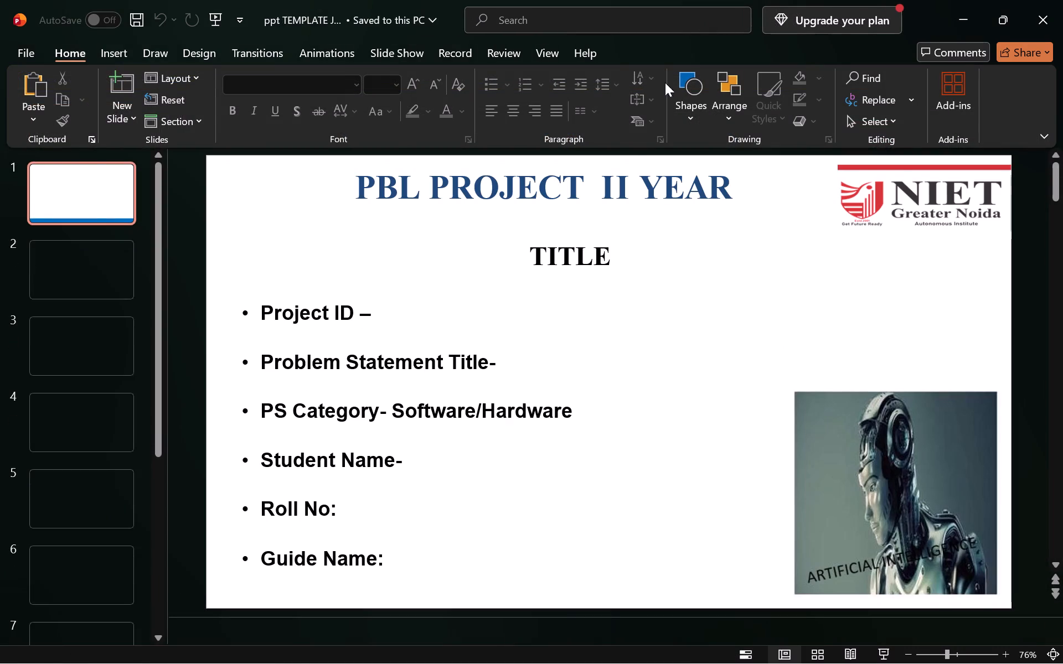
{"action": "left_click", "coordinate": [575, 258]}
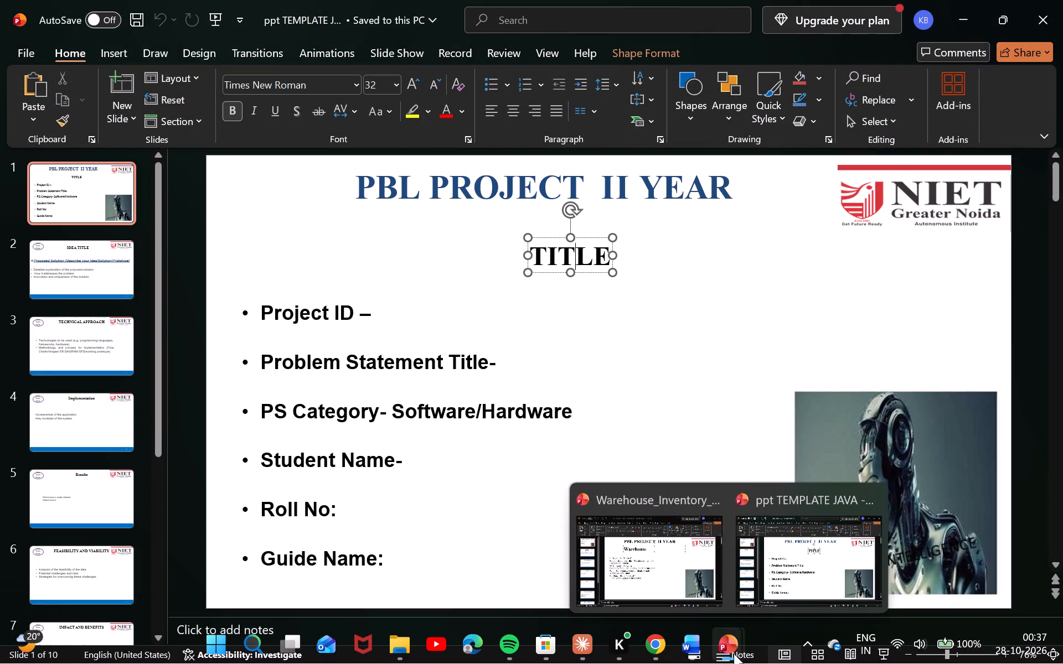
{"action": "left_click", "coordinate": [684, 592]}
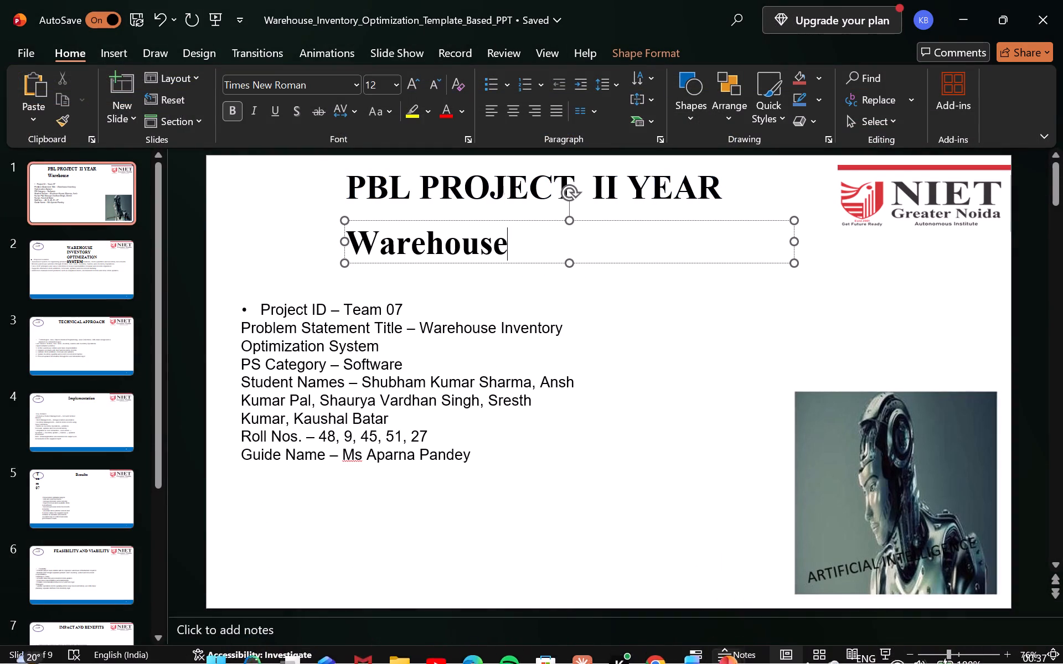
Replace the text in the lower heading copy on slide 1 with "Warehouse Inventory Optimization System" at font size 20.
{"action": "key", "text": "ctrl+BackSpace"}
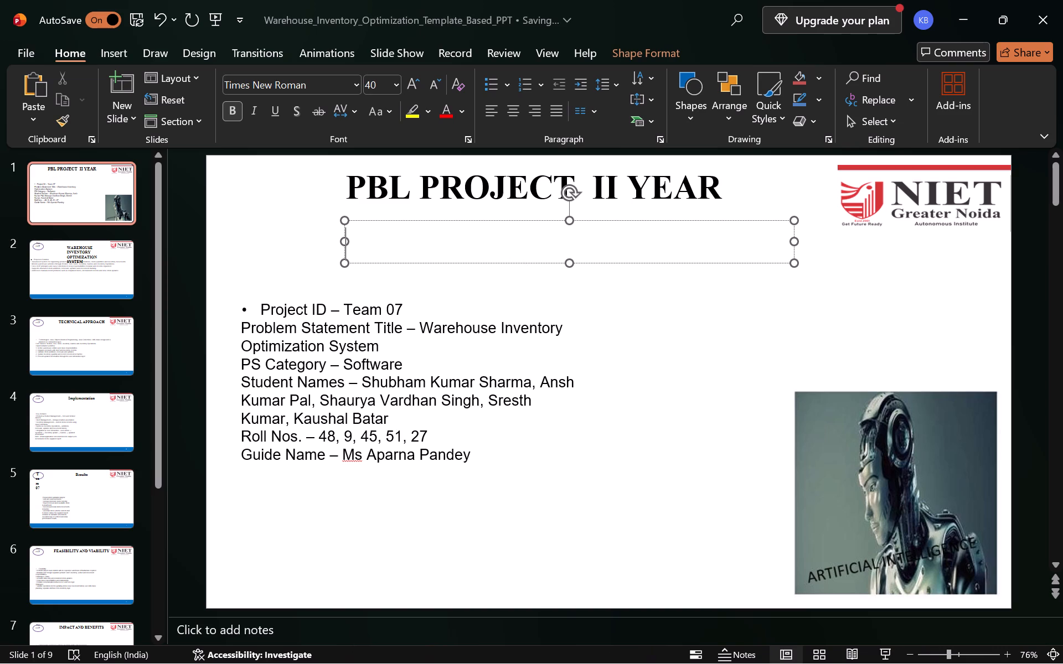
{"action": "left_click", "coordinate": [394, 77]}
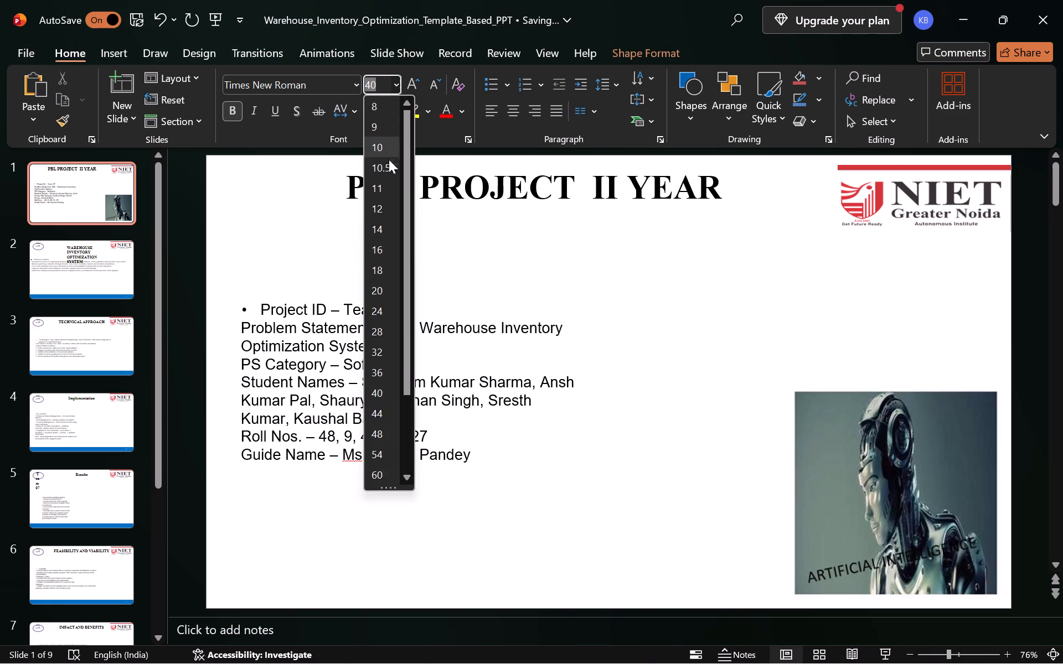
{"action": "left_click", "coordinate": [373, 293]}
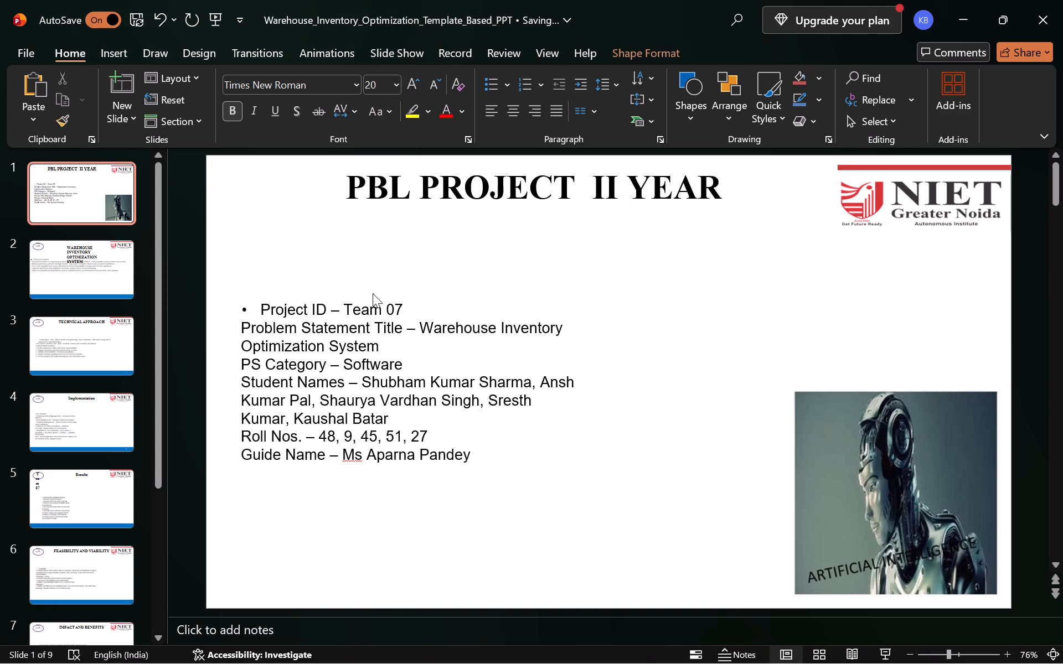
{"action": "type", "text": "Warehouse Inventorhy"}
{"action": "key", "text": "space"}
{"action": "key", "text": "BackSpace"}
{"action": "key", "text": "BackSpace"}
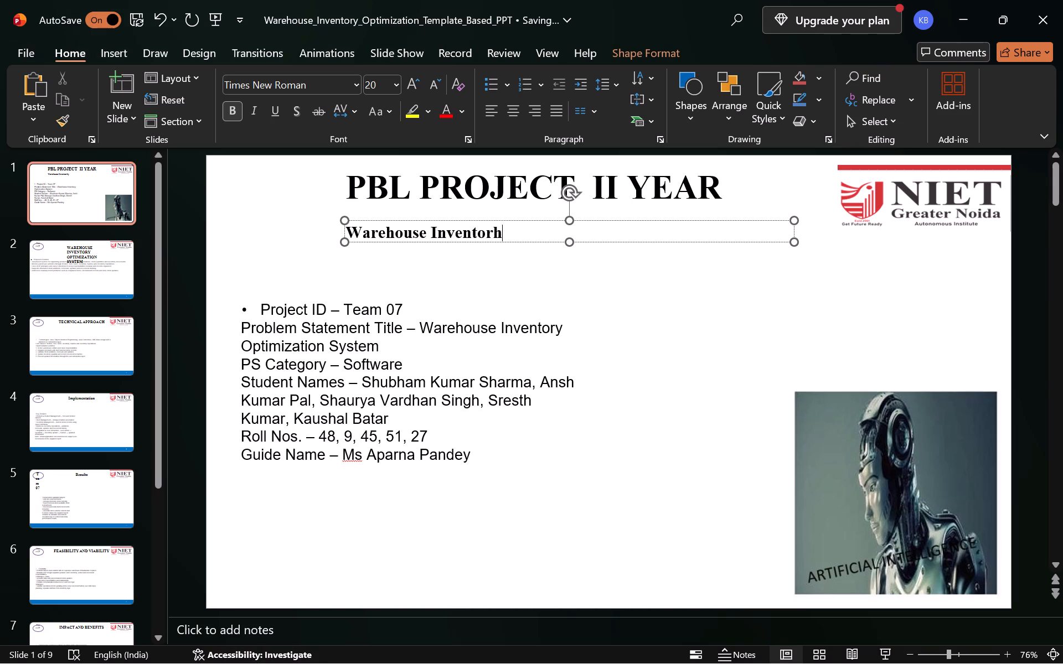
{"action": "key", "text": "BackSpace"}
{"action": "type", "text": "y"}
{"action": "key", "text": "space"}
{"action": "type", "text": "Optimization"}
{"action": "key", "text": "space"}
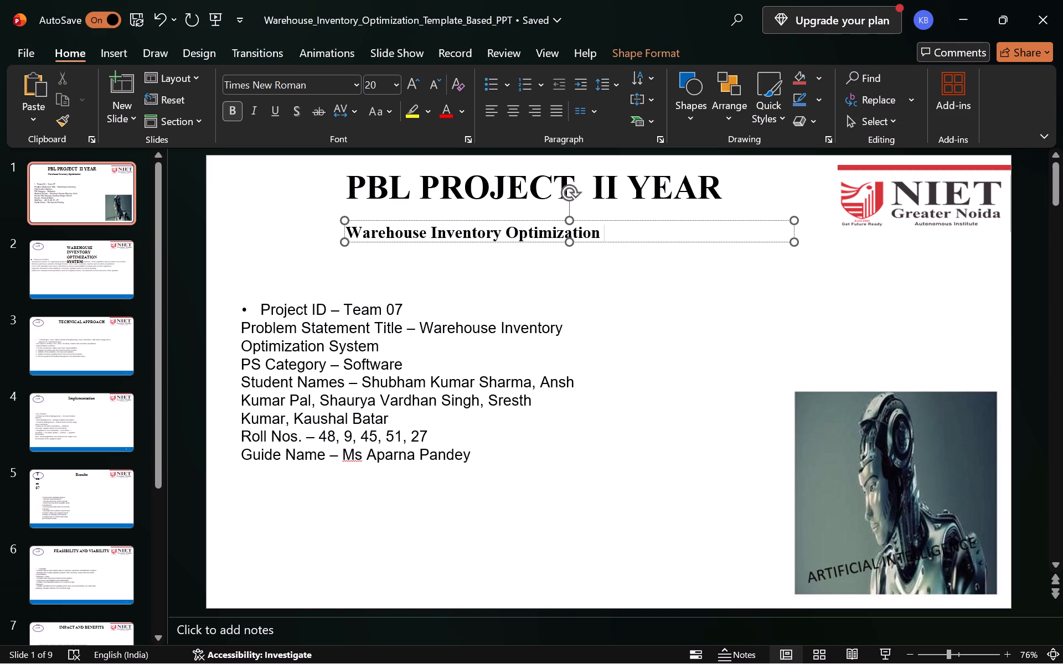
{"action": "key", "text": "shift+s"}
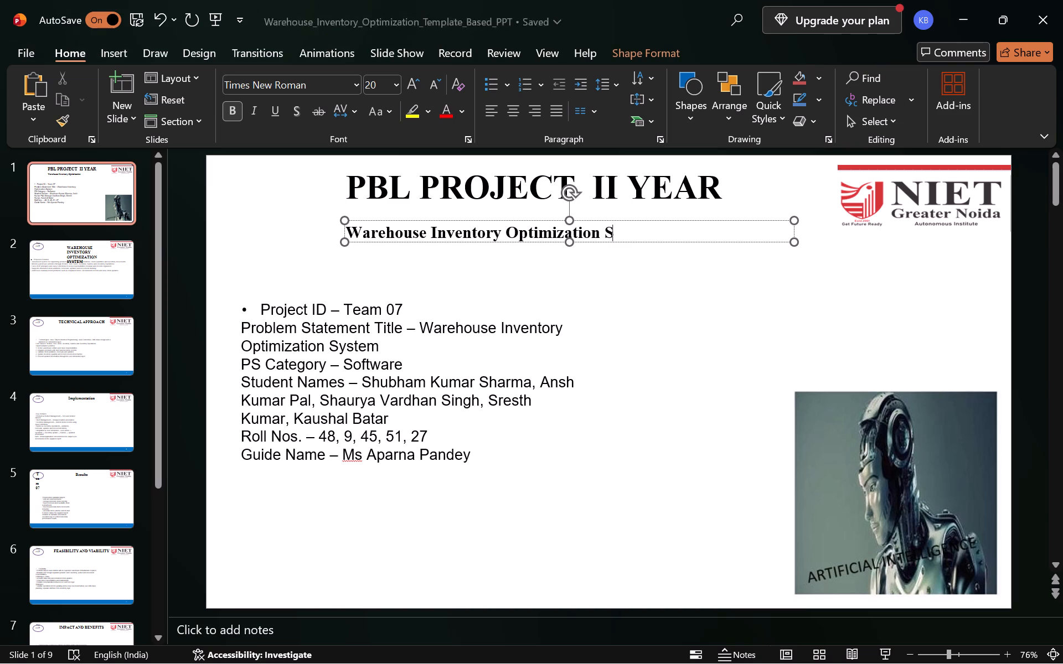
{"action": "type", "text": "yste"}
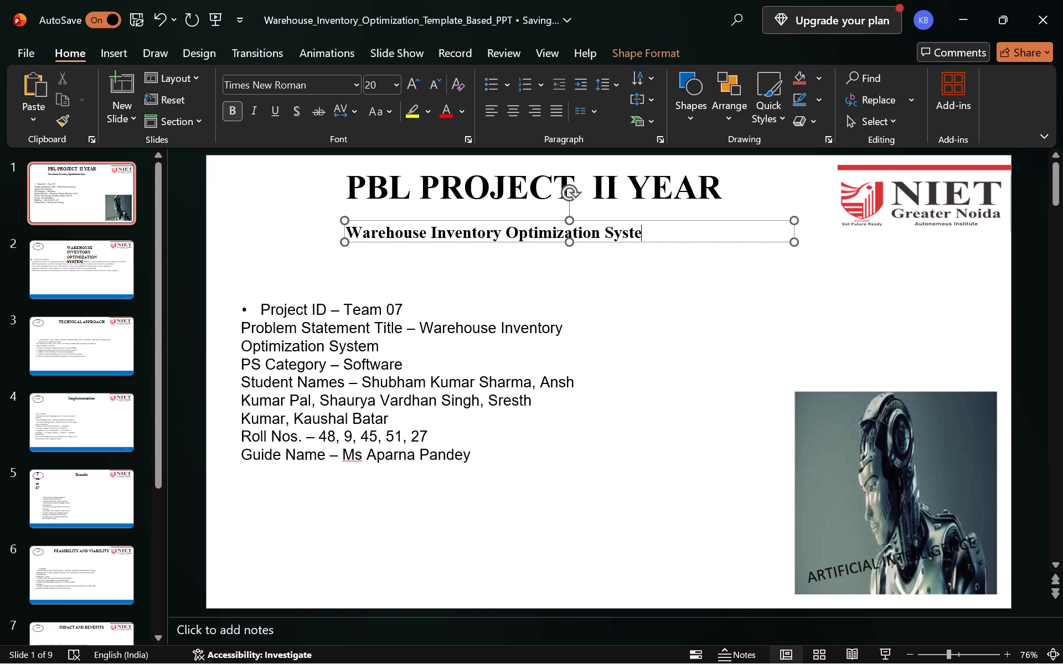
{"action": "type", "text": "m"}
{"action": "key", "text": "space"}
{"action": "left_click", "coordinate": [630, 338]}
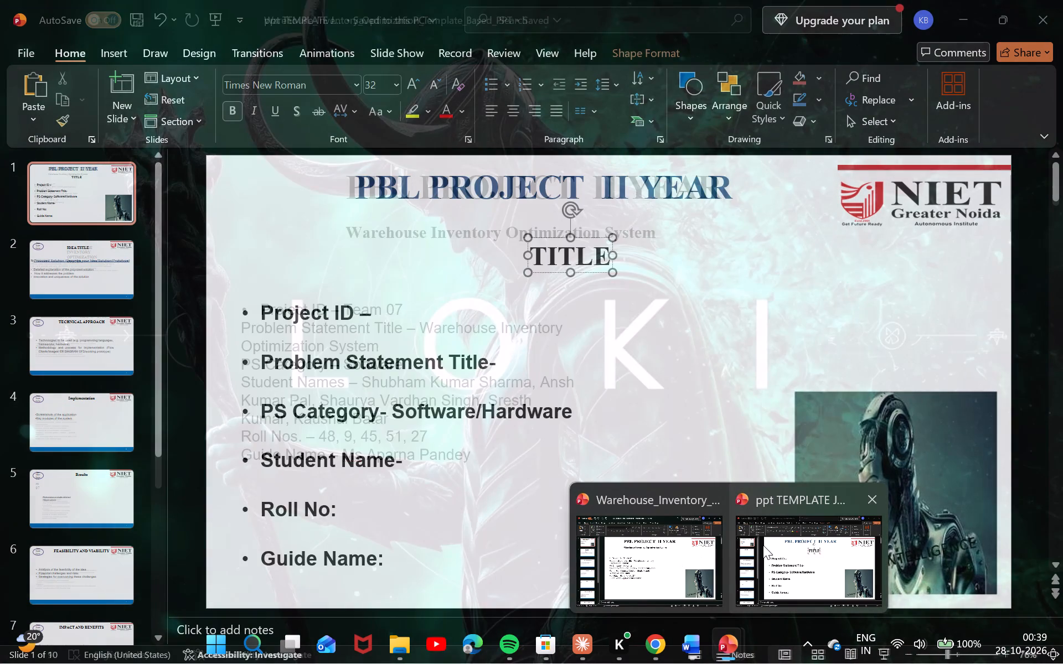
Switch to ppt TEMPLATE JAVA and copy the bulleted project details text box from its slide 1.
{"action": "left_click", "coordinate": [763, 545]}
{"action": "left_click", "coordinate": [395, 580]}
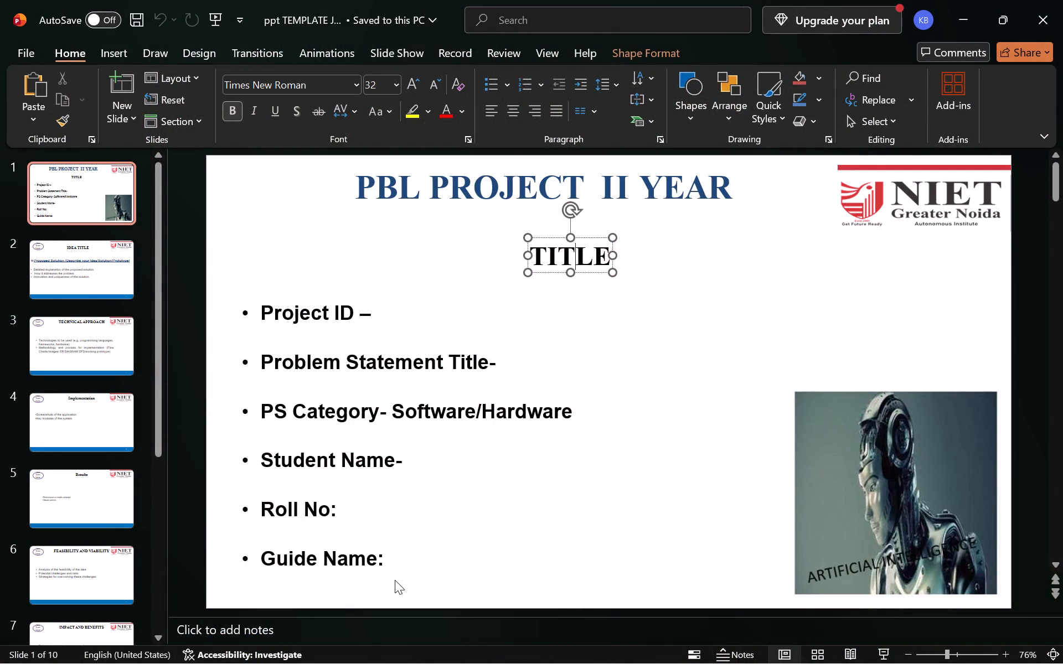
{"action": "left_click", "coordinate": [344, 558]}
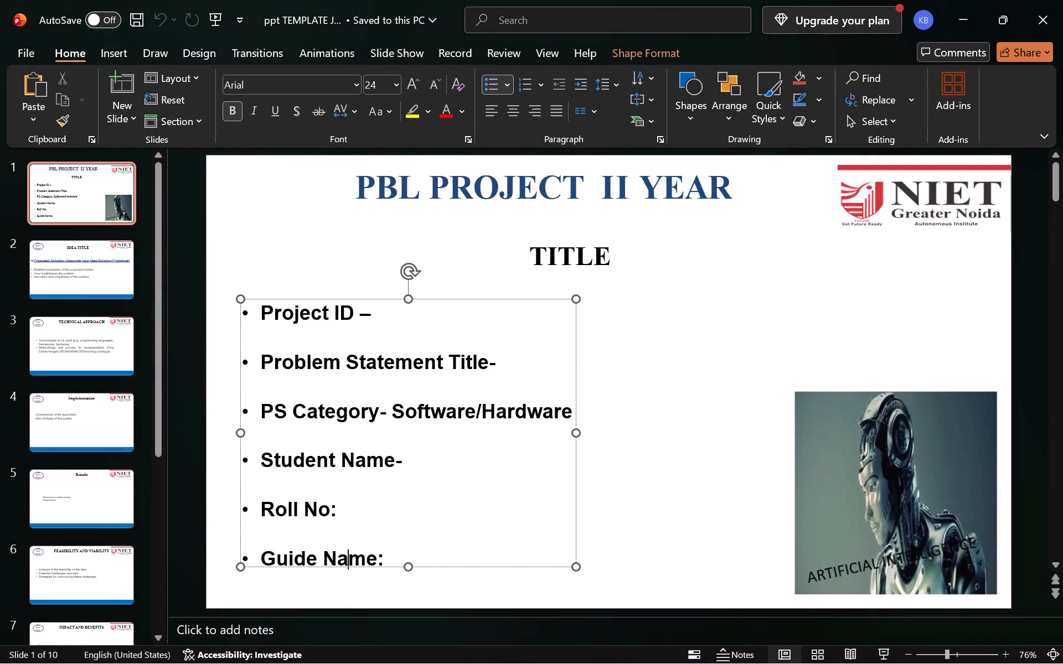
{"action": "key", "text": "ctrl+a"}
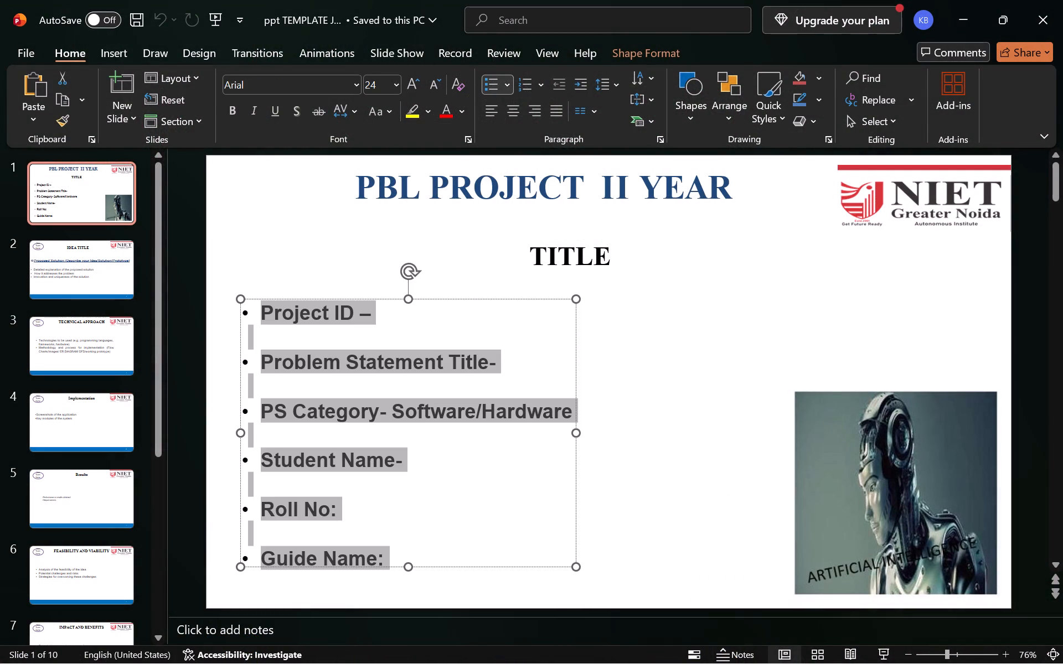
{"action": "key", "text": "ctrl+c"}
{"action": "key", "text": "ctrl+c"}
{"action": "key", "text": "ctrl+c"}
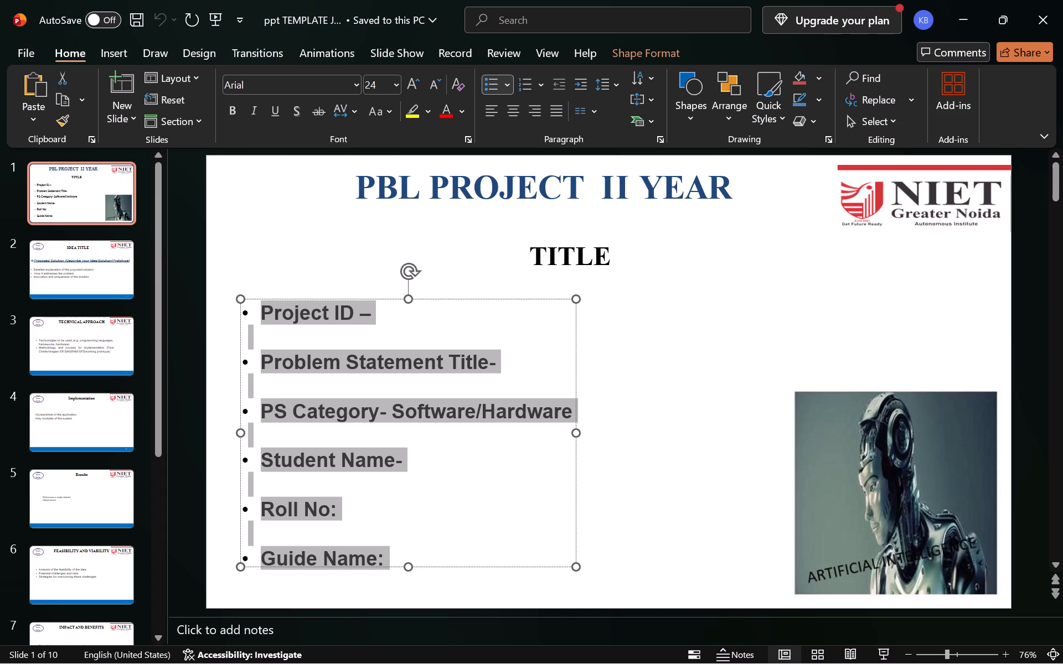
{"action": "left_click", "coordinate": [402, 300]}
{"action": "key", "text": "ctrl+c"}
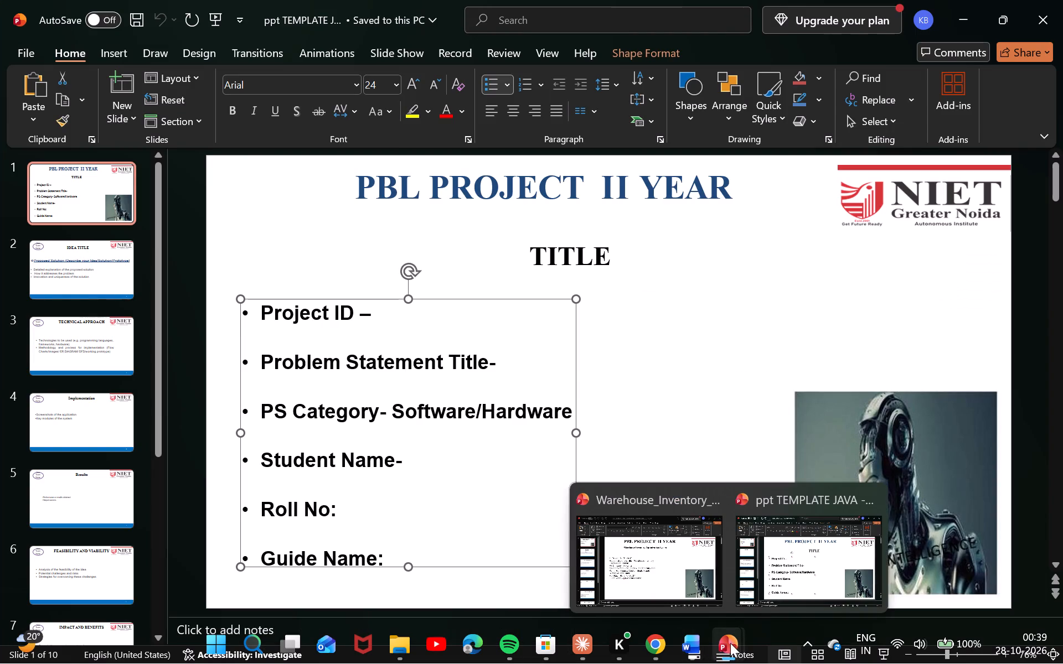
In the Warehouse Inventory presentation, delete the project details box on slide 1 and paste the copied template details box.
{"action": "left_click", "coordinate": [652, 548]}
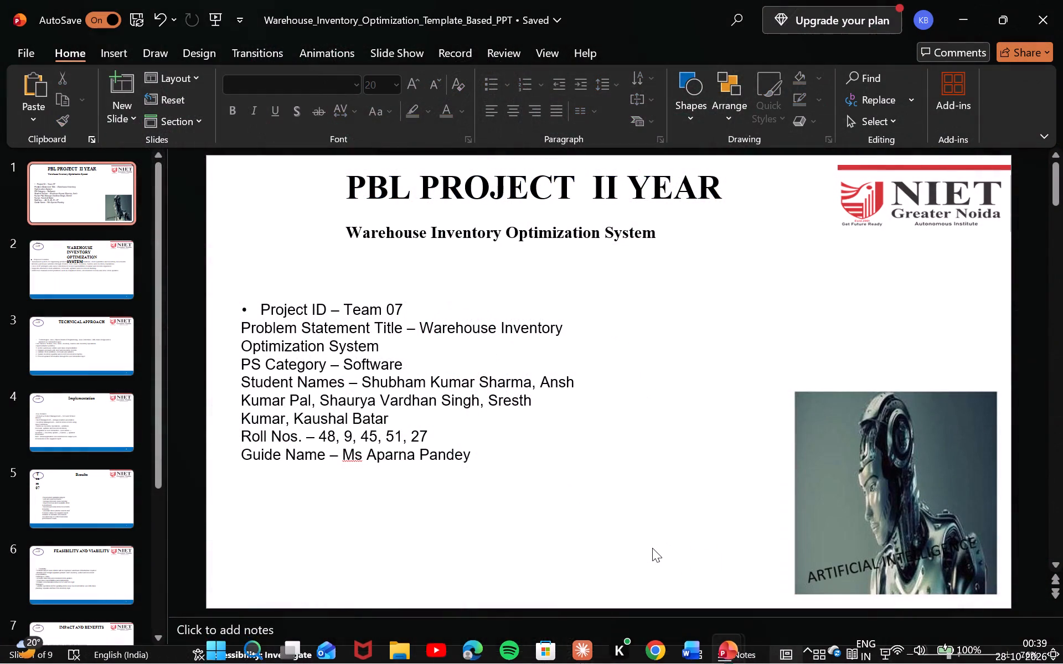
{"action": "left_click_drag", "start_coordinate": [507, 449], "coordinate": [438, 429]}
{"action": "key", "text": "ctrl+a"}
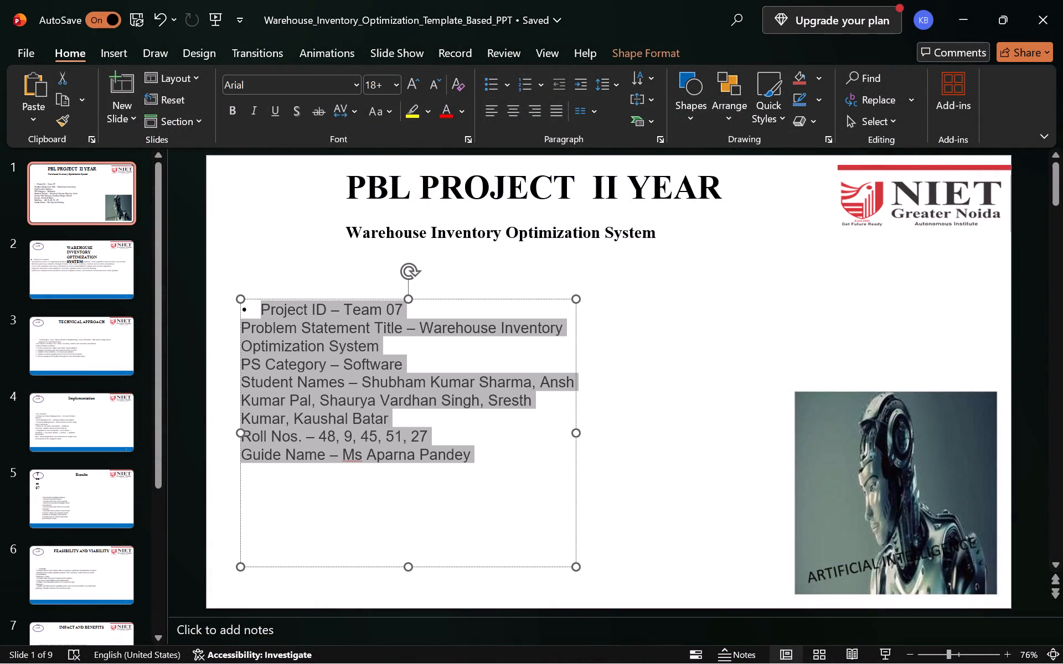
{"action": "key", "text": "BackSpace"}
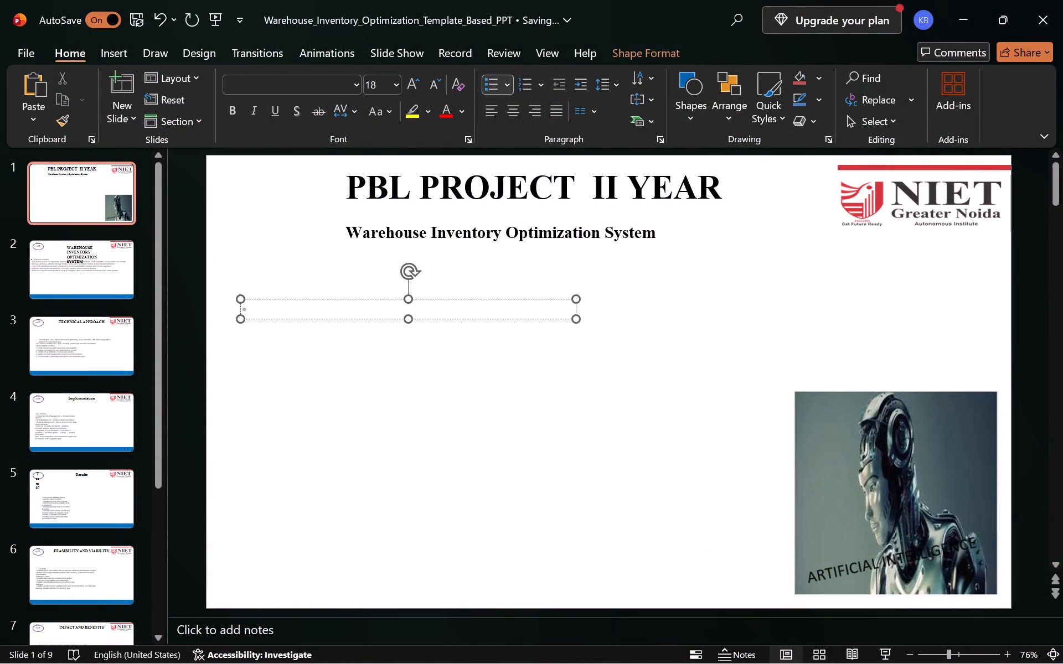
{"action": "key", "text": "Delete"}
{"action": "left_click", "coordinate": [339, 295]}
{"action": "key", "text": "Delete"}
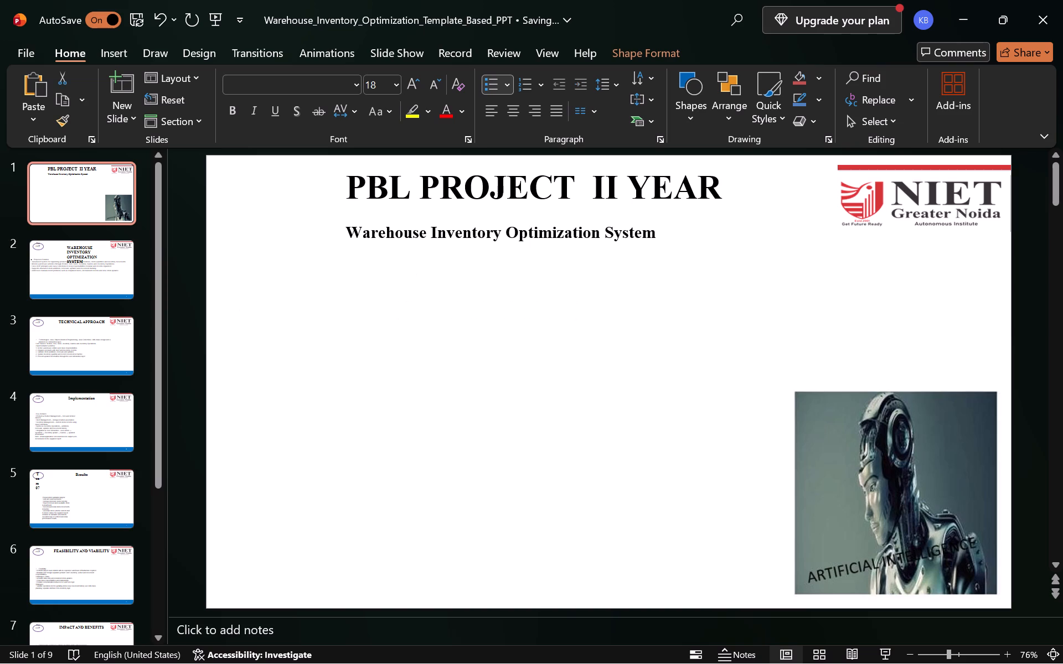
{"action": "key", "text": "ctrl+v"}
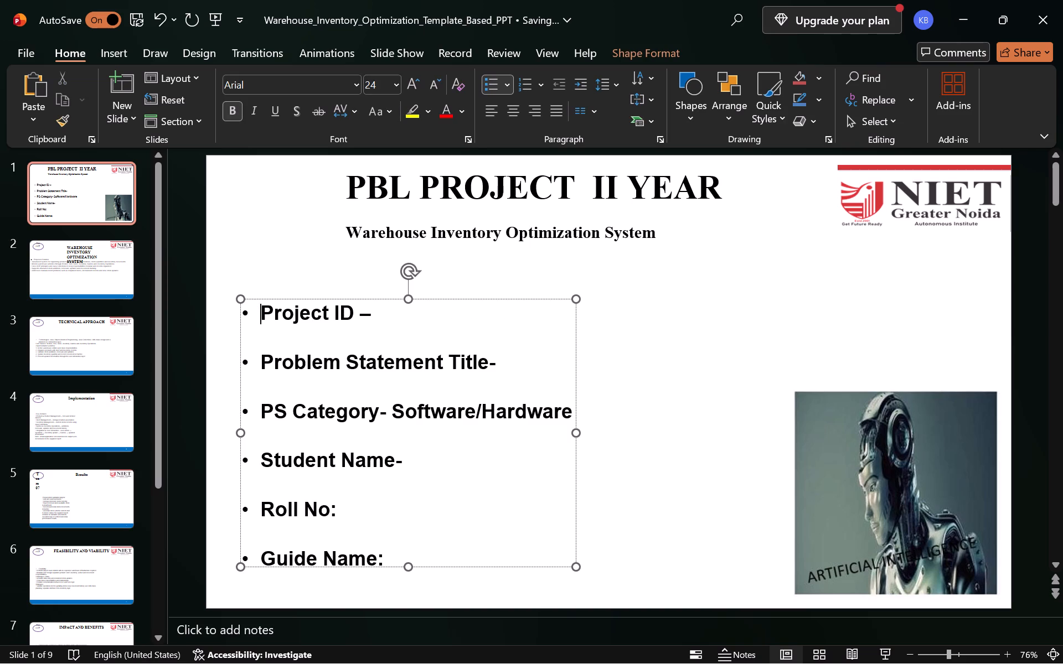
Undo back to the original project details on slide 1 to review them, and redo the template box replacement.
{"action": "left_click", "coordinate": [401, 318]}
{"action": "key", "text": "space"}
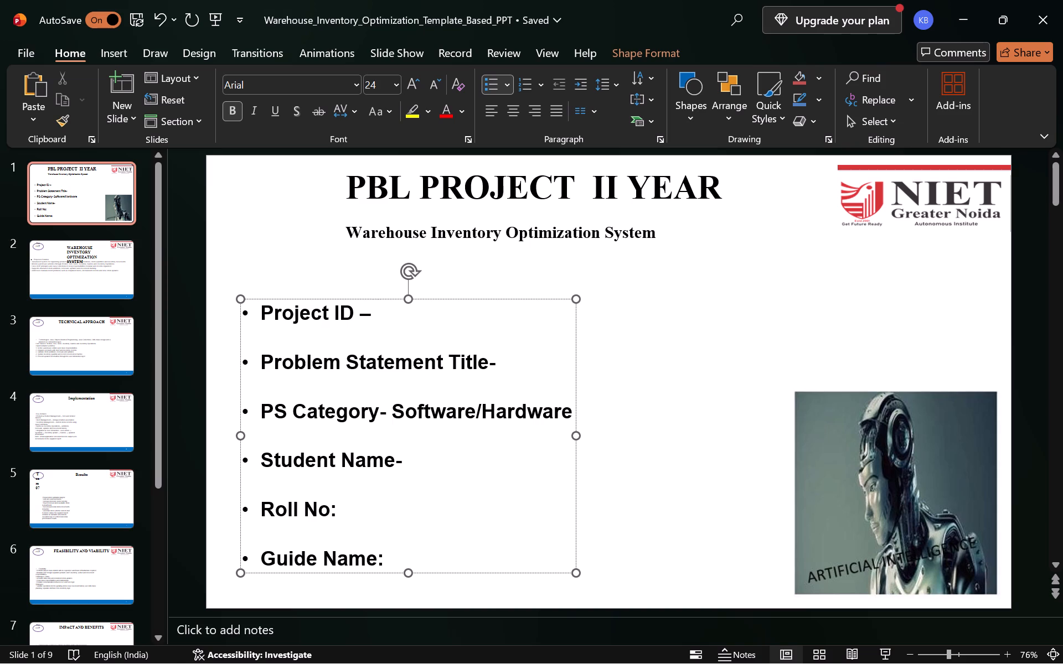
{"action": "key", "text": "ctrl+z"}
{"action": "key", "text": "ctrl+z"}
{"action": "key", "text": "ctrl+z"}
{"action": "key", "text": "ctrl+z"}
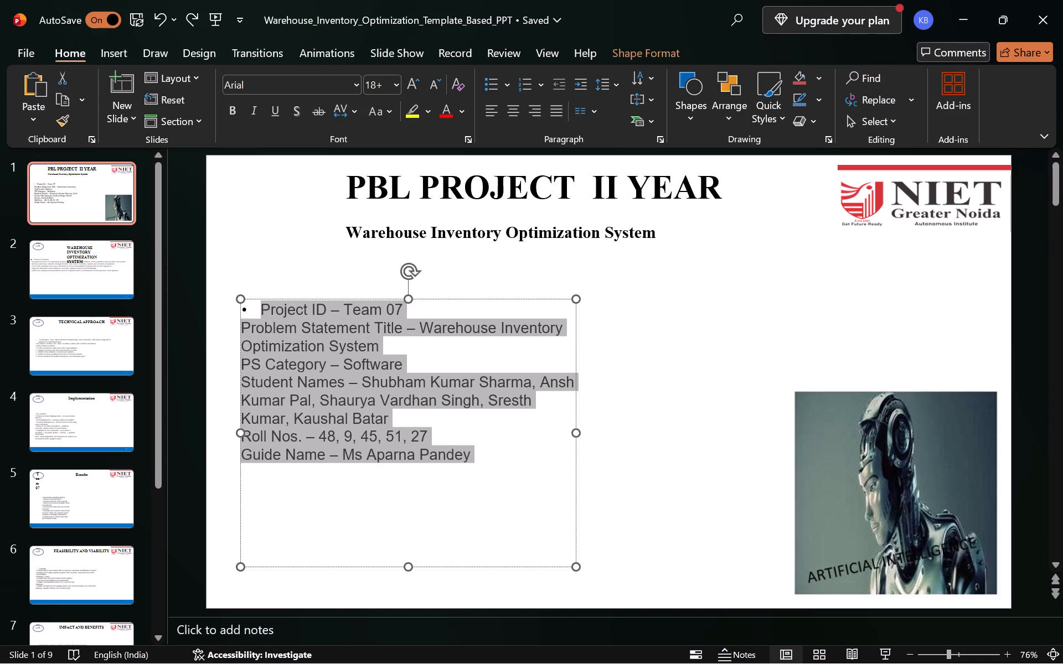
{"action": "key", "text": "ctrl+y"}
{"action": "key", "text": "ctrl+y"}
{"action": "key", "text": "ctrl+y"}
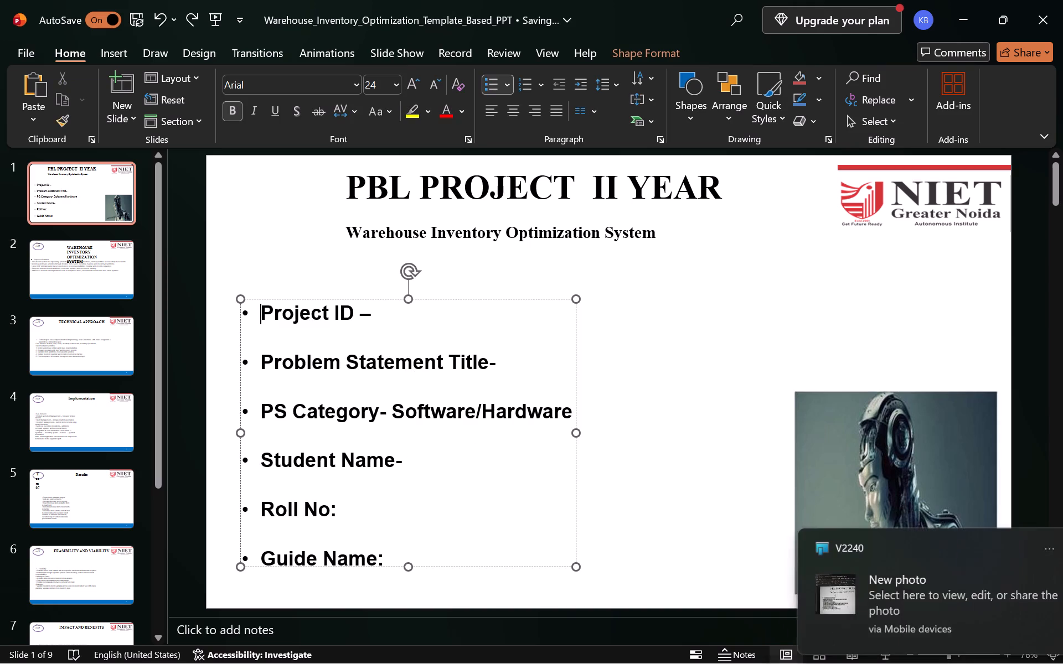
Add "Team 07" after "Project ID –" in the details box and make the added text non-bold.
{"action": "left_click", "coordinate": [393, 316]}
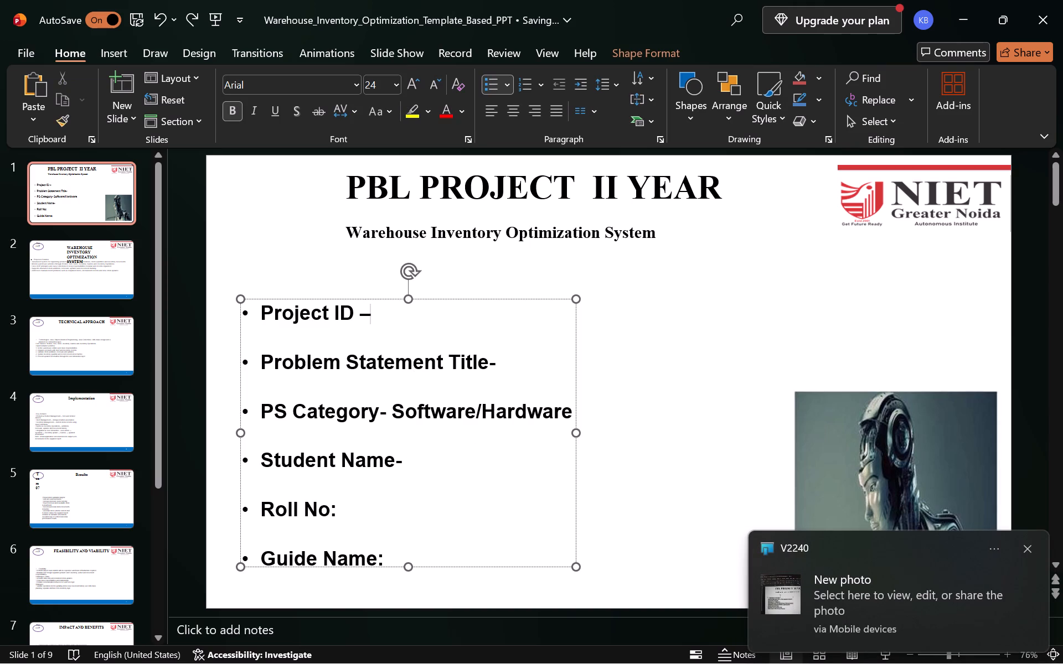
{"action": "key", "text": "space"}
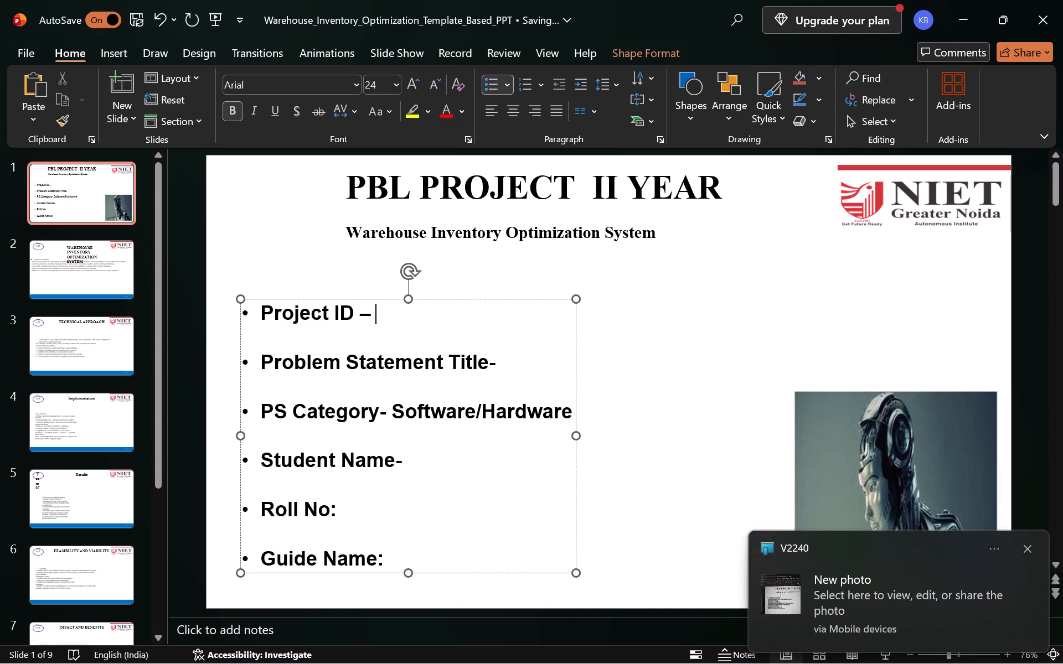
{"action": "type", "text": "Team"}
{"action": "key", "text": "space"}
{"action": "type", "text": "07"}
{"action": "left_click_drag", "start_coordinate": [472, 317], "coordinate": [400, 318]}
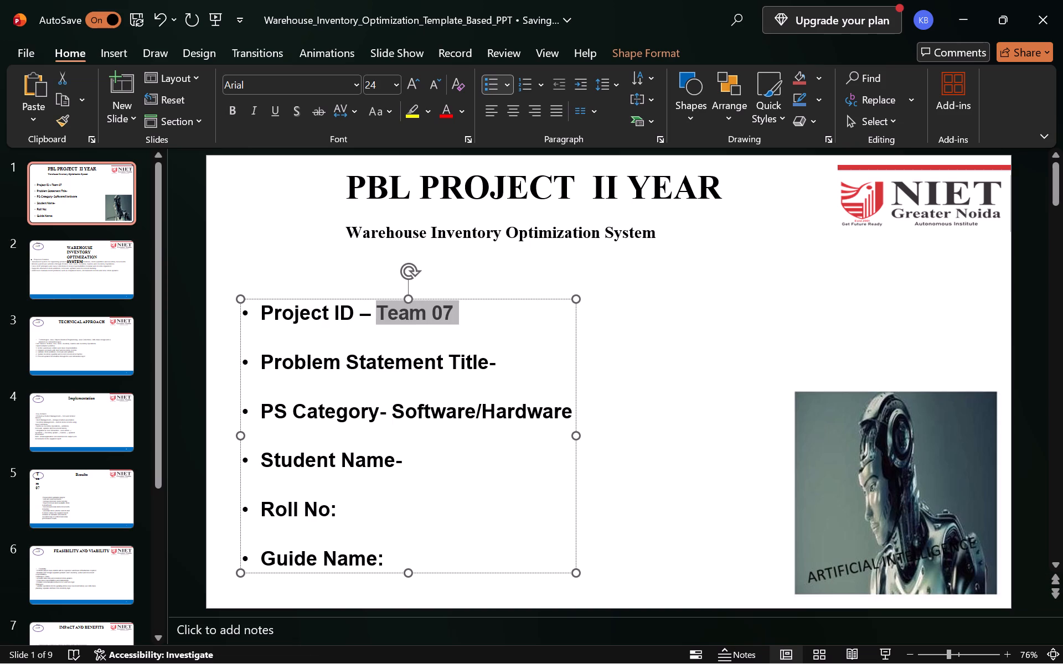
{"action": "left_click_drag", "start_coordinate": [400, 318], "coordinate": [399, 318]}
{"action": "key", "text": "ctrl+b"}
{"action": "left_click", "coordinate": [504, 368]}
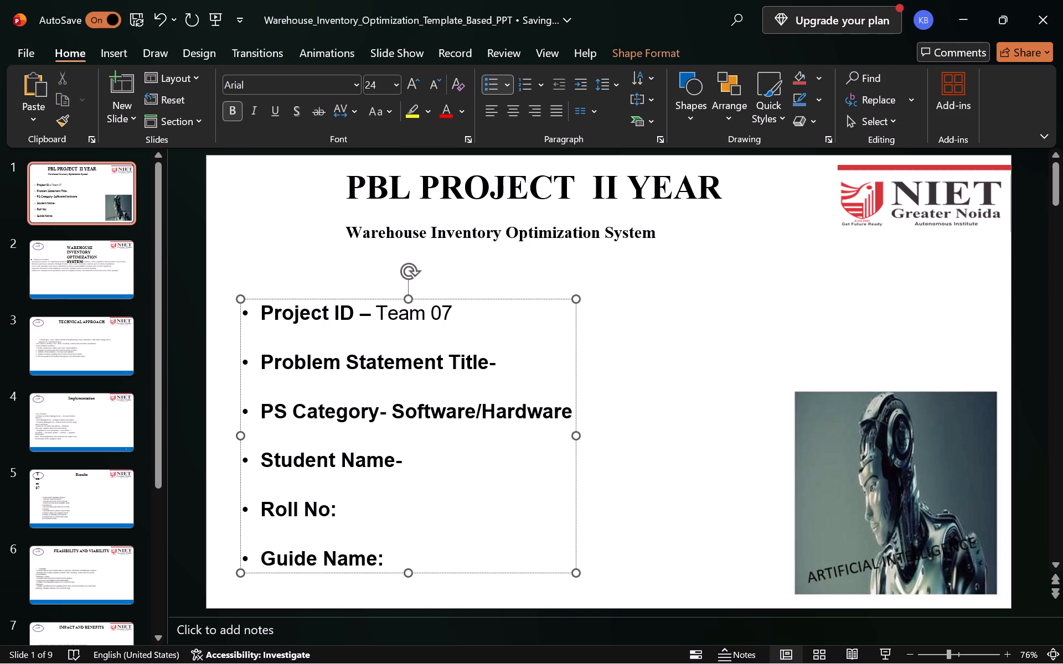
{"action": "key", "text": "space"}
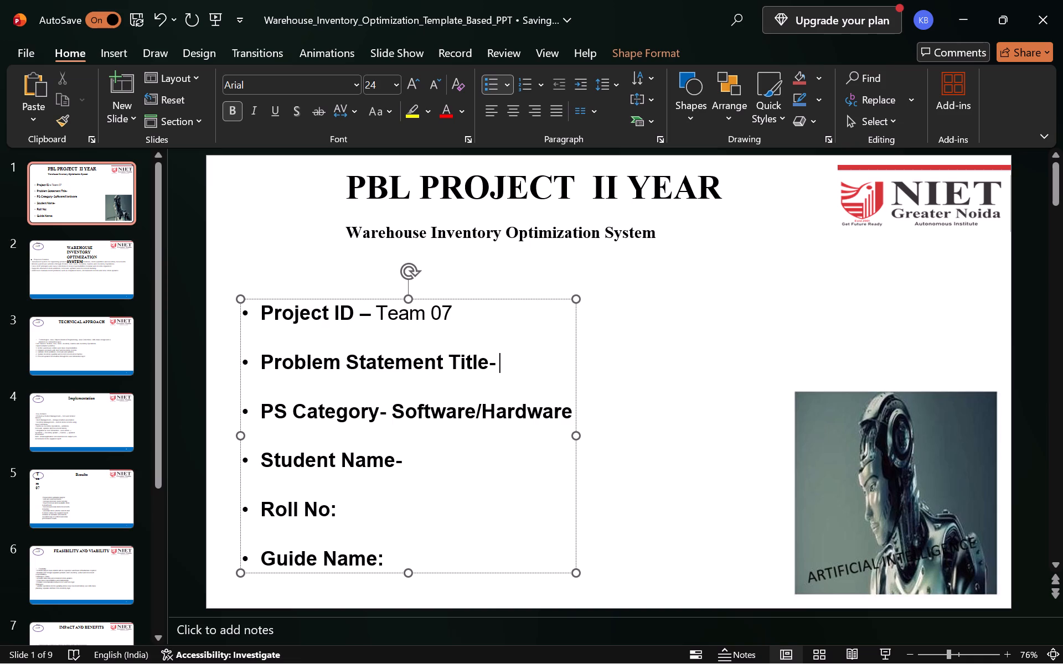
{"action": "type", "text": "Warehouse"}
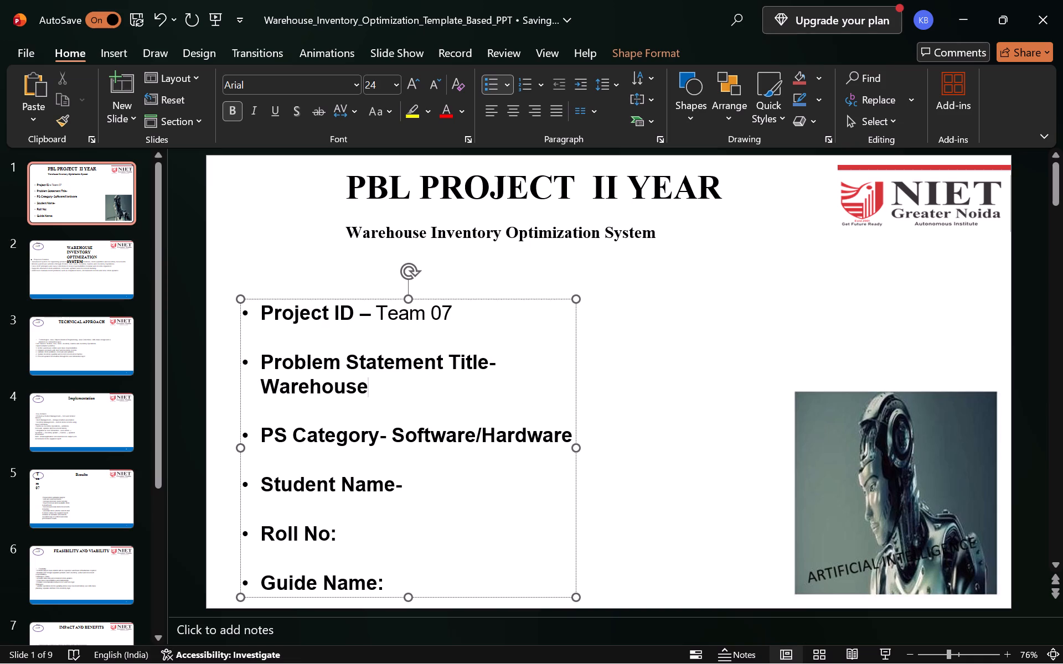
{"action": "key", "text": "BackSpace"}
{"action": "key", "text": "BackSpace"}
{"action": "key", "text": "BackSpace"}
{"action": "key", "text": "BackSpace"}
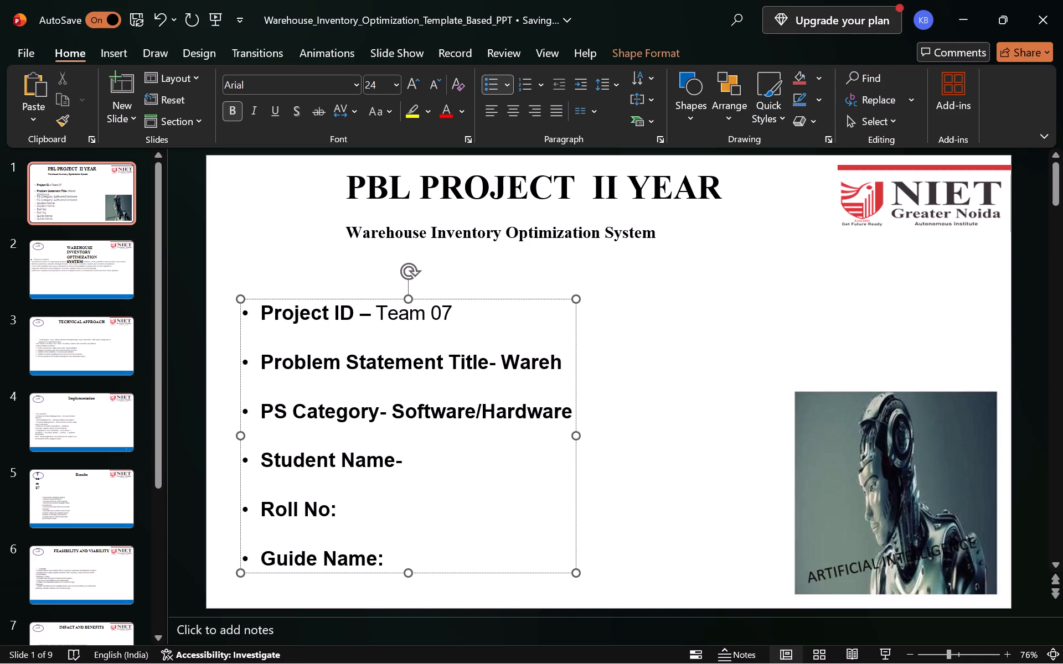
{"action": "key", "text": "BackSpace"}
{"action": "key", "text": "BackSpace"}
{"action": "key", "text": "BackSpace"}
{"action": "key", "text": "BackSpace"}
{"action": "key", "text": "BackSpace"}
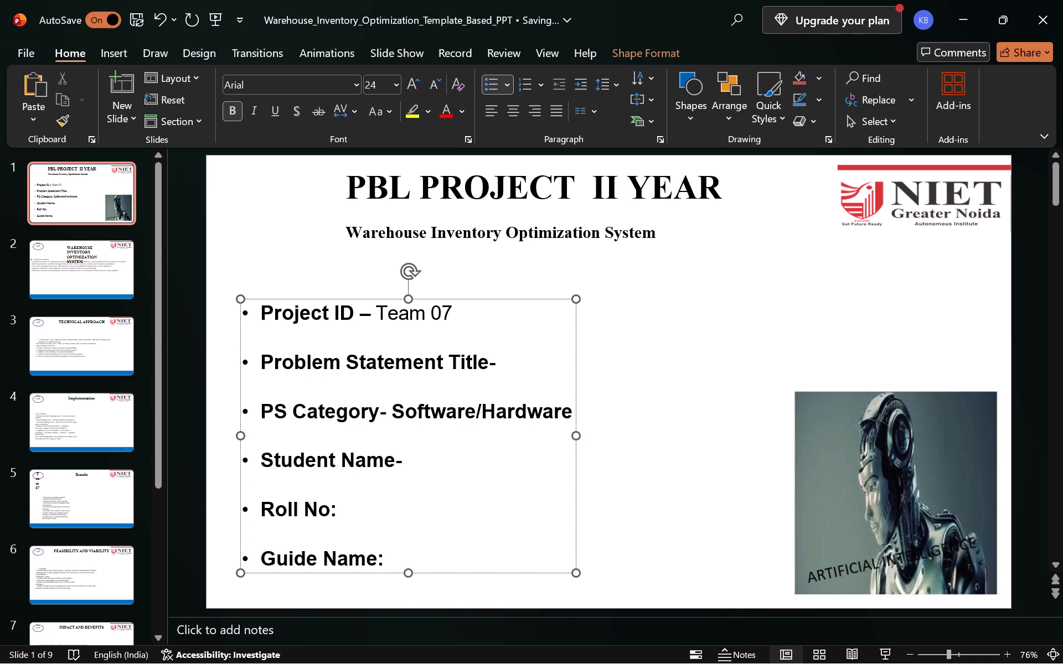
Widen the project details box on slide 1 by extending its right edge toward the robot picture.
{"action": "left_click_drag", "start_coordinate": [579, 430], "coordinate": [741, 429]}
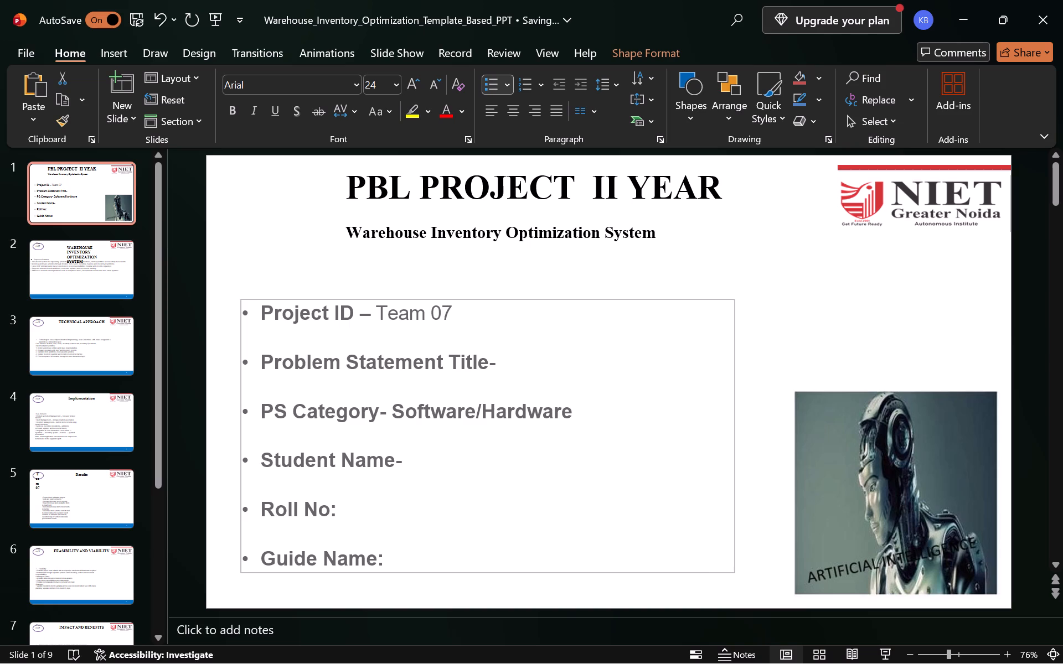
{"action": "left_click_drag", "start_coordinate": [741, 429], "coordinate": [742, 429]}
Add "Warehouse Inventory Optimization System" after "Problem Statement Title-" in the project details box on slide 1.
{"action": "left_click", "coordinate": [532, 364]}
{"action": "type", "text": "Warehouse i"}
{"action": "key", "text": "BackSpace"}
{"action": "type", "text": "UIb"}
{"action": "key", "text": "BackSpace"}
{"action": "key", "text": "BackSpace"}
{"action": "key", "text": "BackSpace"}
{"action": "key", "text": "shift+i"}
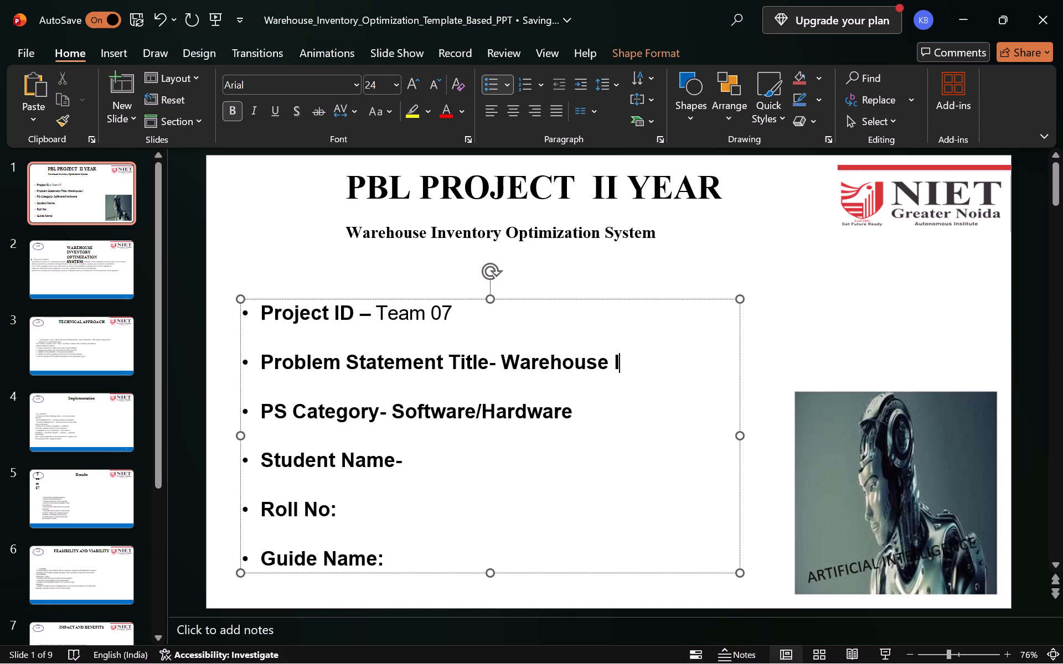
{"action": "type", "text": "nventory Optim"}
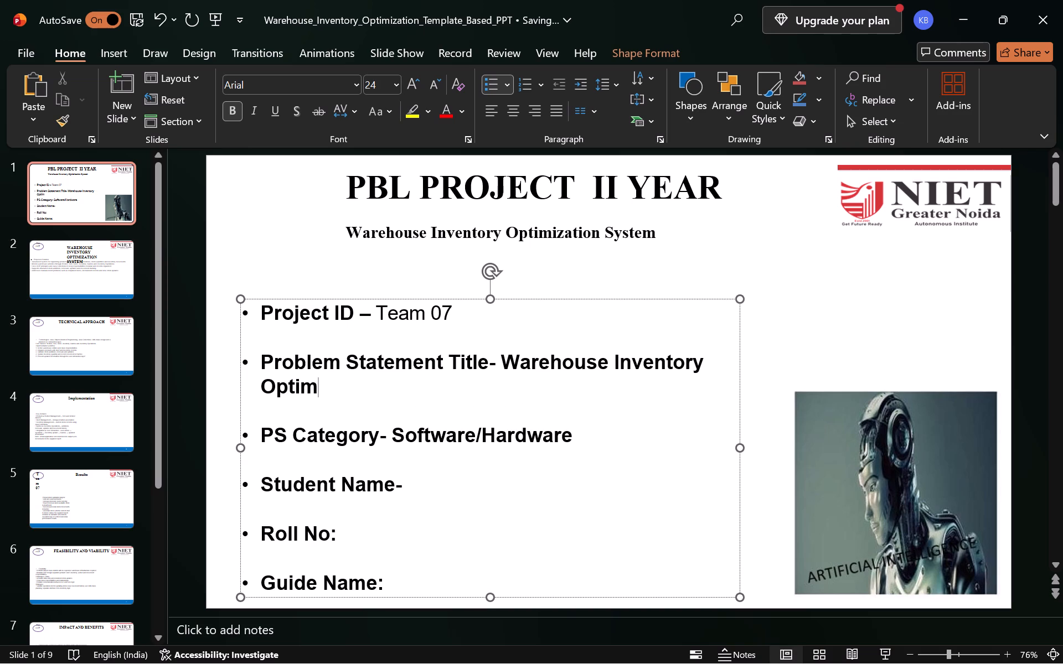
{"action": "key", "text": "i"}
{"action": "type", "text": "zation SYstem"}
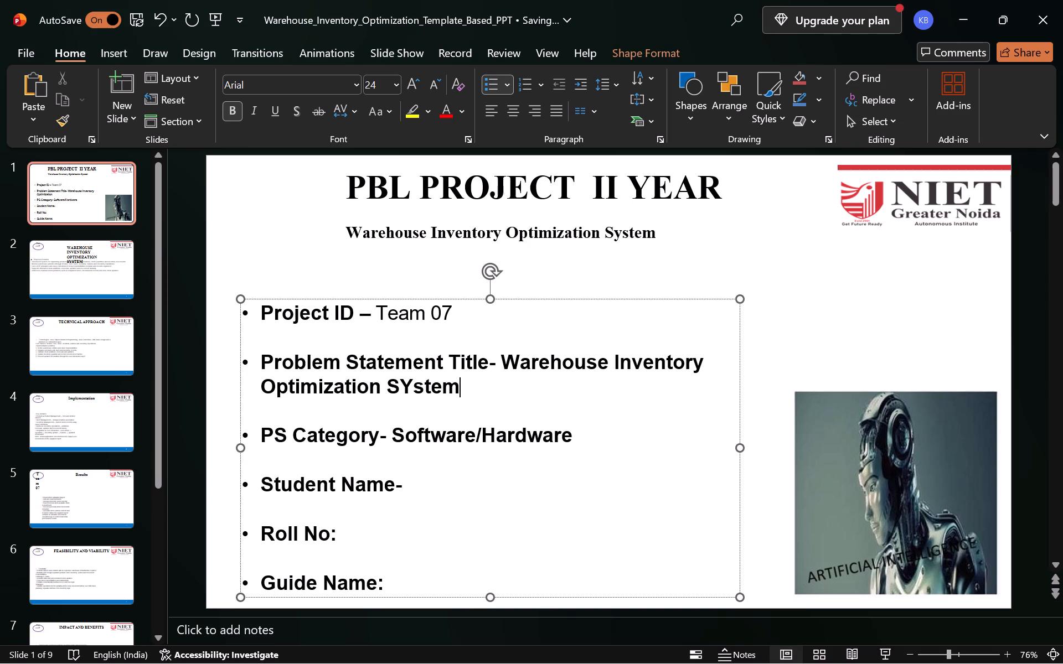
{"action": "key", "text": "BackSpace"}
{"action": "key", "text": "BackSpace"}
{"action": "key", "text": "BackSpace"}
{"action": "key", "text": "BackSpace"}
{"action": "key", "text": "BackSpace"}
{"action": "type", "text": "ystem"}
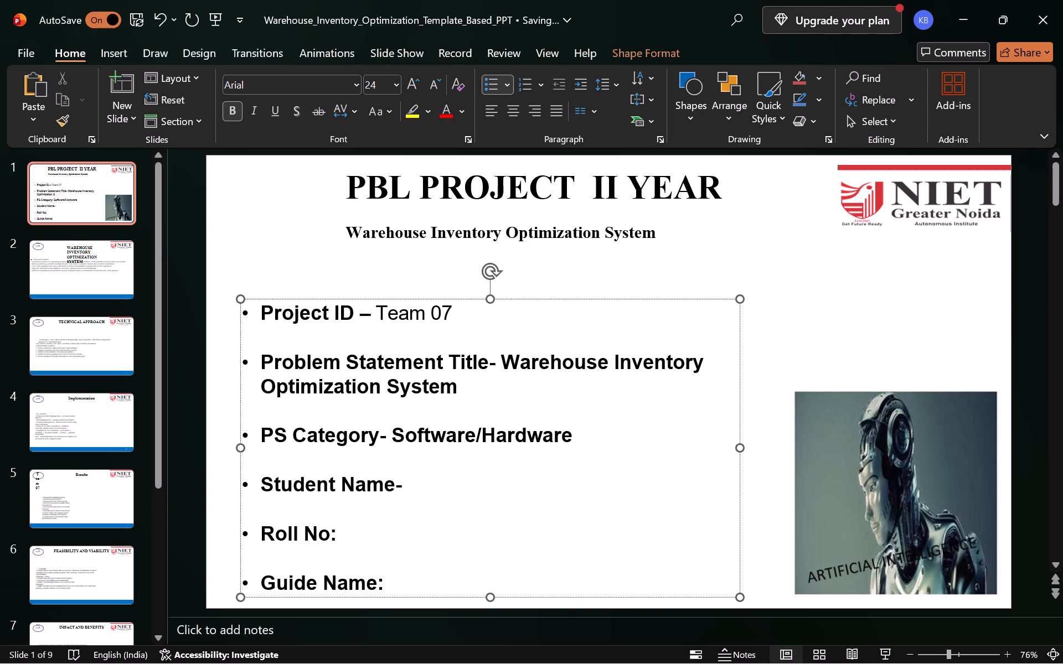
Make the added problem statement title text non-bold, leaving its label bold.
{"action": "left_click_drag", "start_coordinate": [477, 396], "coordinate": [300, 394]}
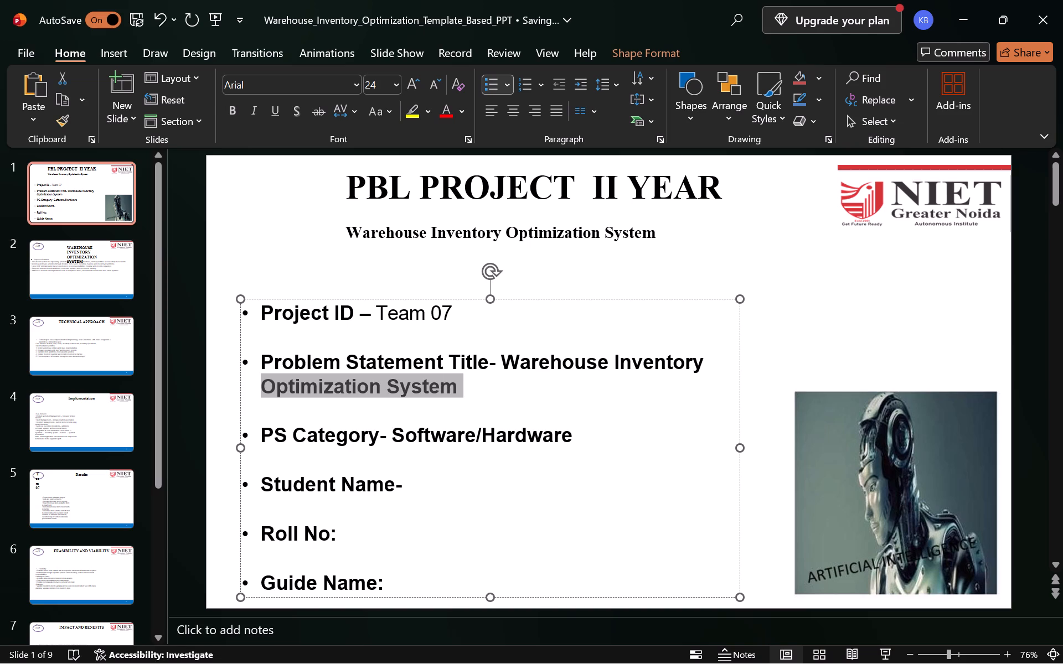
{"action": "left_click_drag", "start_coordinate": [300, 394], "coordinate": [507, 355]}
{"action": "key", "text": "ctrl+b"}
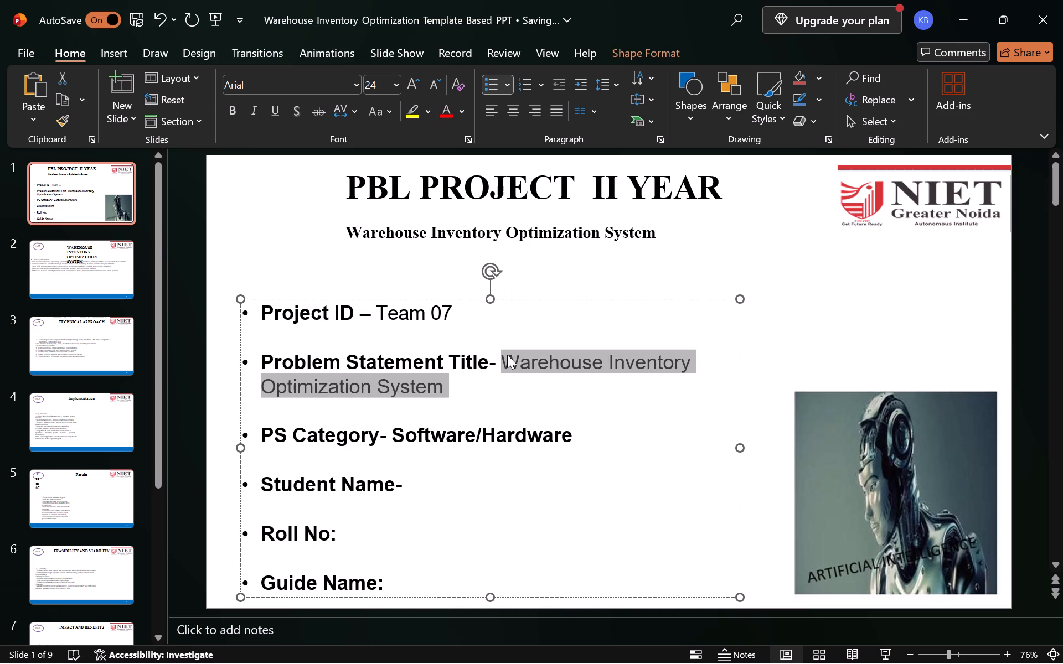
Cut the PS Category entry down to "Software" and make that word non-bold.
{"action": "left_click", "coordinate": [481, 414]}
{"action": "left_click", "coordinate": [589, 442]}
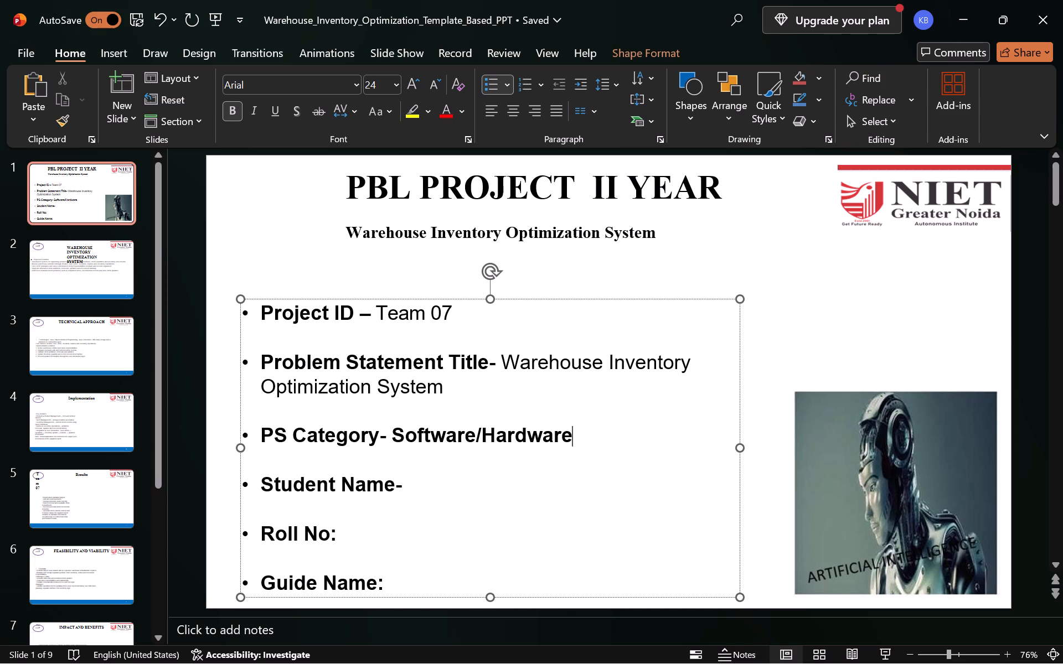
{"action": "key", "text": "ctrl+BackSpace"}
{"action": "key", "text": "BackSpace"}
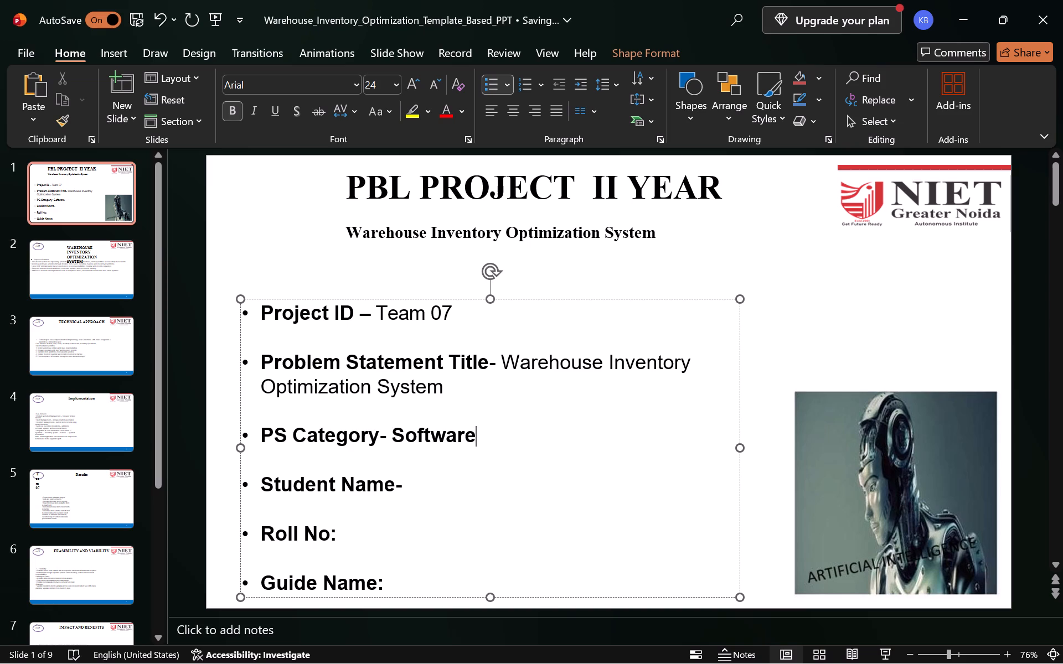
{"action": "left_click_drag", "start_coordinate": [488, 442], "coordinate": [425, 423]}
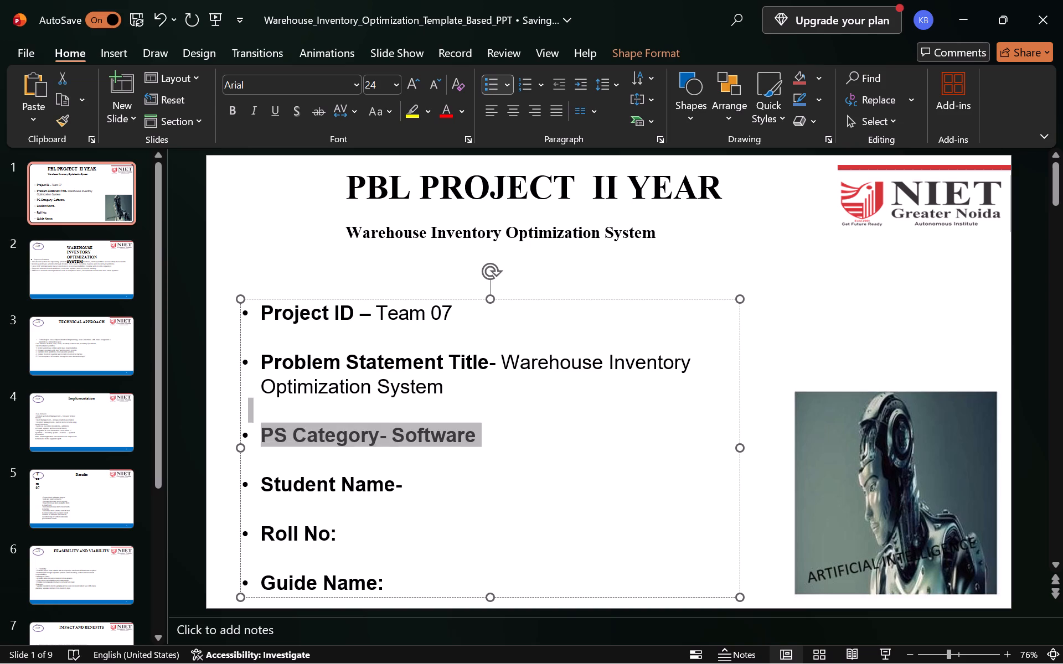
{"action": "left_click_drag", "start_coordinate": [425, 423], "coordinate": [408, 445]}
{"action": "key", "text": "ctrl+b"}
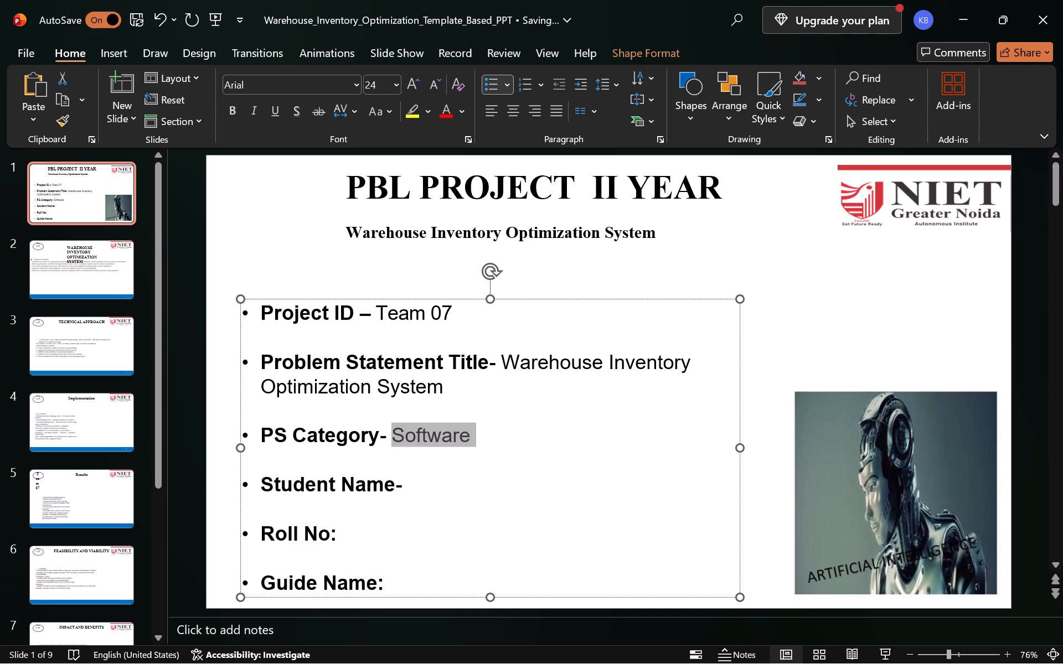
Change the "Student Name-" label in the details box to "Student Names-" with a trailing space.
{"action": "left_click", "coordinate": [408, 491]}
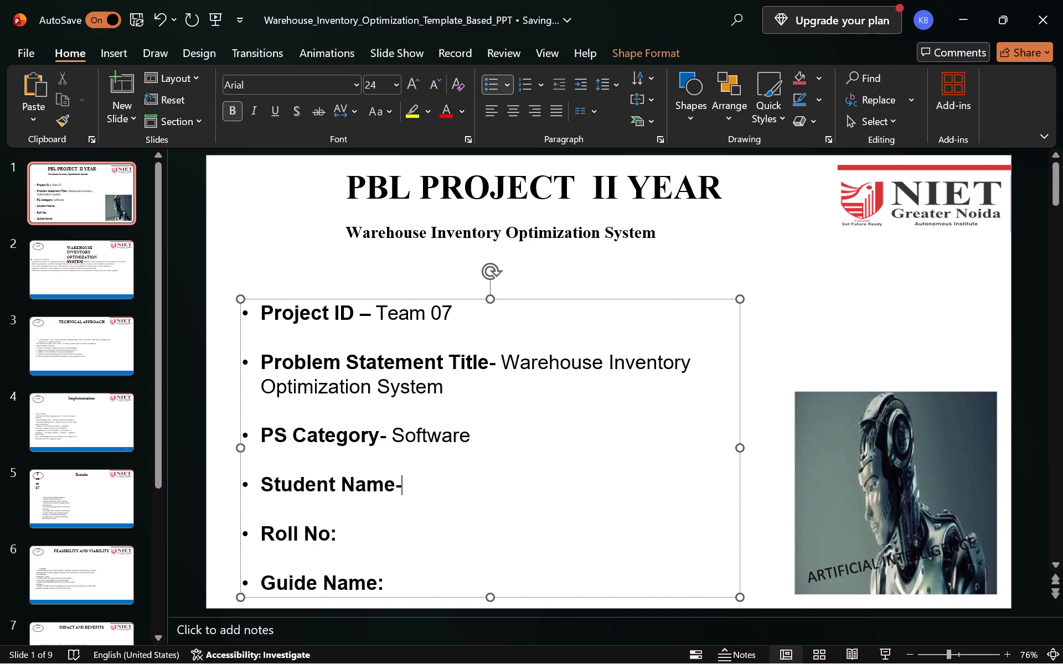
{"action": "key", "text": "BackSpace"}
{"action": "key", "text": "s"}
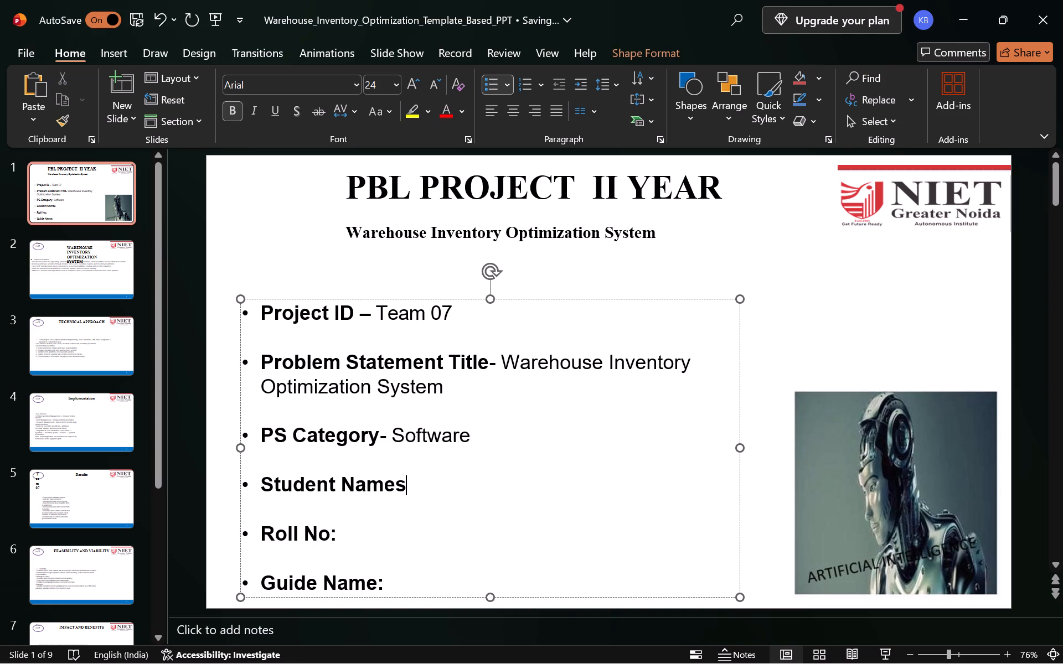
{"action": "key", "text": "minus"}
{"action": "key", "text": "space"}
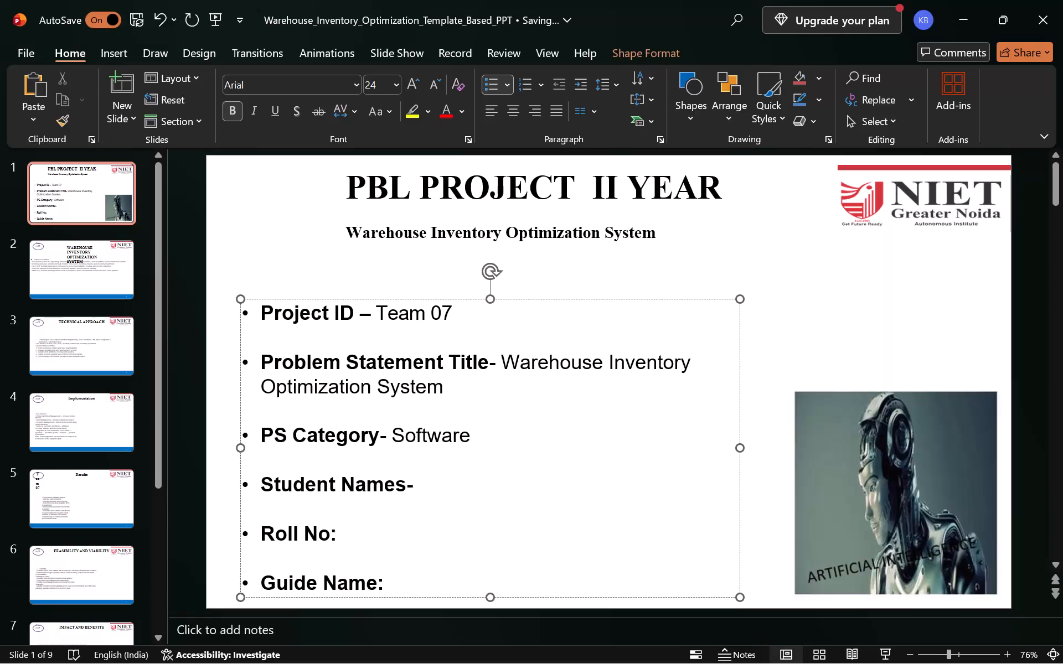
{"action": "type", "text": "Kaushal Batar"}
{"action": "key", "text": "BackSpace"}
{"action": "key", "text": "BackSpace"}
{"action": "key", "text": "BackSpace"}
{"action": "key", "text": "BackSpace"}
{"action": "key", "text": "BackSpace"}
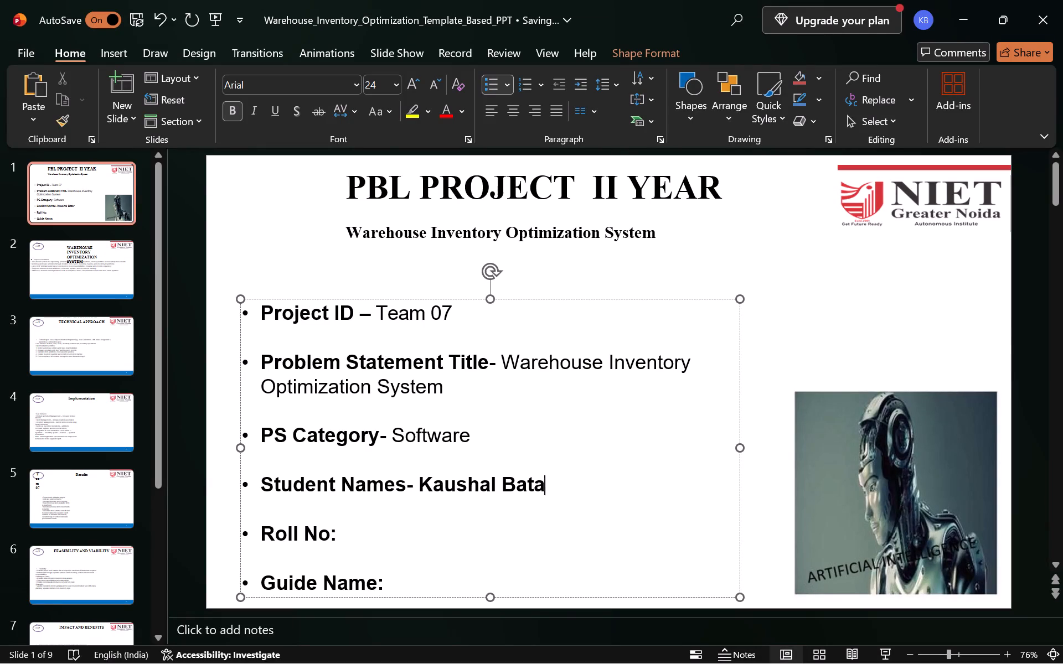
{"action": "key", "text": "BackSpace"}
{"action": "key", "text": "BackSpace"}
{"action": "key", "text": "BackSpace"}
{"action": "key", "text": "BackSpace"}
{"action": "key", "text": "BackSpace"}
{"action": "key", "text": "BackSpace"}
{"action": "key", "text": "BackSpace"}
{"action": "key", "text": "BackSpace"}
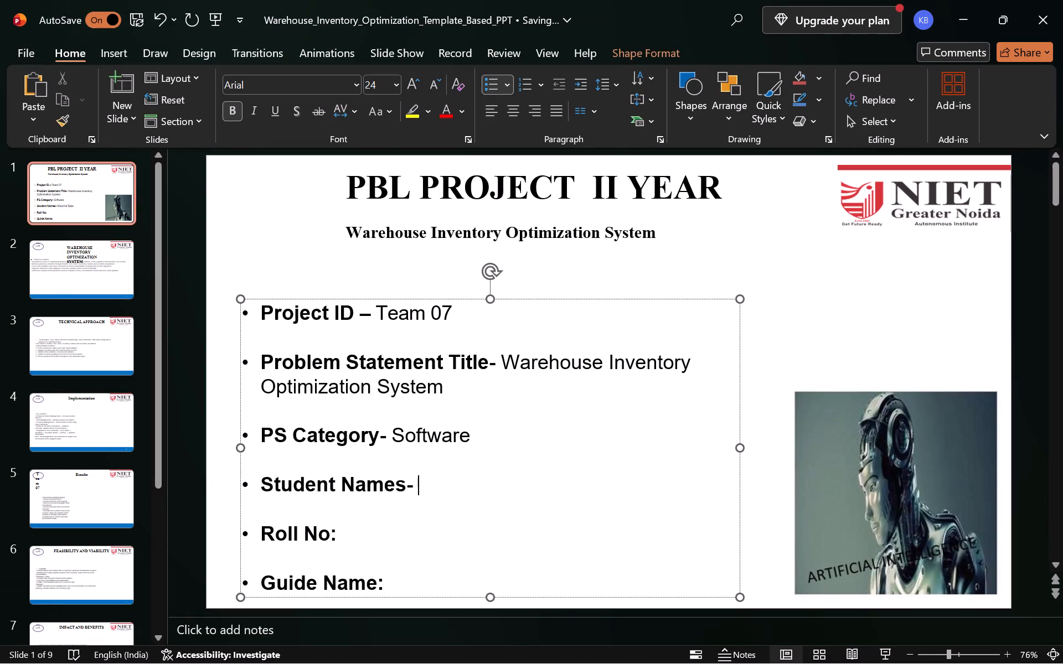
Enter the first two team members' full names after "Student Names-", each followed by a comma.
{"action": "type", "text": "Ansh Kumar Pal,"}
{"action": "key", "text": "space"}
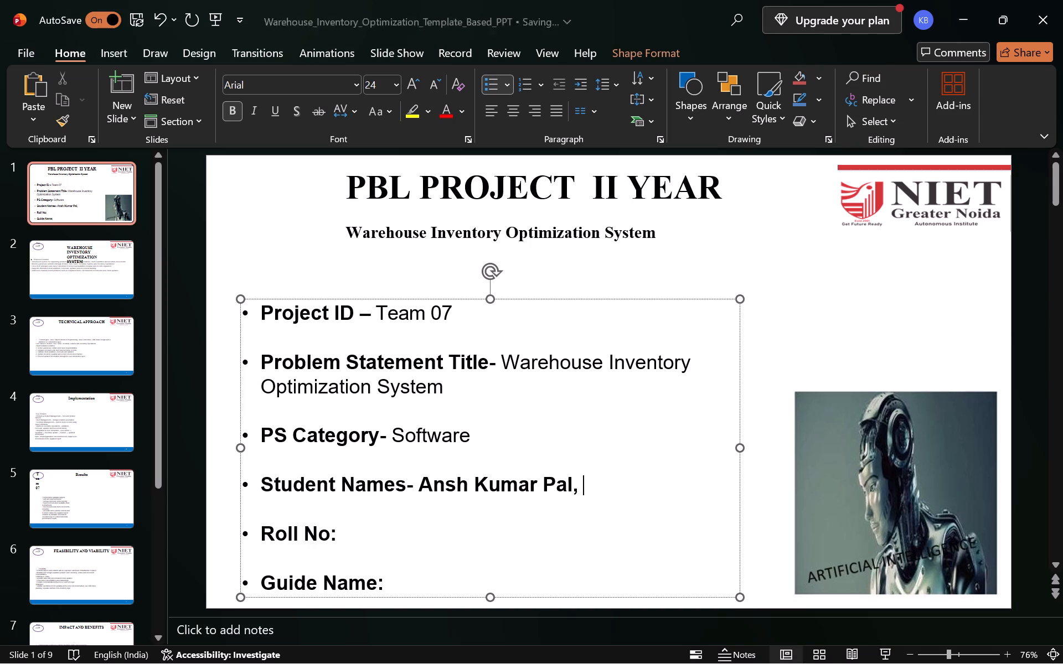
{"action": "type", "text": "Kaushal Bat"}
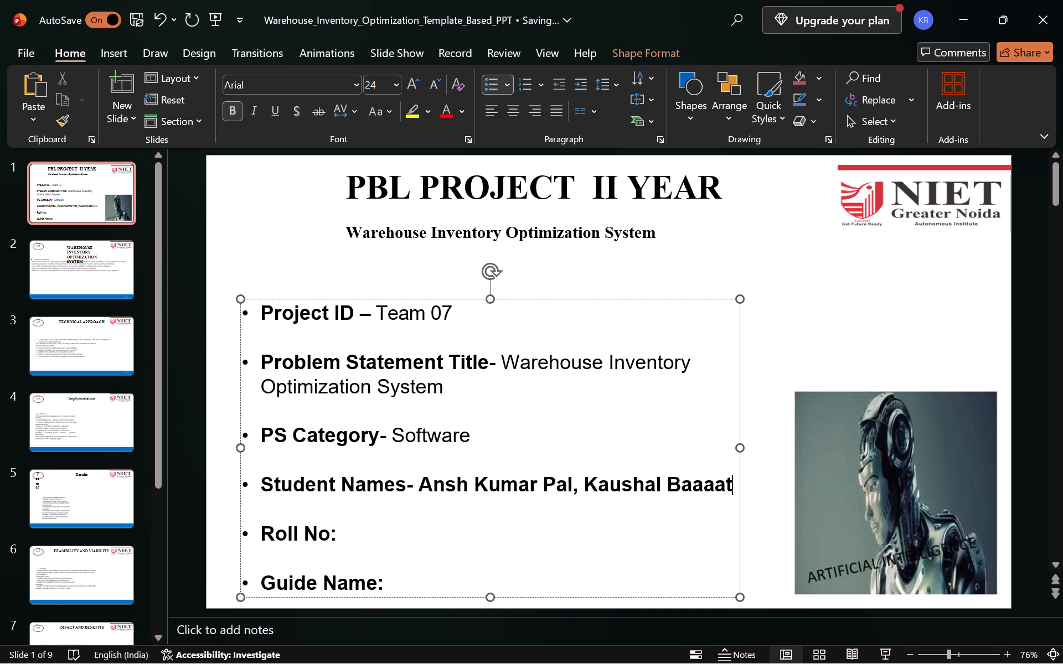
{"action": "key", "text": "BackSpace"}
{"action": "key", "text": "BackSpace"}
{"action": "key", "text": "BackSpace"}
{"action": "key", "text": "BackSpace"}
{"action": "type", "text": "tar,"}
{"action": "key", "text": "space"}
Add the remaining three team members' full names to the Student Names entry, separated by commas.
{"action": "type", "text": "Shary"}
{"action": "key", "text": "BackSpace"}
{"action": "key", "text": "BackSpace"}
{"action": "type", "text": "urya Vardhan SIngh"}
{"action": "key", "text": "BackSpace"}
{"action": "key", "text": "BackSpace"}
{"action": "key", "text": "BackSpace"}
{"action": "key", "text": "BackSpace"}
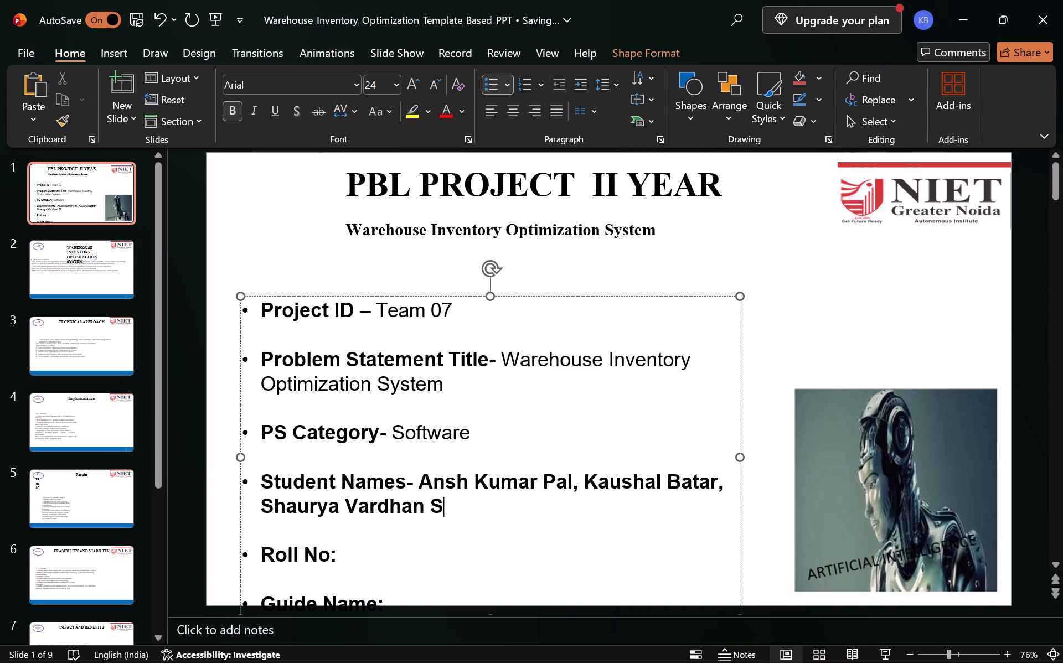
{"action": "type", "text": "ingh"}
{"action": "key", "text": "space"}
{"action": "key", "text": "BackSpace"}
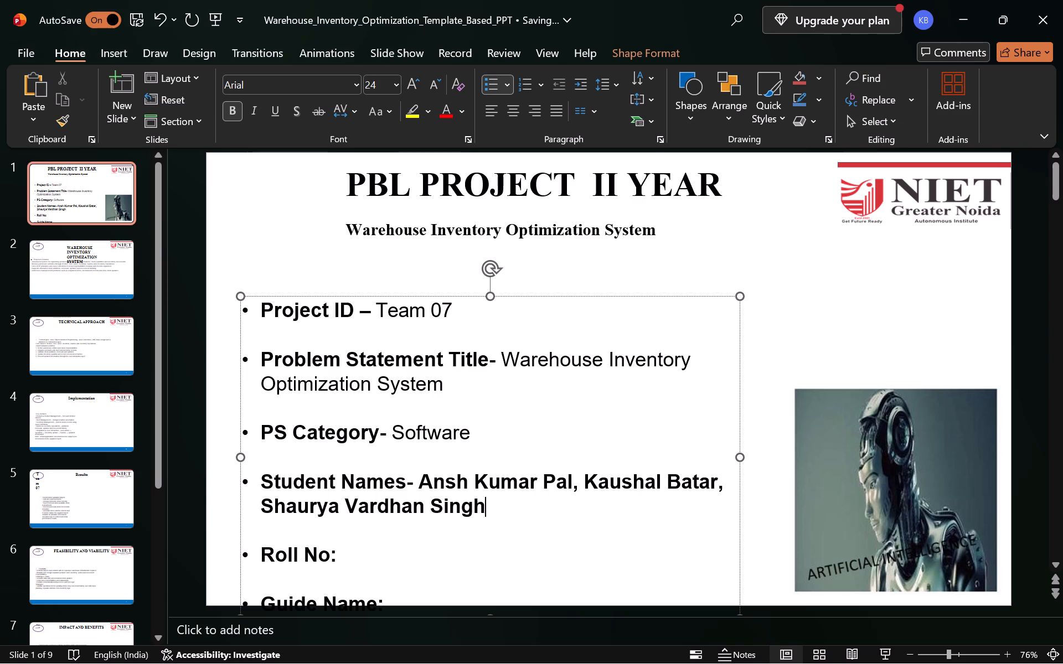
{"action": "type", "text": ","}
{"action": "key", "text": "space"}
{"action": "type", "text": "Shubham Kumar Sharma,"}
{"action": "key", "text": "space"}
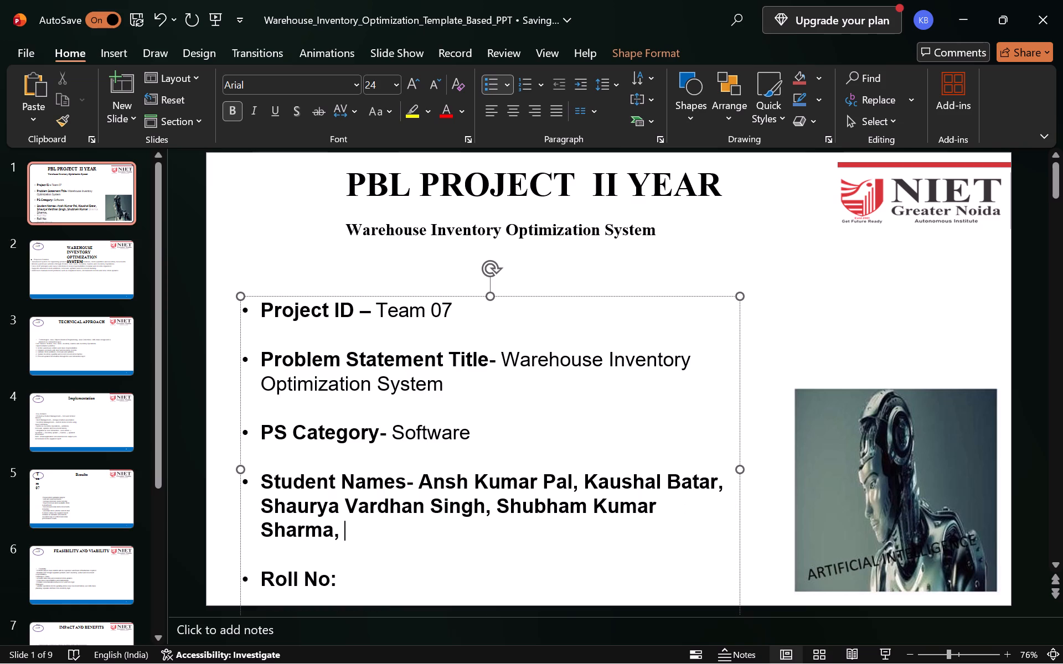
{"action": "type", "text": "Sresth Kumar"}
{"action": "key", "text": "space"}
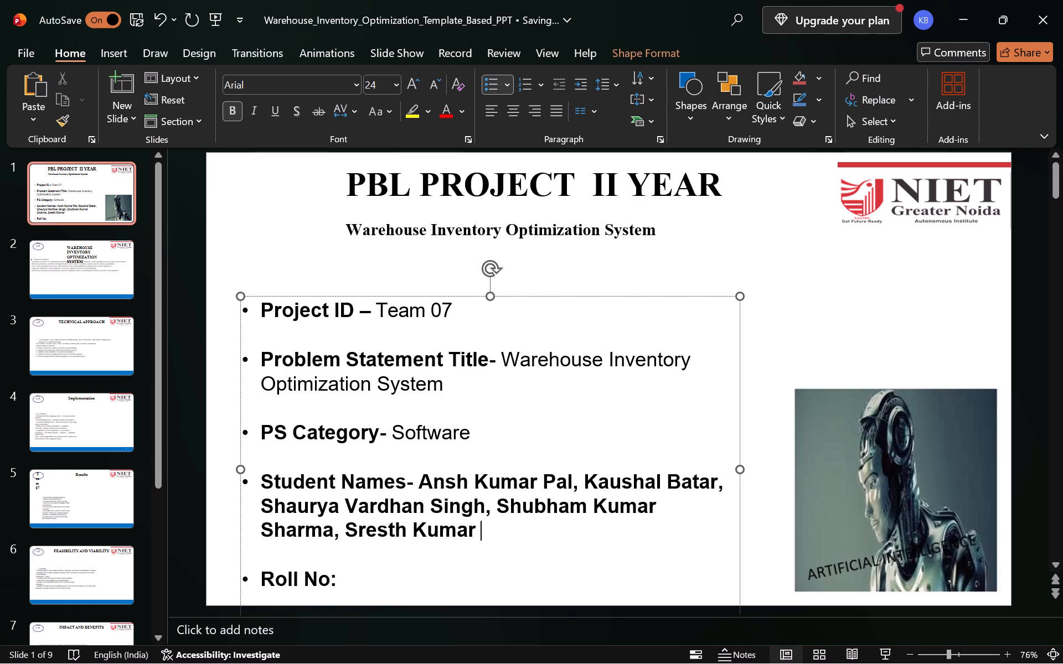
Make all the student names non-bold, leaving the "Student Names-" label bold.
{"action": "left_click_drag", "start_coordinate": [478, 542], "coordinate": [425, 481]}
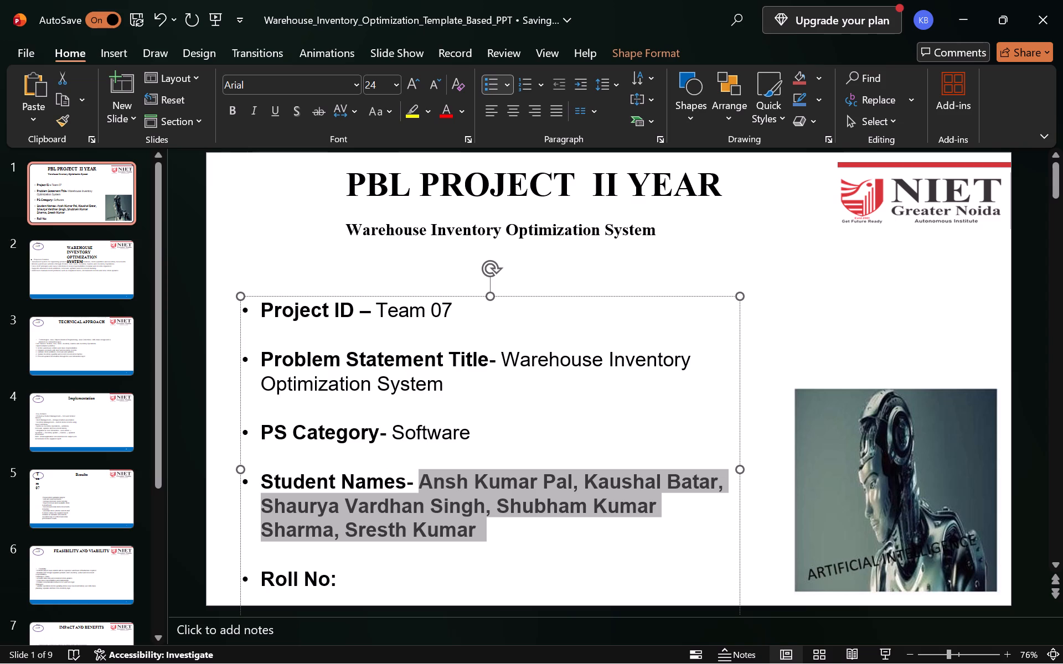
{"action": "left_click_drag", "start_coordinate": [425, 481], "coordinate": [431, 477]}
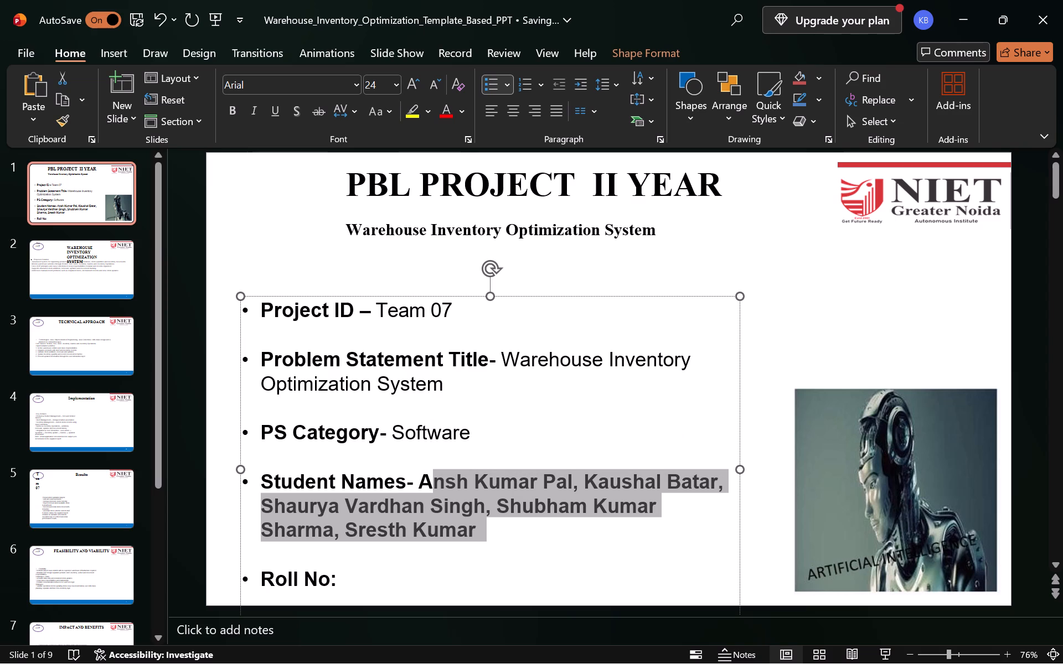
{"action": "left_click", "coordinate": [483, 527]}
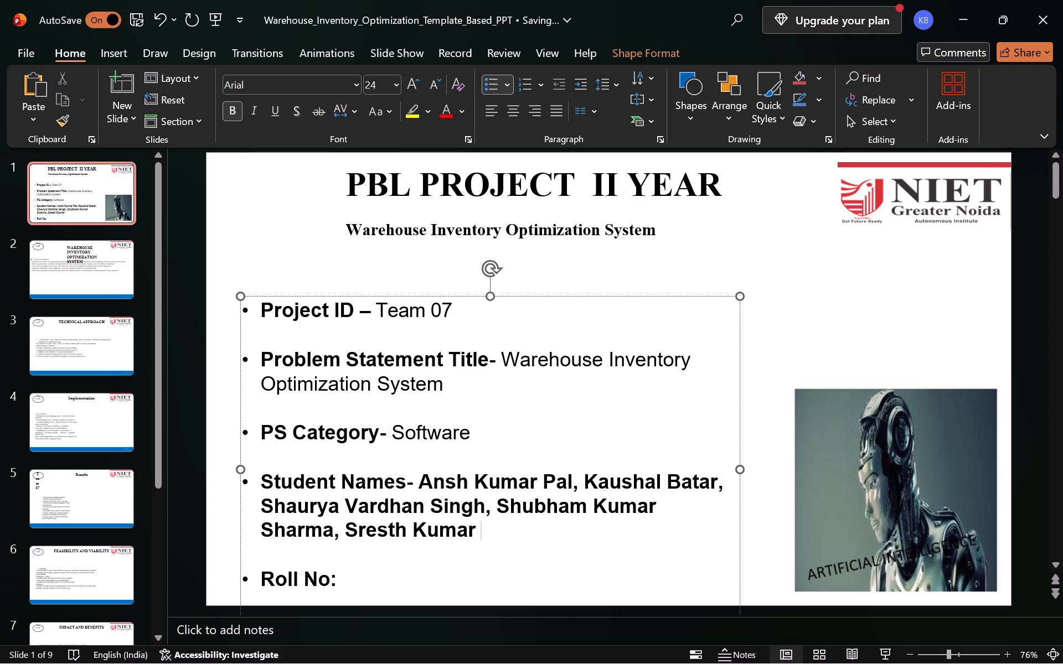
{"action": "left_click_drag", "start_coordinate": [492, 531], "coordinate": [320, 500]}
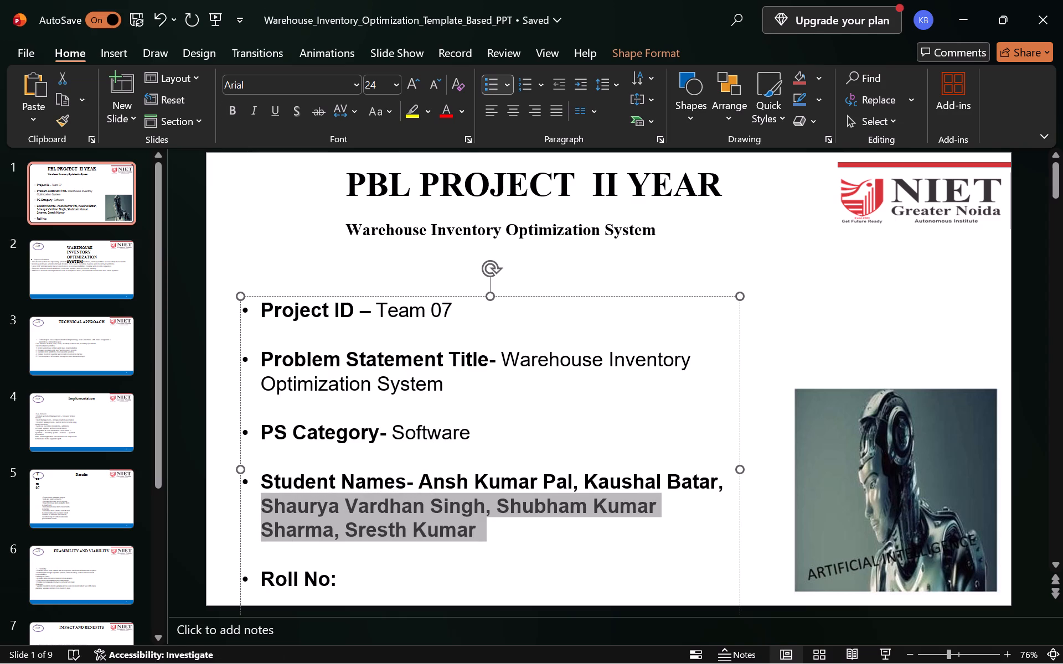
{"action": "left_click_drag", "start_coordinate": [320, 500], "coordinate": [420, 483]}
{"action": "key", "text": "ctrl+b"}
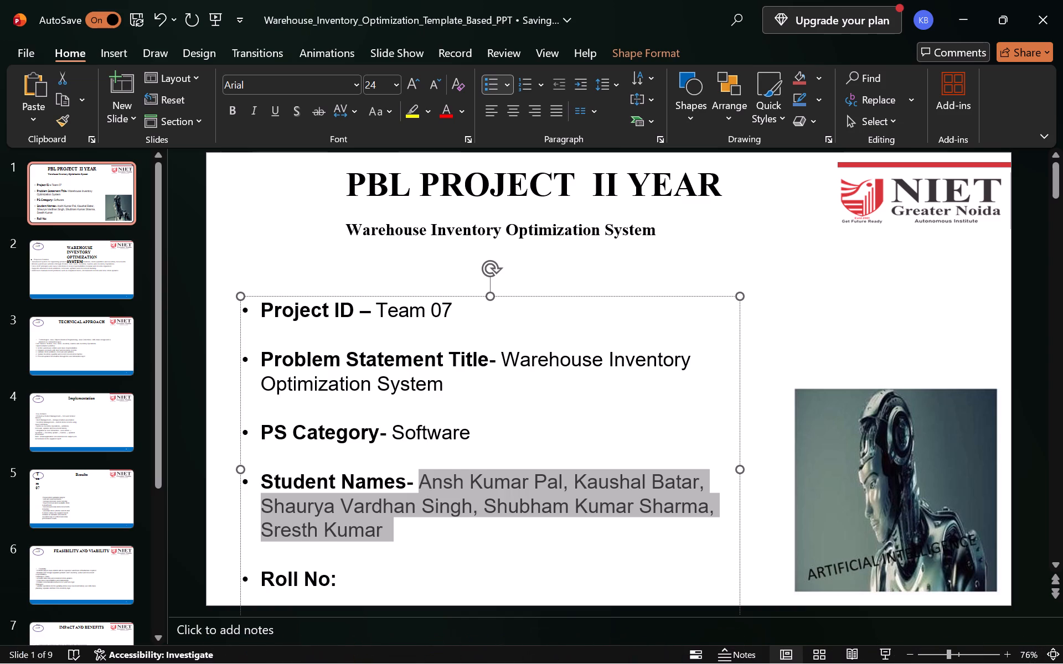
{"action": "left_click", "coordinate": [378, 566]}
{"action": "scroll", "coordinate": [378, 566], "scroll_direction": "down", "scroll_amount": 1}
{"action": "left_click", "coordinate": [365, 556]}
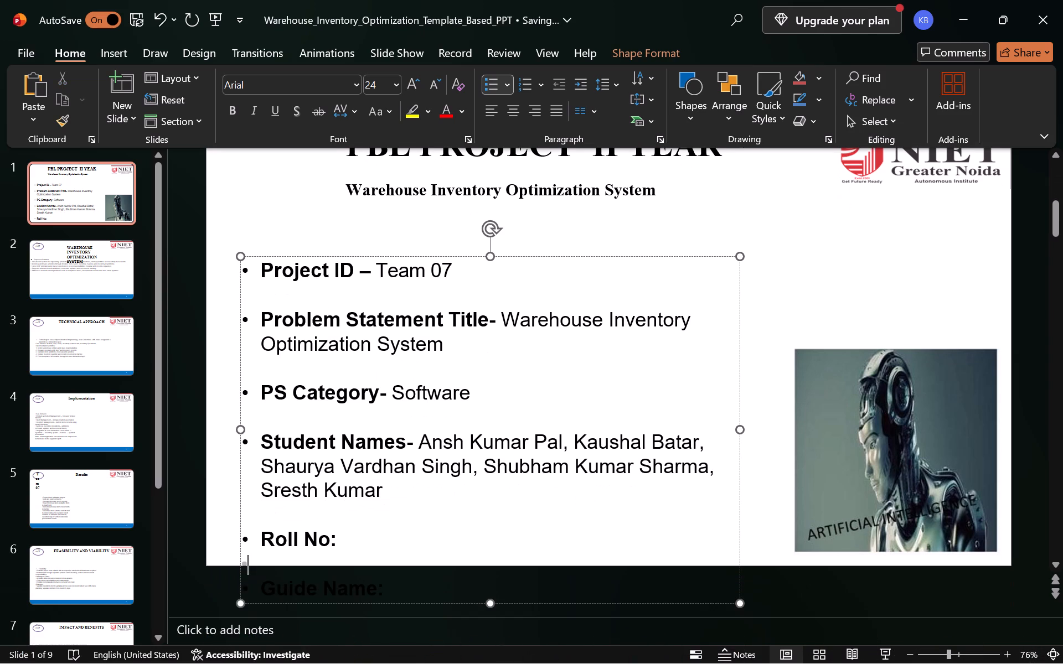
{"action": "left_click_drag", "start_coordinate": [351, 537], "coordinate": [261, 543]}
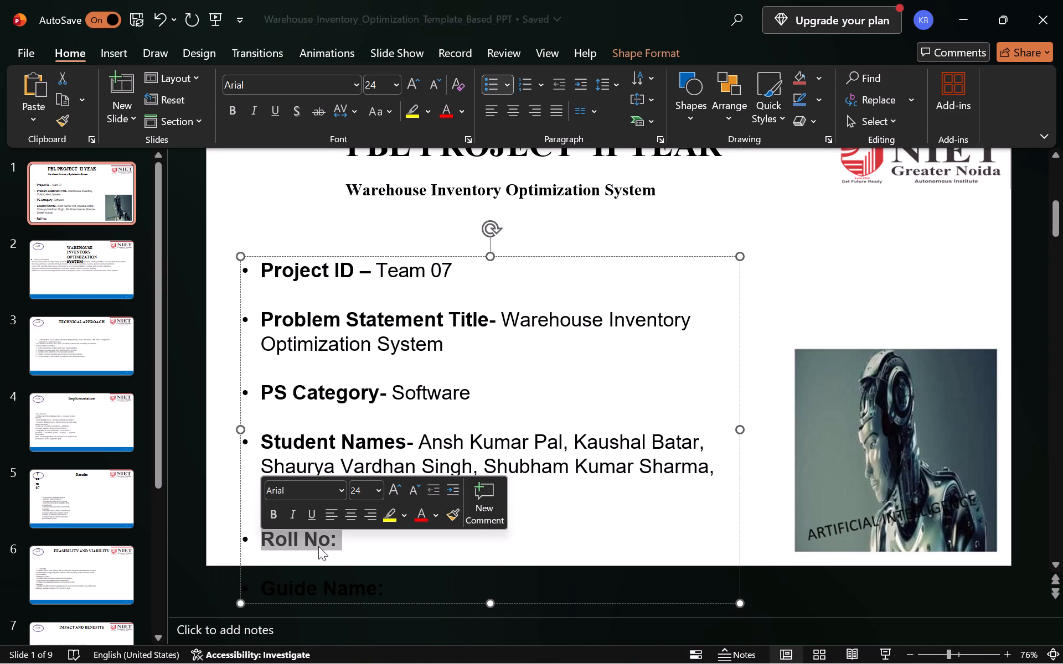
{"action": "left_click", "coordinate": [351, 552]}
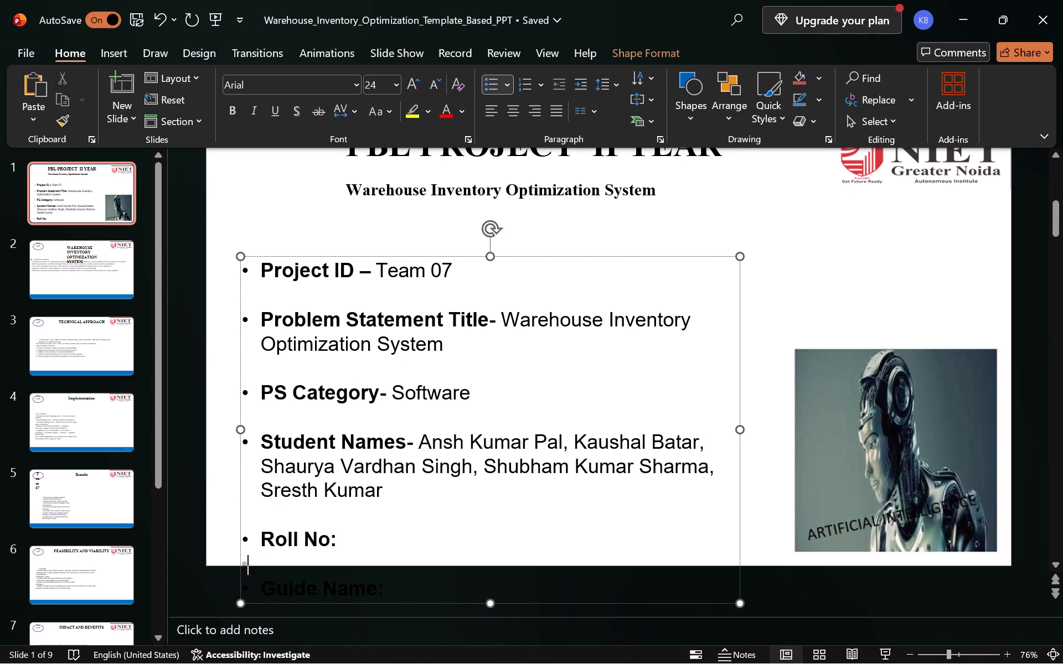
Remove the blank line between the Project ID and Problem Statement Title entries in the details box.
{"action": "left_click", "coordinate": [250, 321]}
{"action": "key", "text": "Left"}
{"action": "key", "text": "Down"}
{"action": "key", "text": "BackSpace"}
{"action": "key", "text": "BackSpace"}
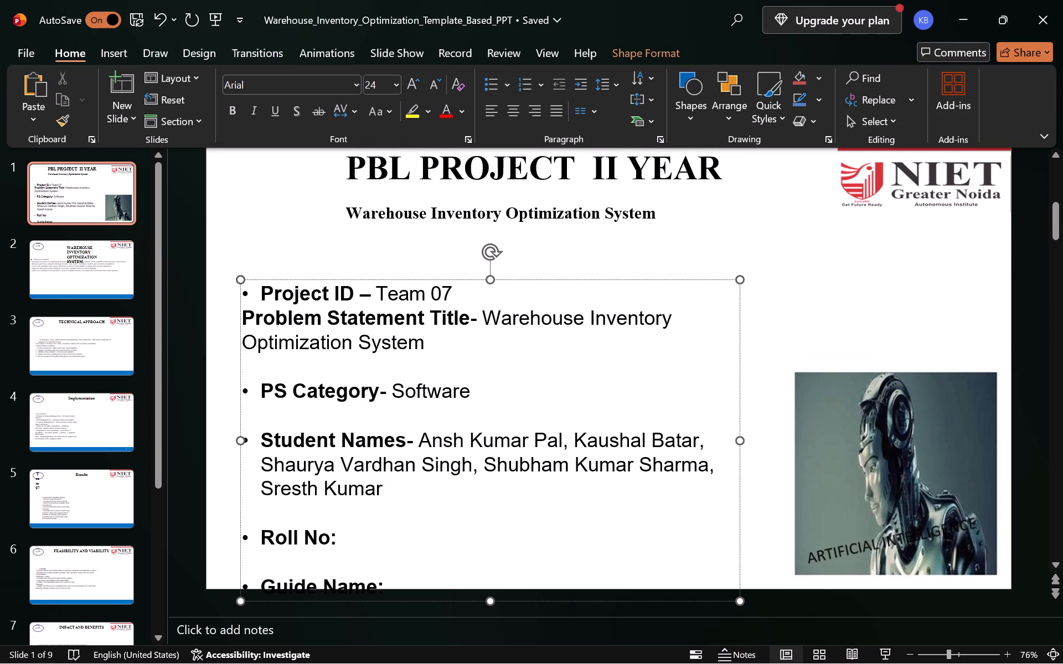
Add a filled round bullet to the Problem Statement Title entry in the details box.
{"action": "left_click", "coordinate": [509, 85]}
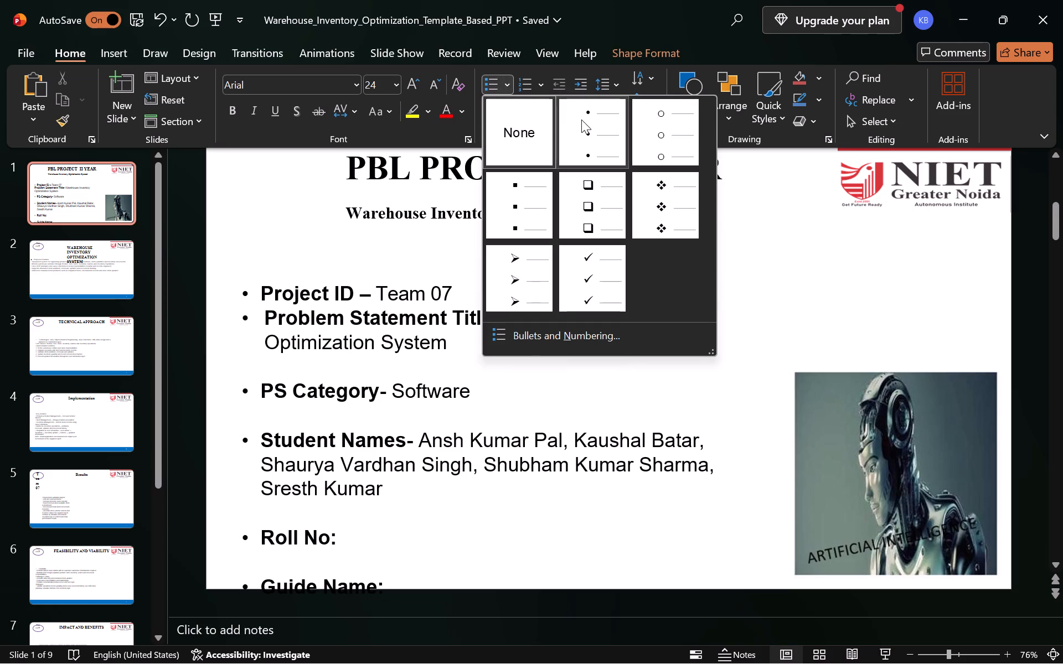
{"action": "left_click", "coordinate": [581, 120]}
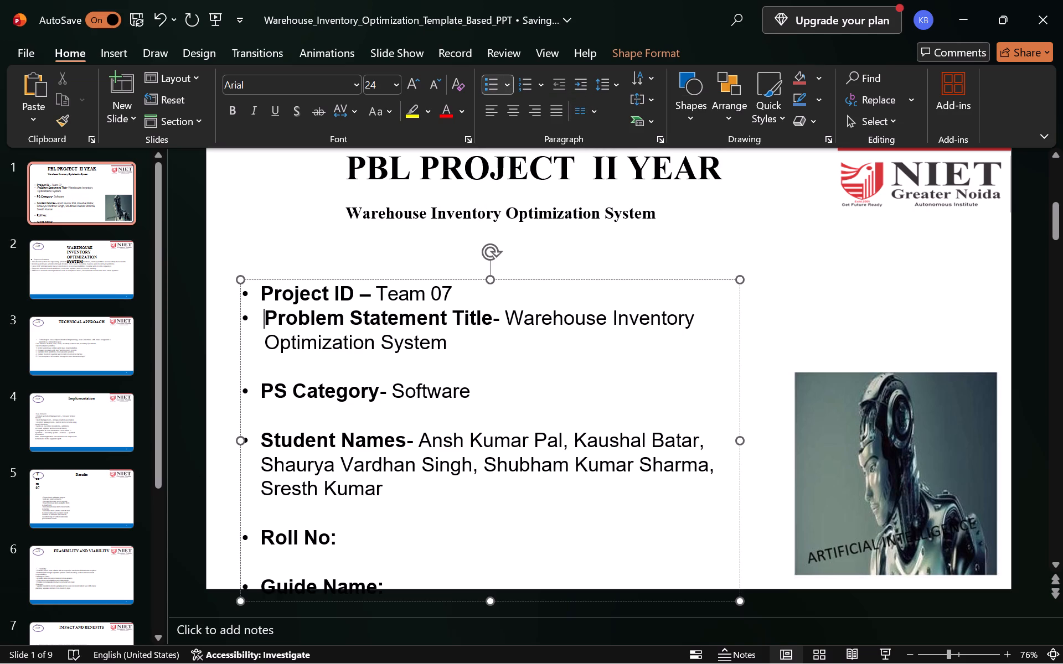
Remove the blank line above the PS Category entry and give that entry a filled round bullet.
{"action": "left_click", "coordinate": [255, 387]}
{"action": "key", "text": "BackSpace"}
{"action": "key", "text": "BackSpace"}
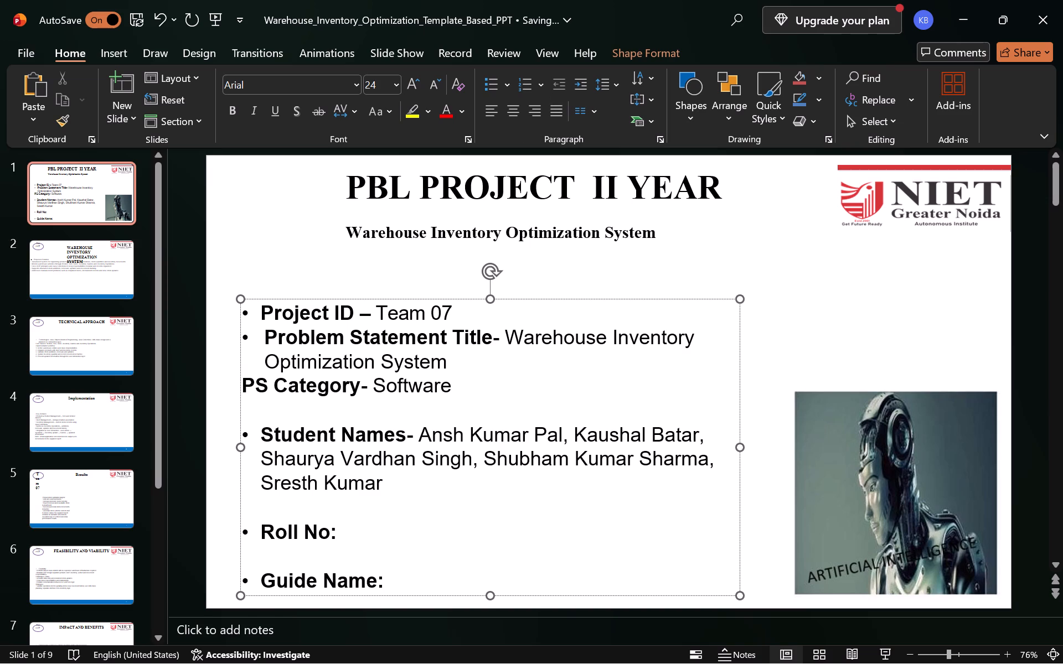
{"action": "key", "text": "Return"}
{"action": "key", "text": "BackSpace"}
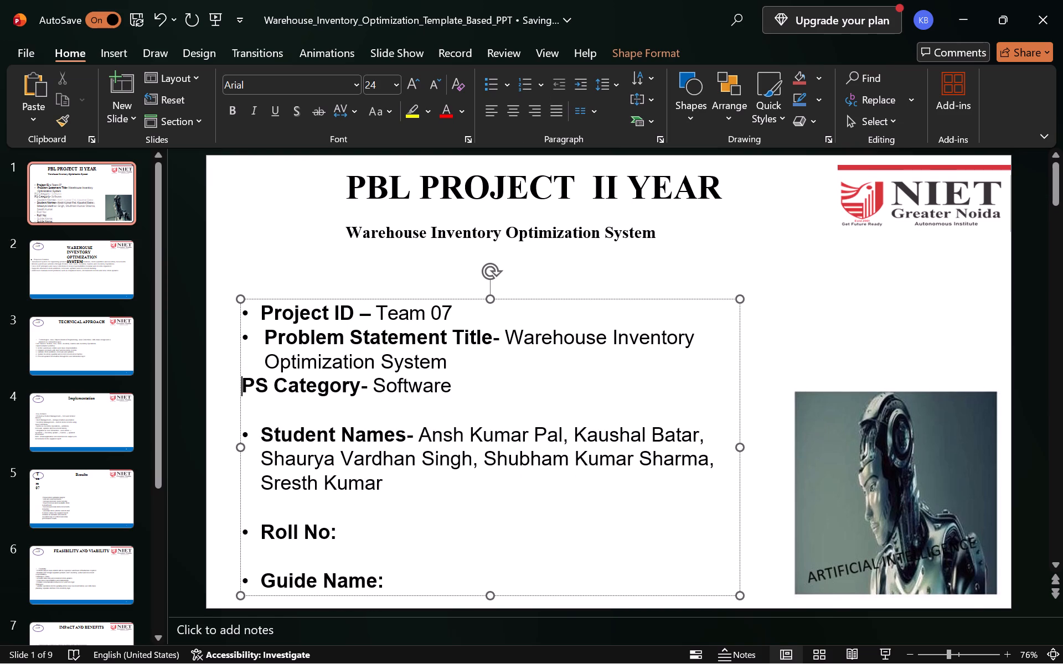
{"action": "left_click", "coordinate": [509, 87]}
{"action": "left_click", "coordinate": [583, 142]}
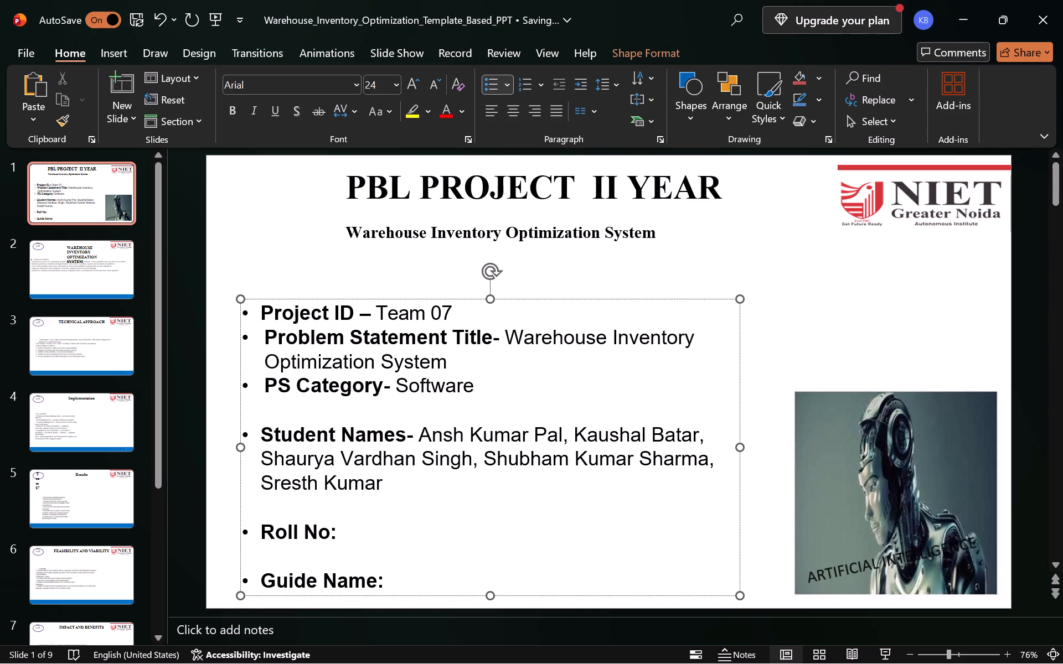
Reapply the filled round bullet to the Project ID entry so its indent matches the entries below.
{"action": "left_click", "coordinate": [259, 314]}
{"action": "key", "text": "BackSpace"}
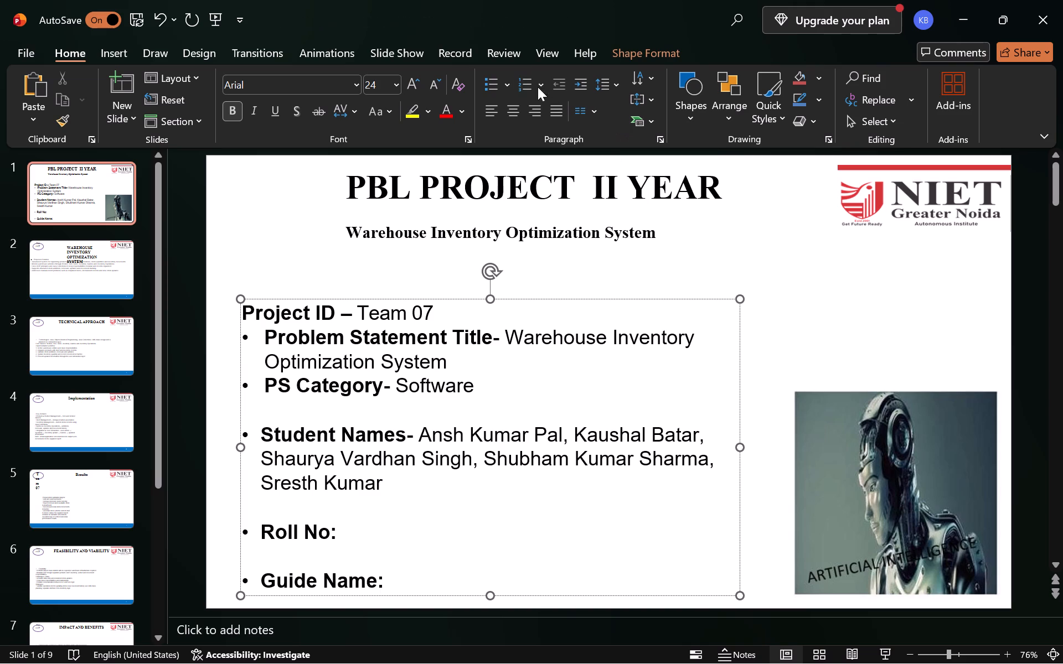
{"action": "left_click", "coordinate": [503, 83]}
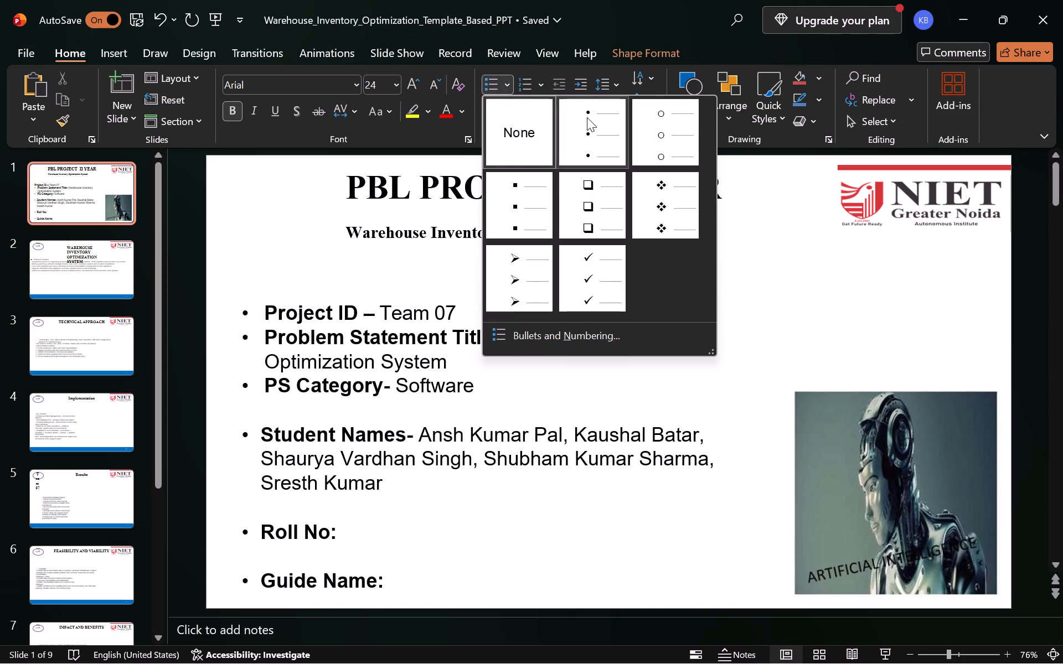
{"action": "left_click", "coordinate": [587, 117]}
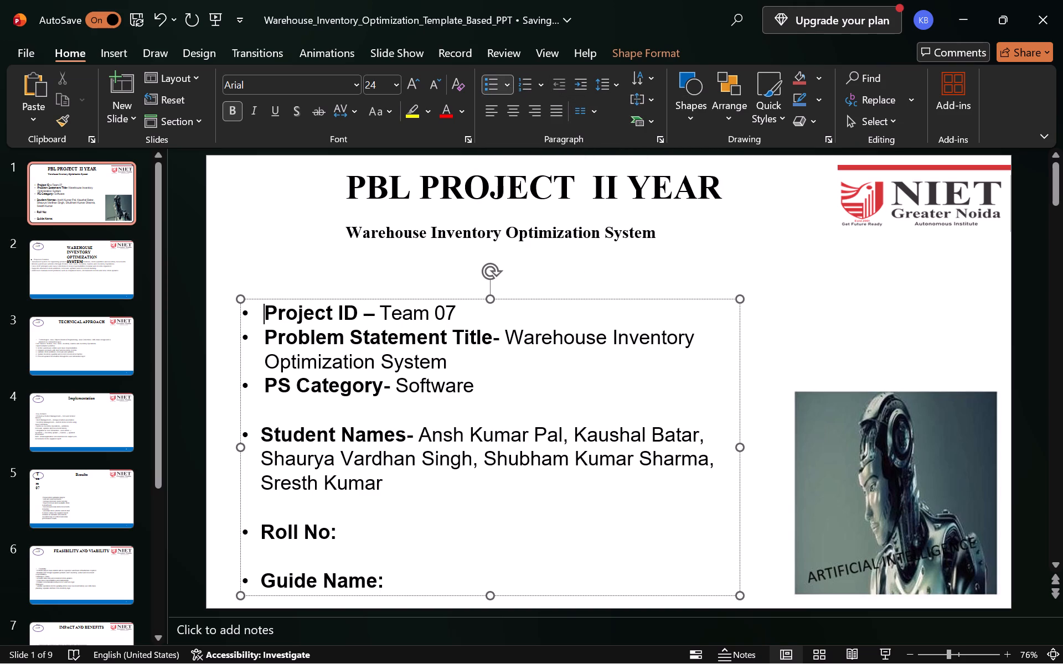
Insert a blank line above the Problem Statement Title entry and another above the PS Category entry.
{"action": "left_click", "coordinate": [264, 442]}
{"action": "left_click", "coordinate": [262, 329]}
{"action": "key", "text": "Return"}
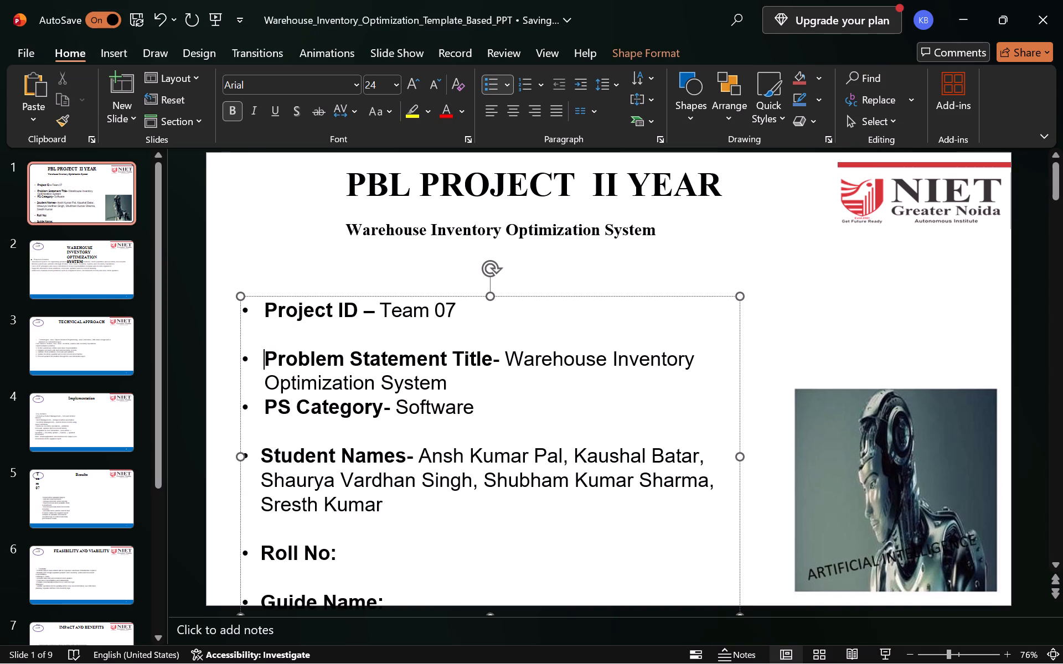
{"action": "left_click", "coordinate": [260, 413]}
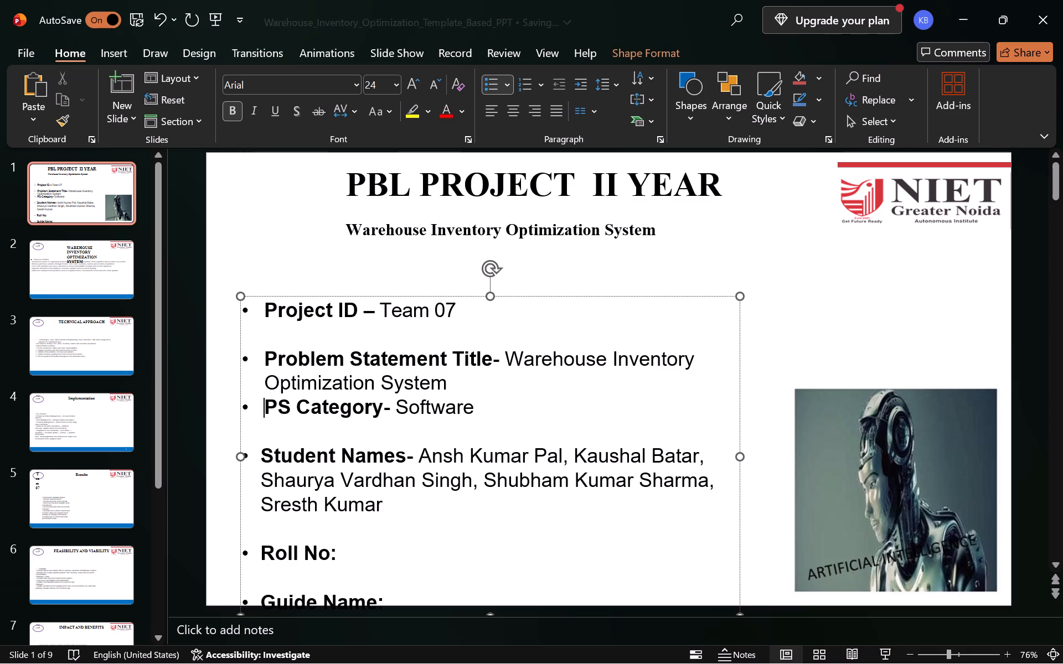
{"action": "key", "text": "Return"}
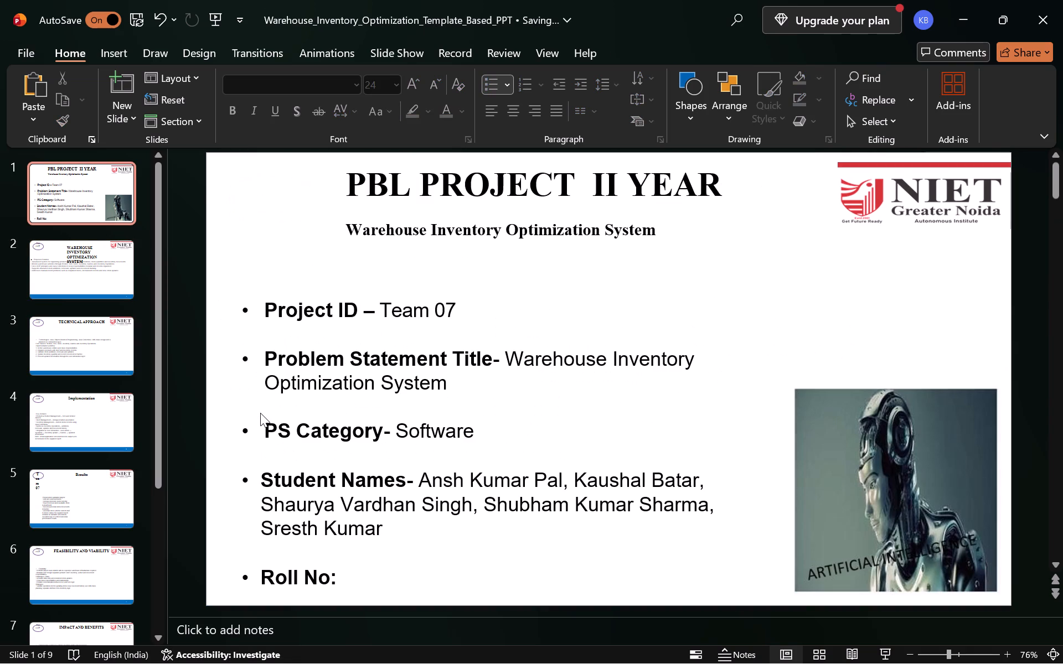
Remove the bullets and the preceding blank lines from the Problem Statement Title and PS Category entries.
{"action": "scroll", "coordinate": [346, 492], "scroll_direction": "down", "scroll_amount": 1}
{"action": "left_click", "coordinate": [265, 360]}
{"action": "key", "text": "BackSpace"}
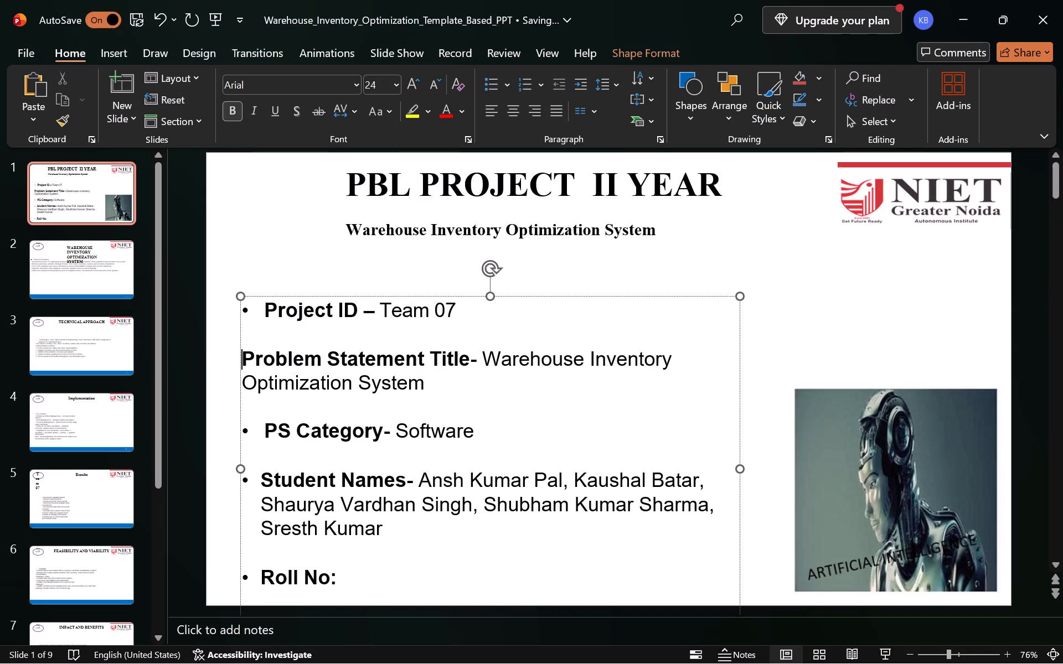
{"action": "key", "text": "BackSpace"}
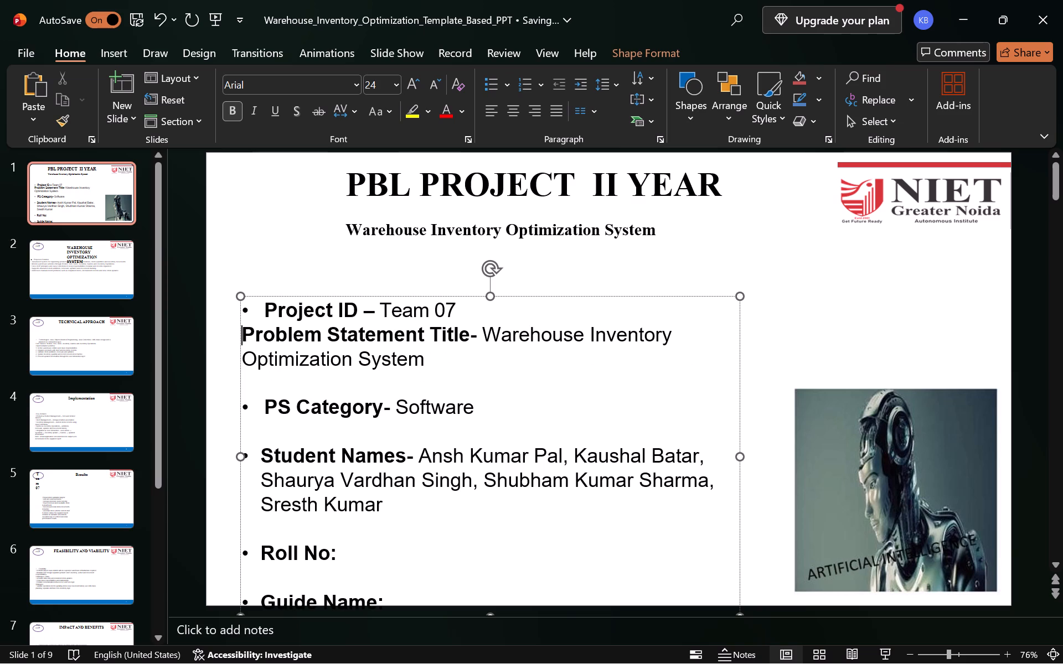
{"action": "left_click", "coordinate": [264, 401]}
{"action": "key", "text": "BackSpace"}
{"action": "key", "text": "BackSpace"}
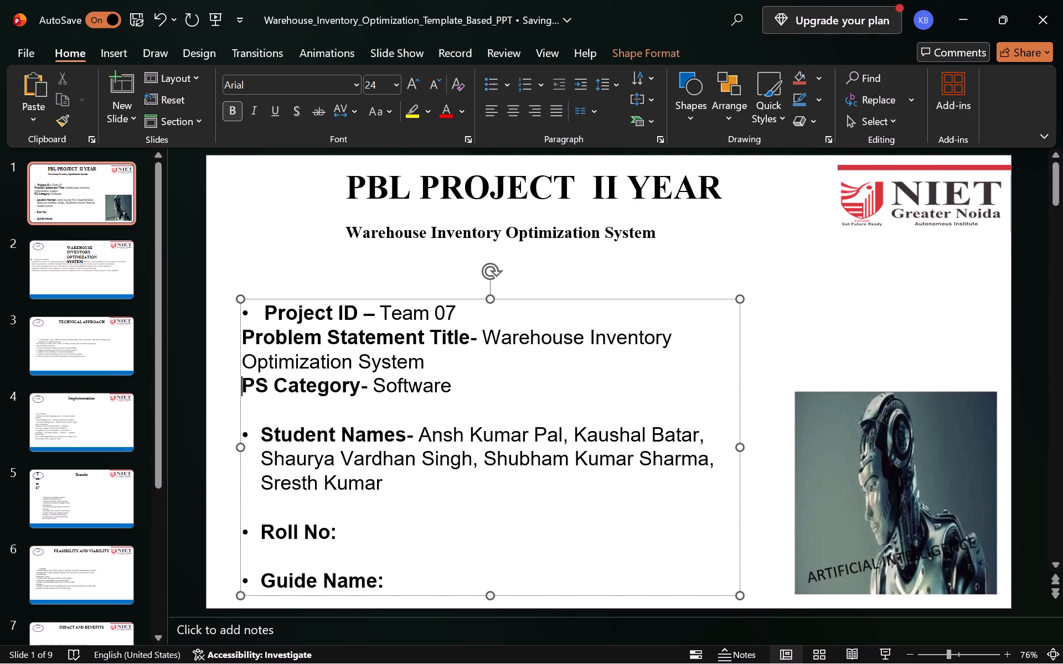
Remove the bullets and the preceding blank lines from the Student Names, Roll No and Guide Name entries.
{"action": "left_click", "coordinate": [260, 428]}
{"action": "key", "text": "BackSpace"}
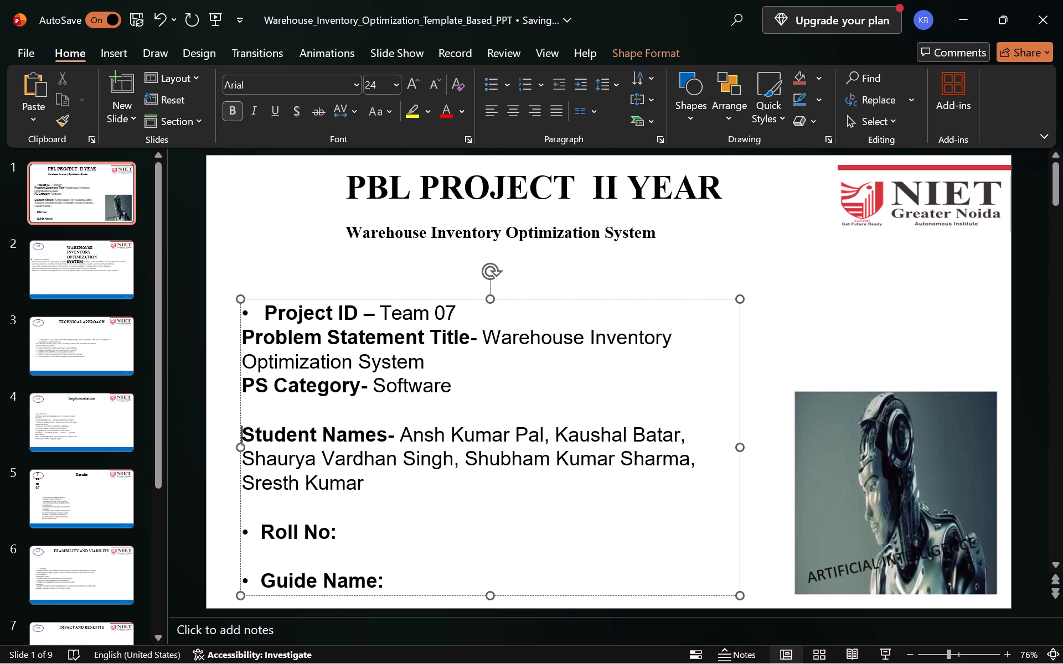
{"action": "key", "text": "BackSpace"}
{"action": "left_click", "coordinate": [260, 518]}
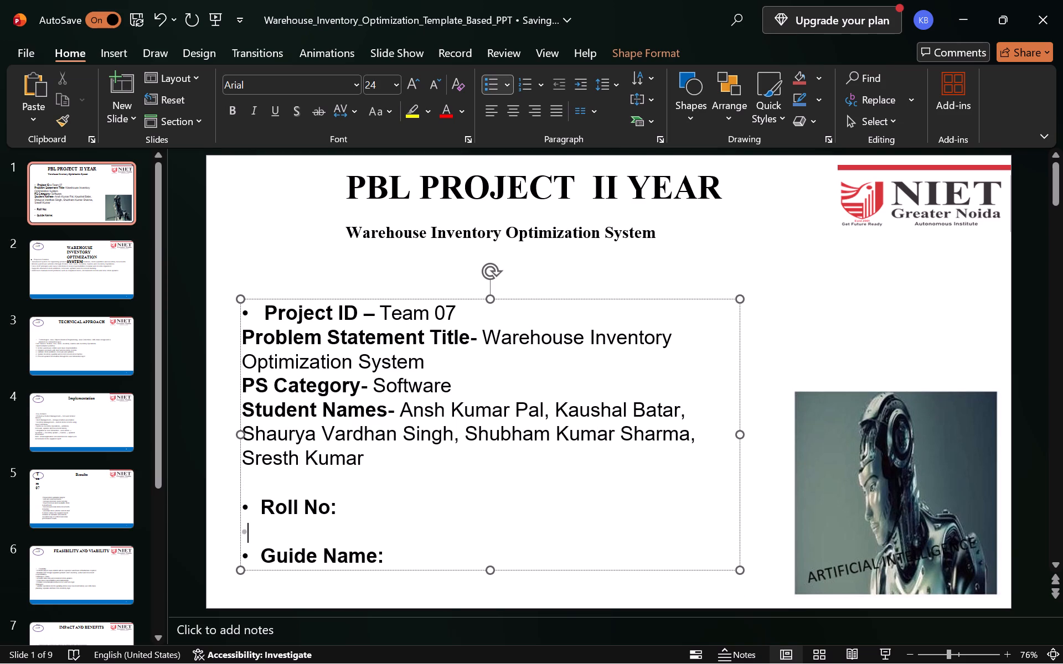
{"action": "left_click", "coordinate": [260, 511]}
{"action": "key", "text": "BackSpace"}
{"action": "key", "text": "BackSpace"}
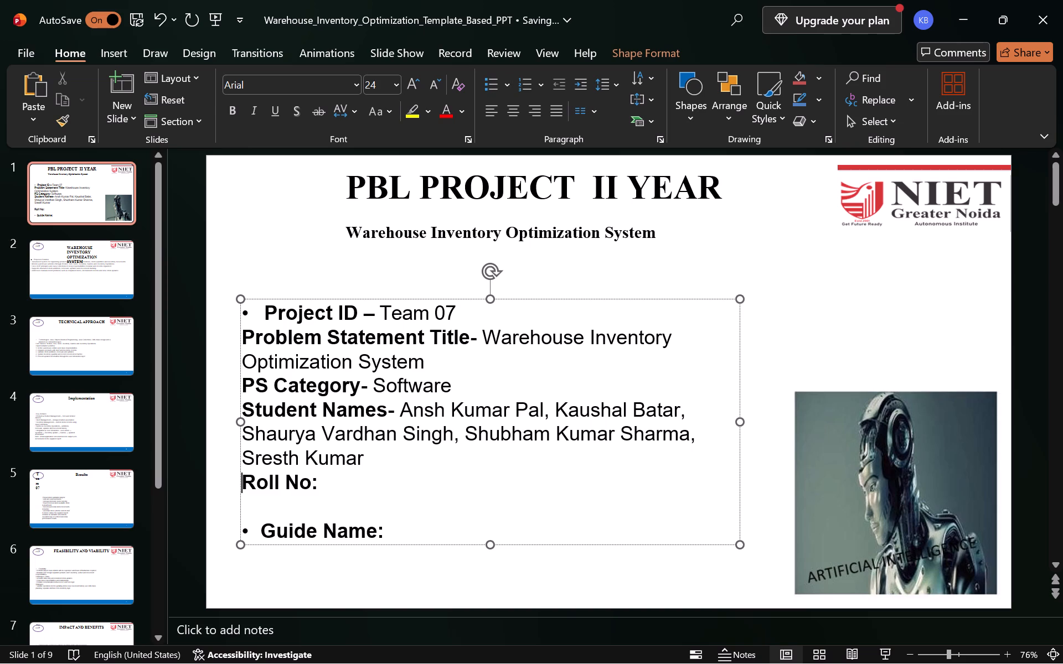
{"action": "left_click", "coordinate": [260, 523]}
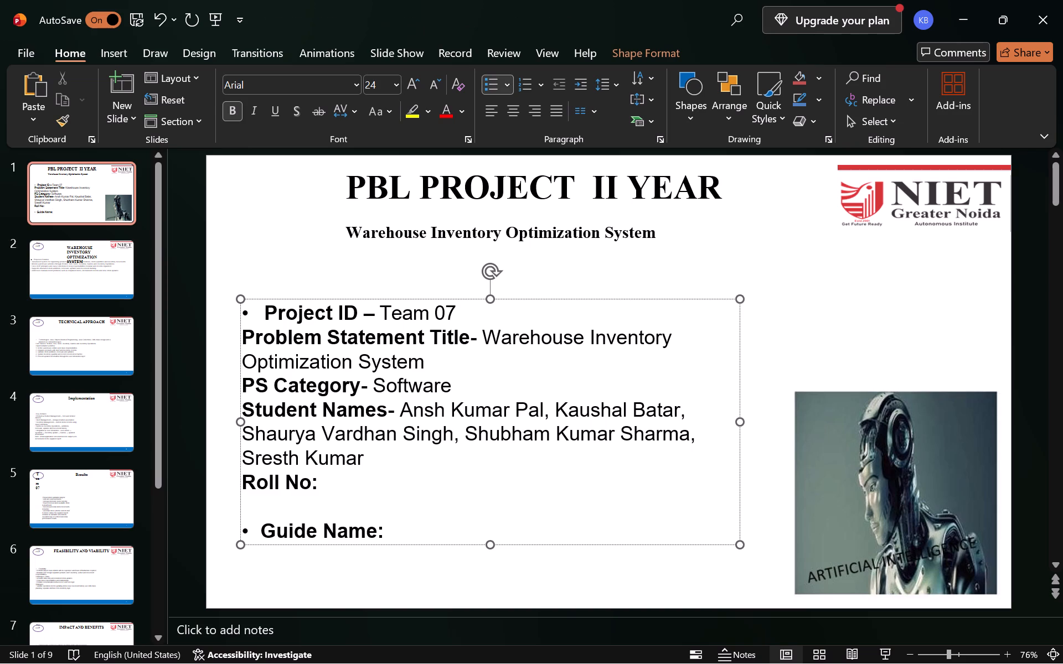
{"action": "key", "text": "BackSpace"}
{"action": "key", "text": "BackSpace"}
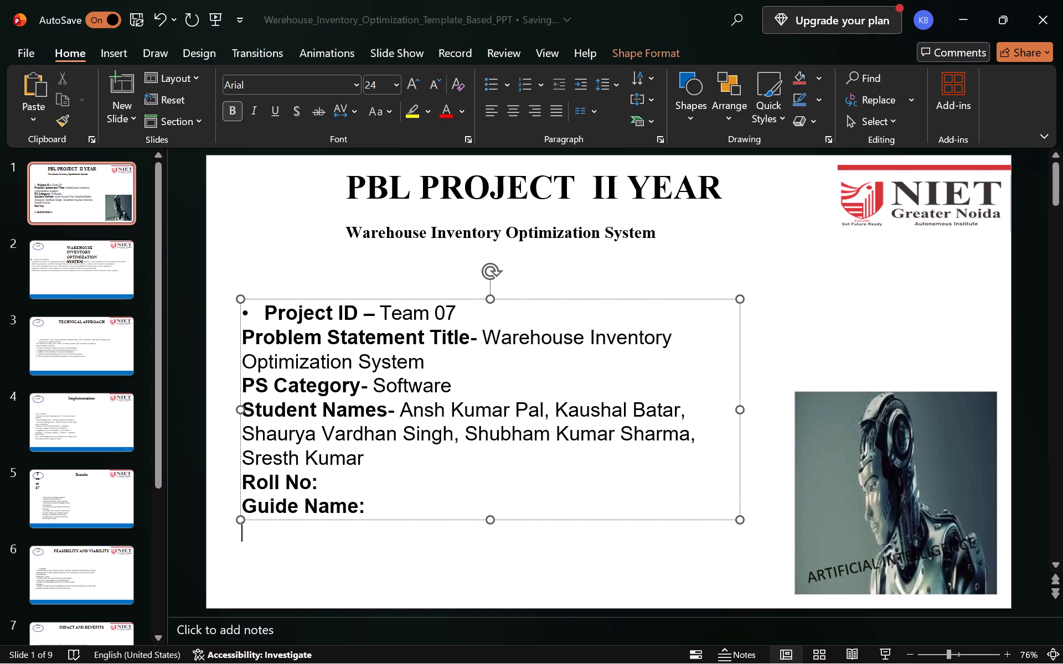
Enter the team members' roll numbers after "Roll No:", separated by commas without spaces.
{"action": "left_click", "coordinate": [336, 480]}
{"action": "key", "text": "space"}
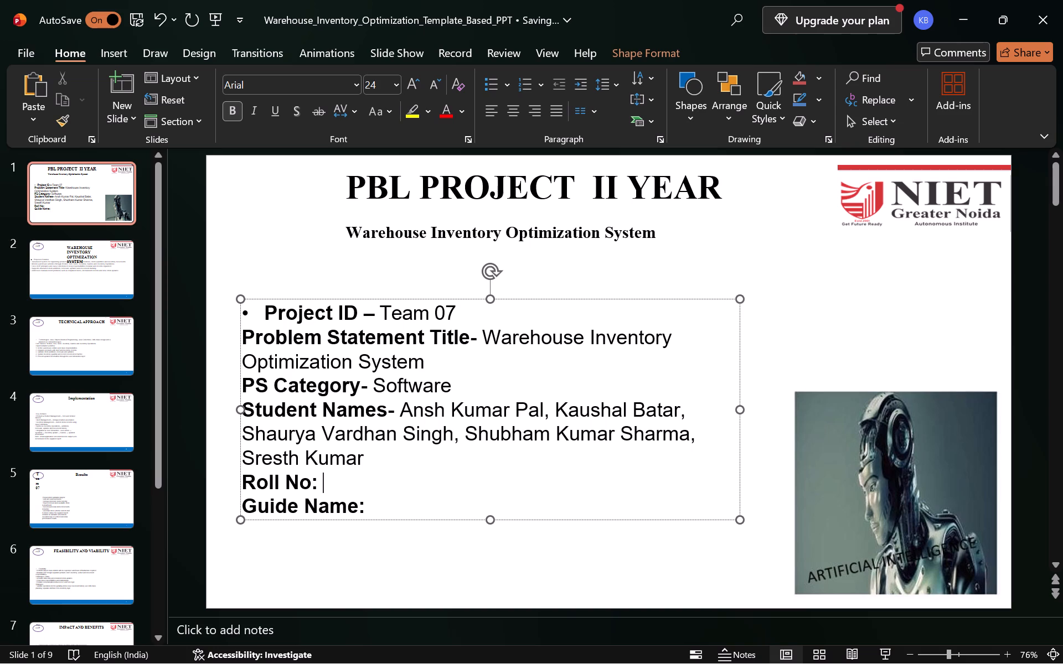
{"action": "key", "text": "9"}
{"action": "key", "text": "BackSpace"}
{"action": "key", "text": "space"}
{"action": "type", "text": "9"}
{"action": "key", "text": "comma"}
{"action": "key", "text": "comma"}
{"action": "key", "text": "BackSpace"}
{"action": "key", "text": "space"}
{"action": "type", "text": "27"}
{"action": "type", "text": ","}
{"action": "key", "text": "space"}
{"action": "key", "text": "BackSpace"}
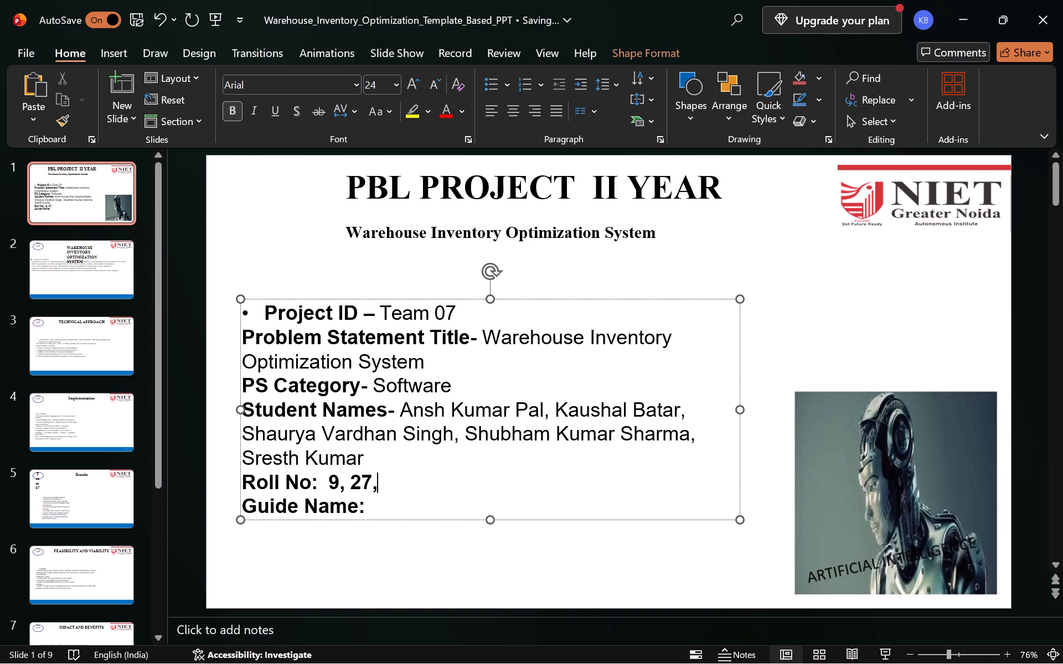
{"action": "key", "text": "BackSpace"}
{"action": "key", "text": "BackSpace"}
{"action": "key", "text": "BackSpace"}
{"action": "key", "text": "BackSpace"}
Complete the "Roll No:" entry with the remaining team members' roll numbers, separated by commas without spaces.
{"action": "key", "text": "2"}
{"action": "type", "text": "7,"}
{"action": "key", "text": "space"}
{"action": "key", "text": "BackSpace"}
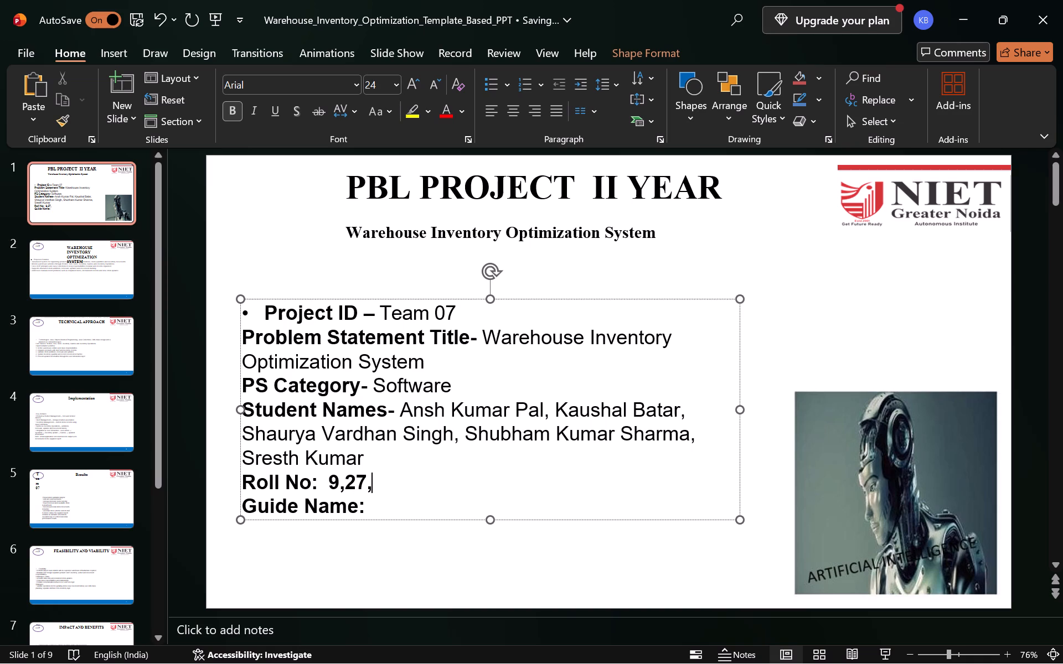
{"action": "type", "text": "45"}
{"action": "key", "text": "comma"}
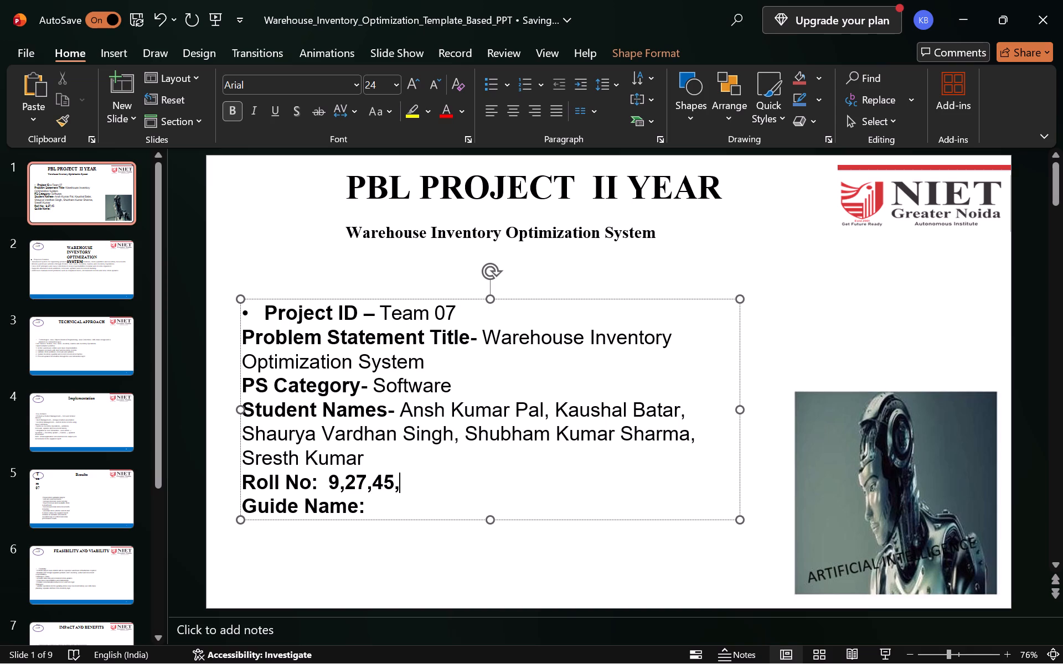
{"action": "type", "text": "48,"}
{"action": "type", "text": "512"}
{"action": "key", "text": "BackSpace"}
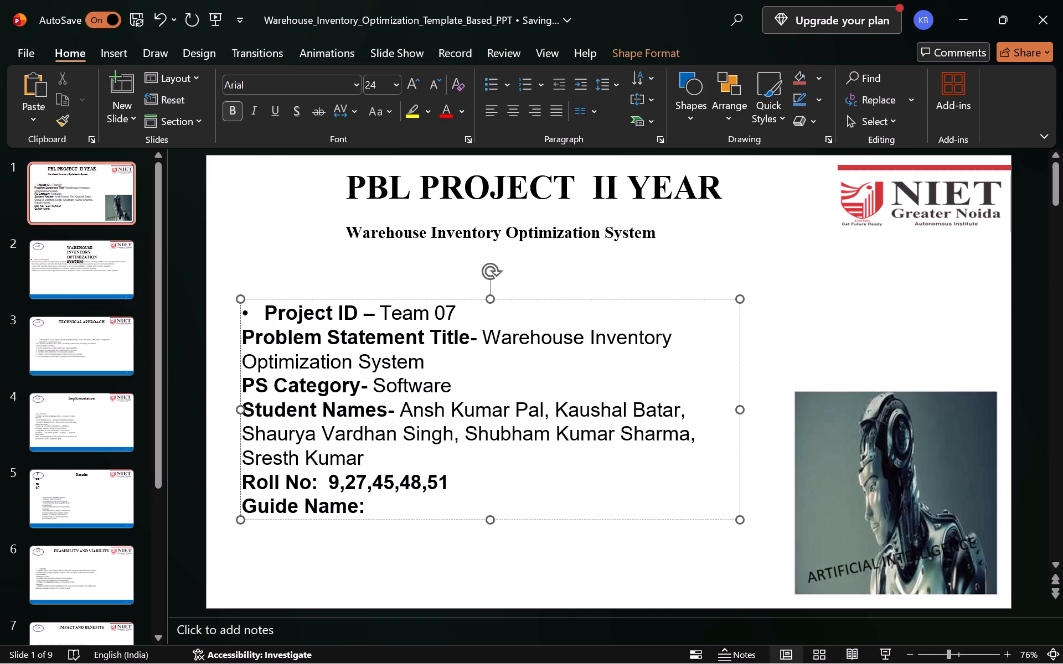
Enter the guide's full name, preceded by the title "Ms.", after "Guide Name:".
{"action": "left_click", "coordinate": [394, 495]}
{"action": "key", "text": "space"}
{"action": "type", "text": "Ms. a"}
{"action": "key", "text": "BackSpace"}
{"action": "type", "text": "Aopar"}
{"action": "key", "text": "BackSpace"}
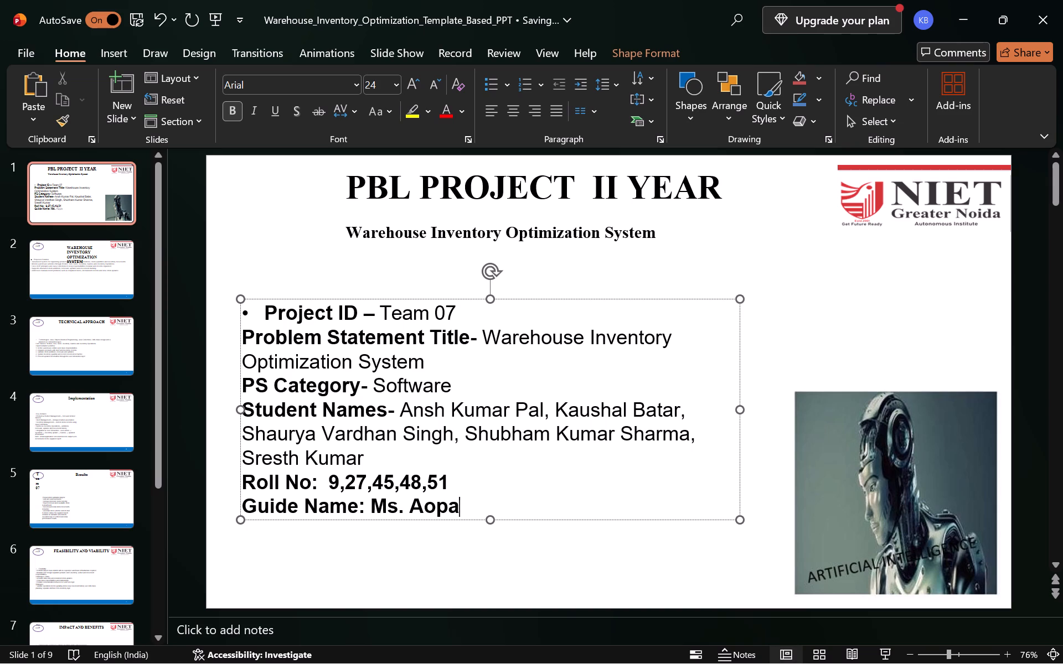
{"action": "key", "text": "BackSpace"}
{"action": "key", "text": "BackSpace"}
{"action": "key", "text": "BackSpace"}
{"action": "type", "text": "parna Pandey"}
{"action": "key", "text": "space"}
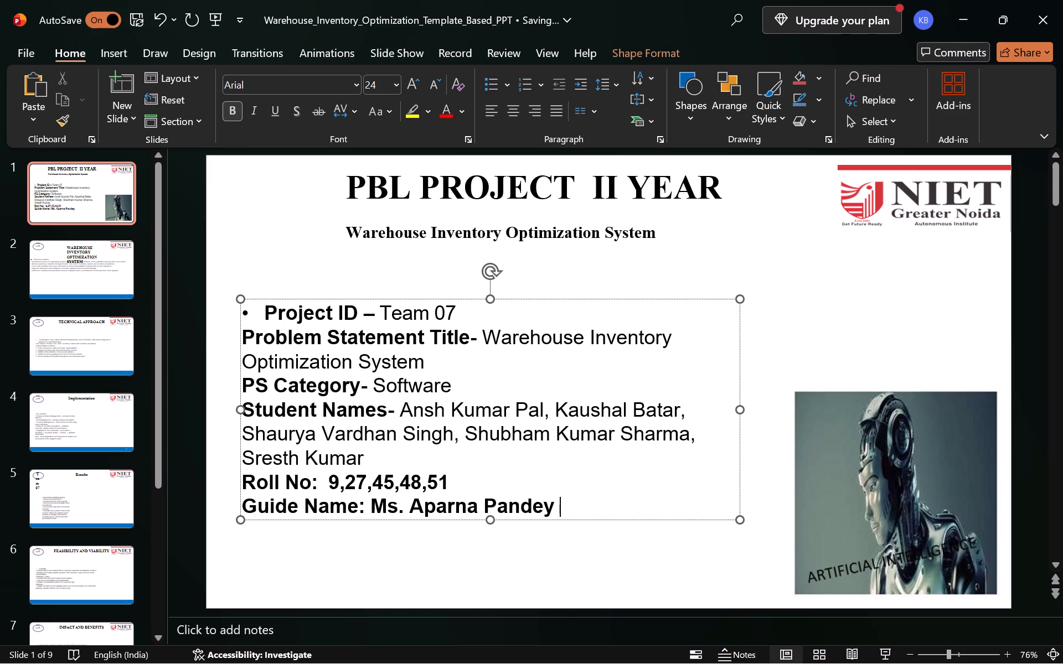
Remove the bold formatting from the guide's title and name, leaving the "Guide Name:" label bold.
{"action": "left_click_drag", "start_coordinate": [560, 509], "coordinate": [419, 490]}
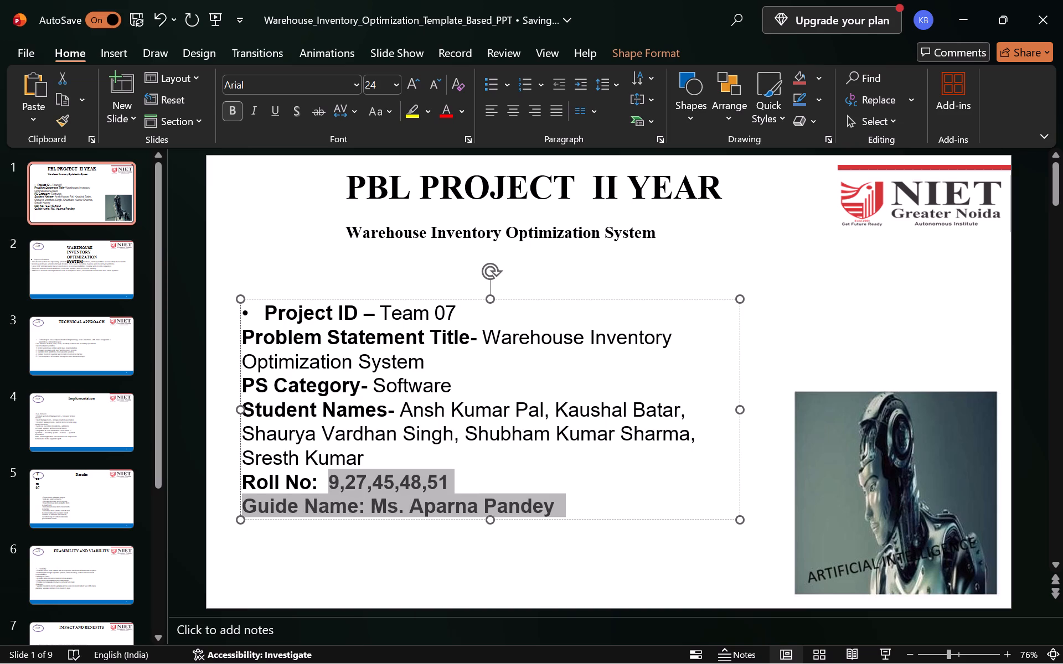
{"action": "left_click_drag", "start_coordinate": [419, 490], "coordinate": [384, 507]}
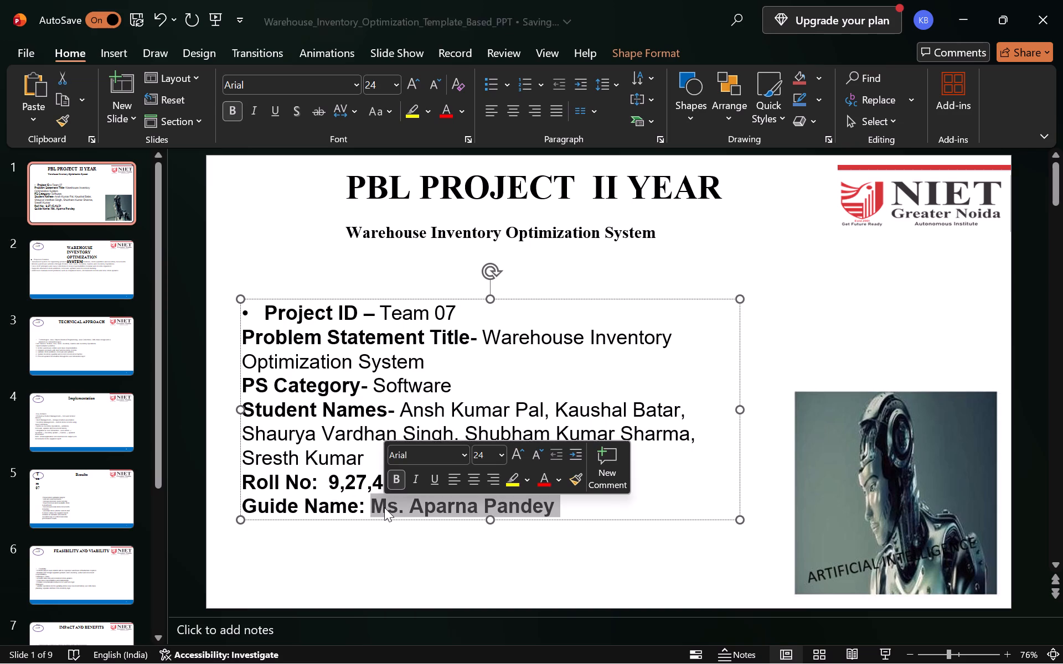
{"action": "key", "text": "ctrl+b"}
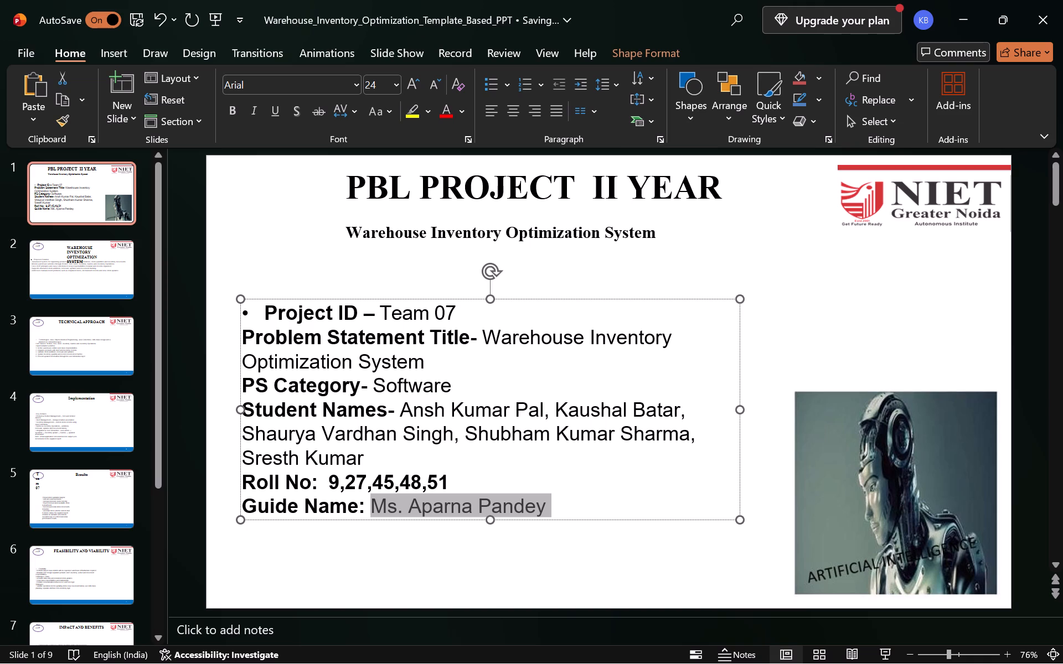
Make the roll numbers non-bold, leaving the "Roll No:" label bold.
{"action": "left_click_drag", "start_coordinate": [455, 481], "coordinate": [378, 483]}
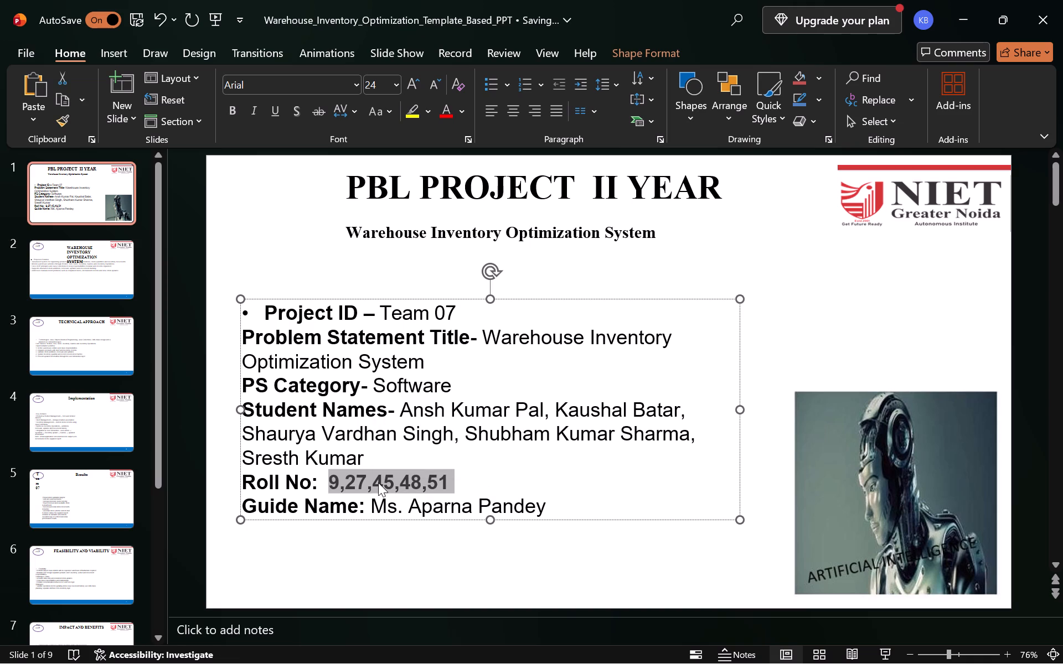
{"action": "key", "text": "ctrl+b"}
{"action": "left_click", "coordinate": [510, 481]}
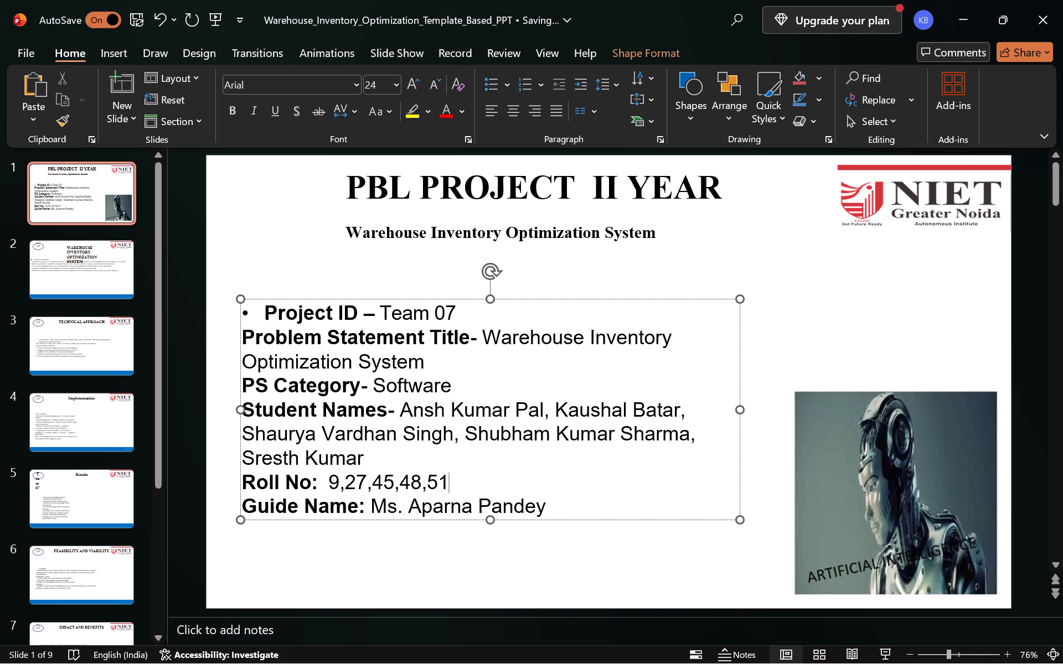
Compare slide 2 of the Warehouse Inventory presentation with slide 2 of the Java template presentation.
{"action": "left_click", "coordinate": [113, 261]}
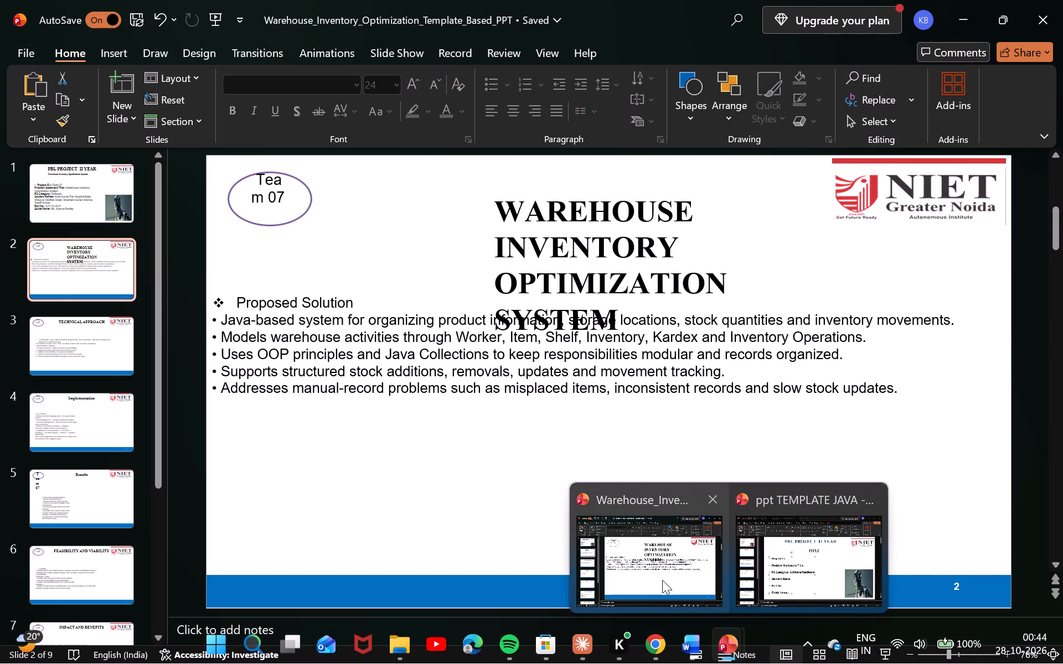
{"action": "left_click", "coordinate": [798, 552]}
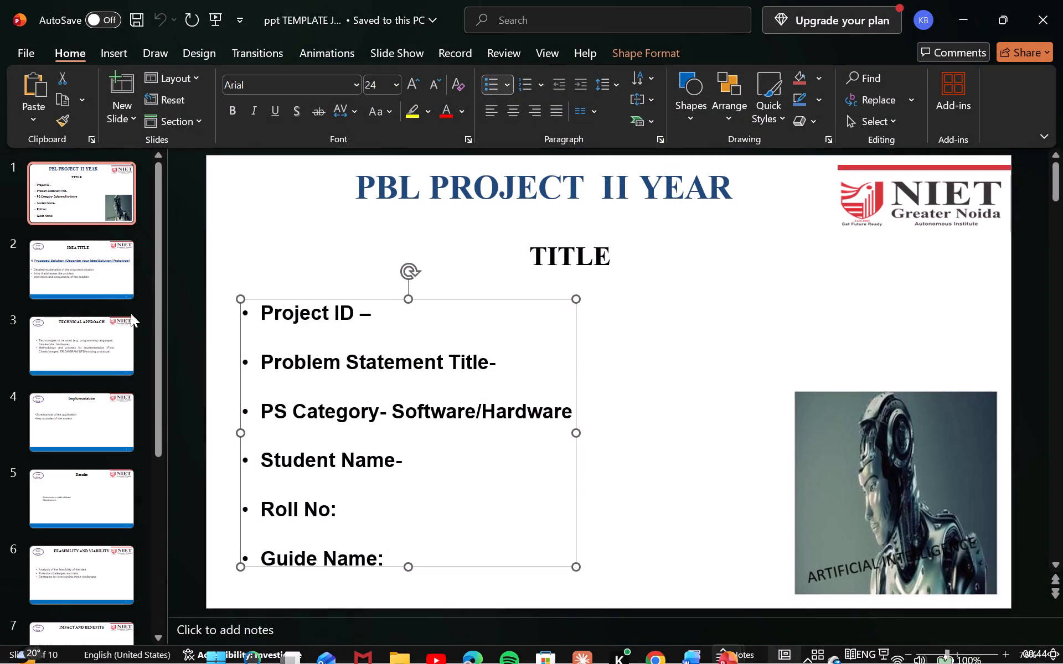
{"action": "left_click", "coordinate": [99, 279]}
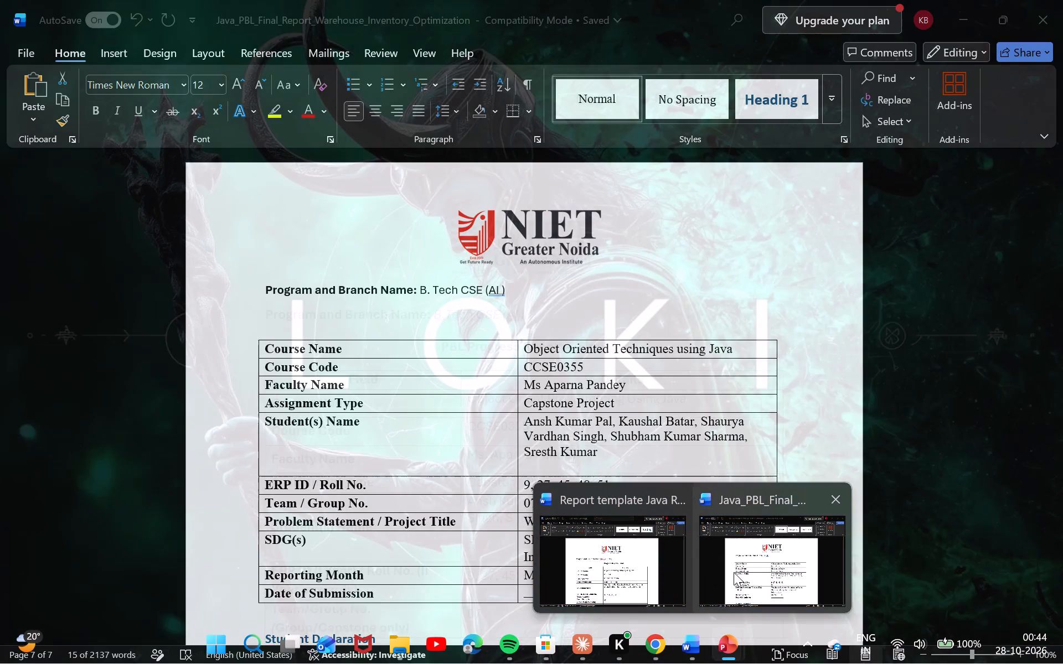
{"action": "left_click", "coordinate": [688, 588]}
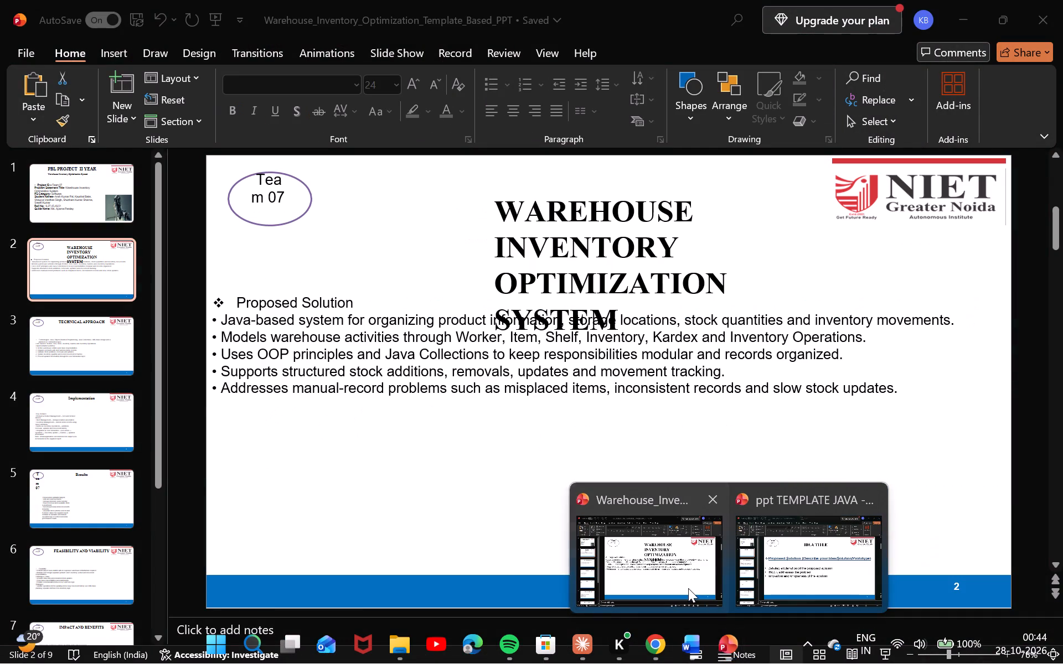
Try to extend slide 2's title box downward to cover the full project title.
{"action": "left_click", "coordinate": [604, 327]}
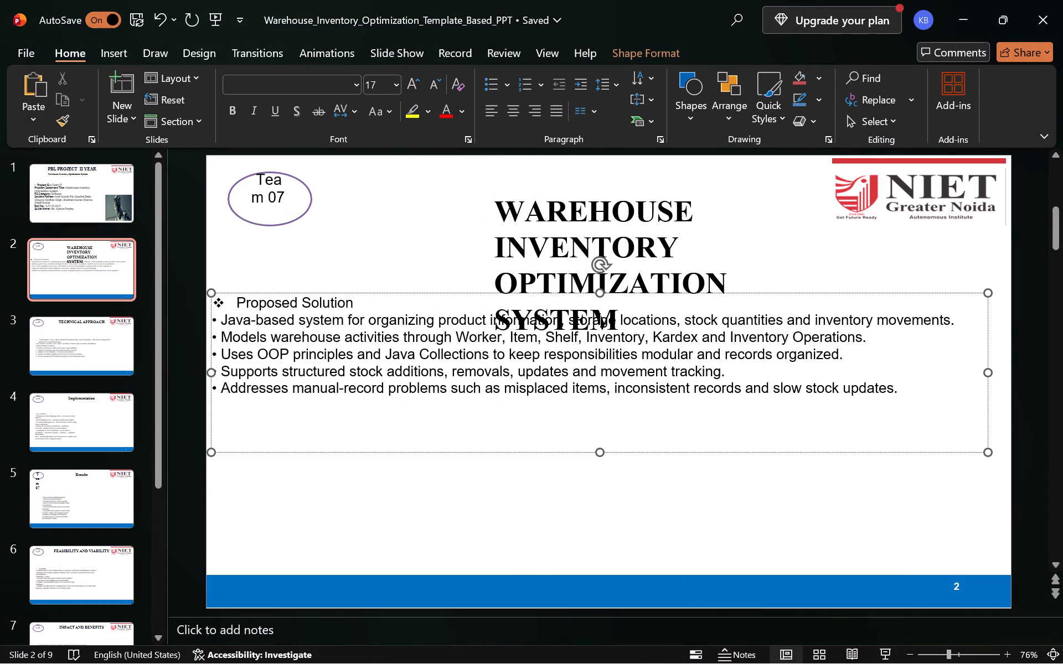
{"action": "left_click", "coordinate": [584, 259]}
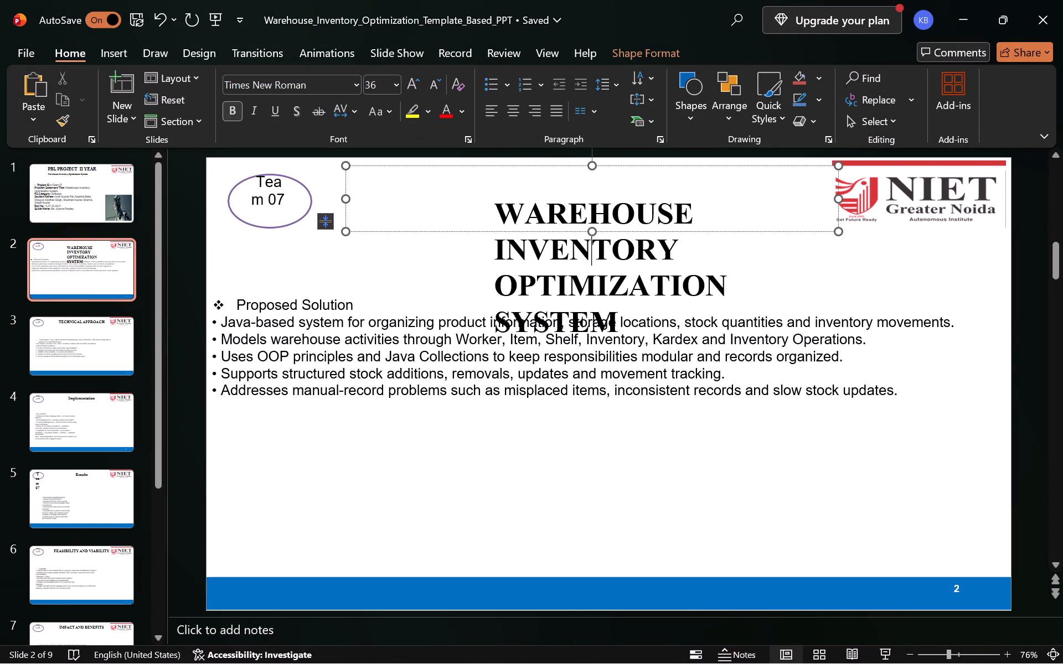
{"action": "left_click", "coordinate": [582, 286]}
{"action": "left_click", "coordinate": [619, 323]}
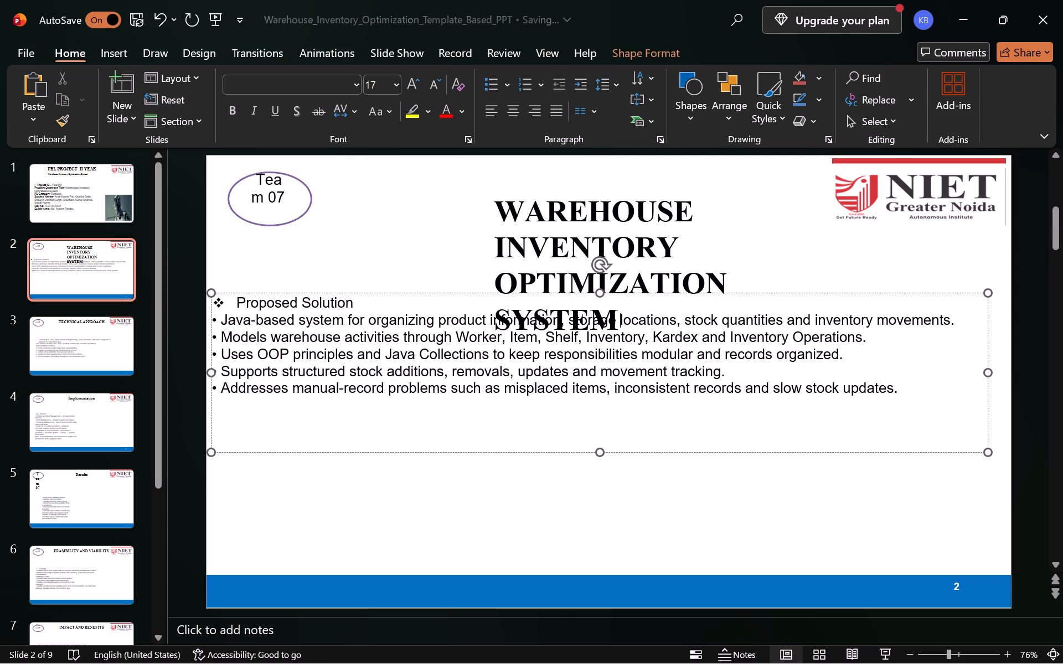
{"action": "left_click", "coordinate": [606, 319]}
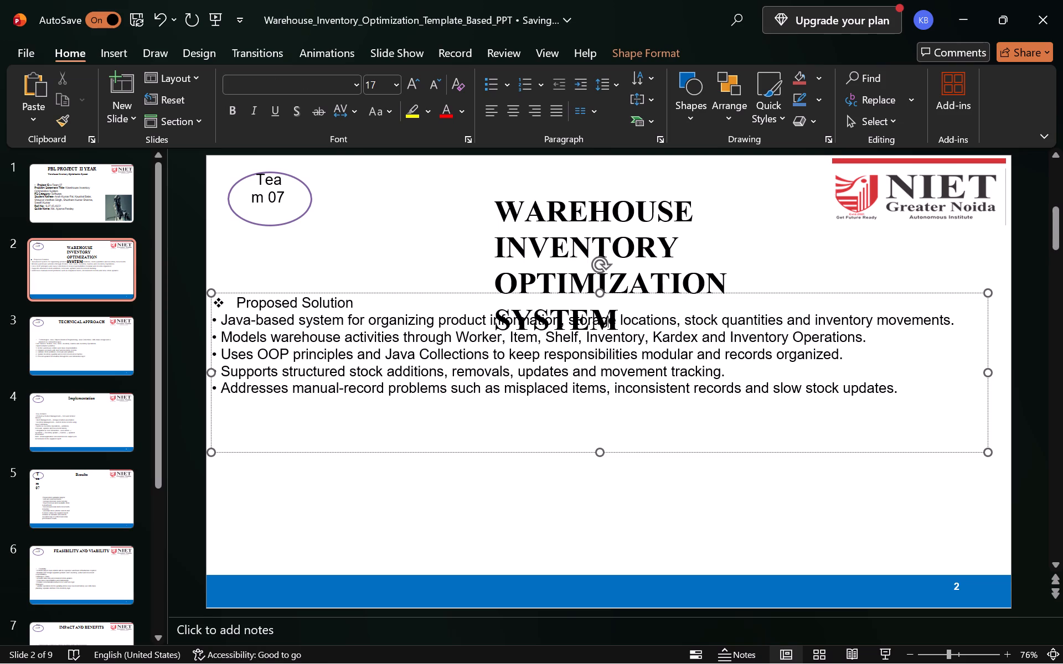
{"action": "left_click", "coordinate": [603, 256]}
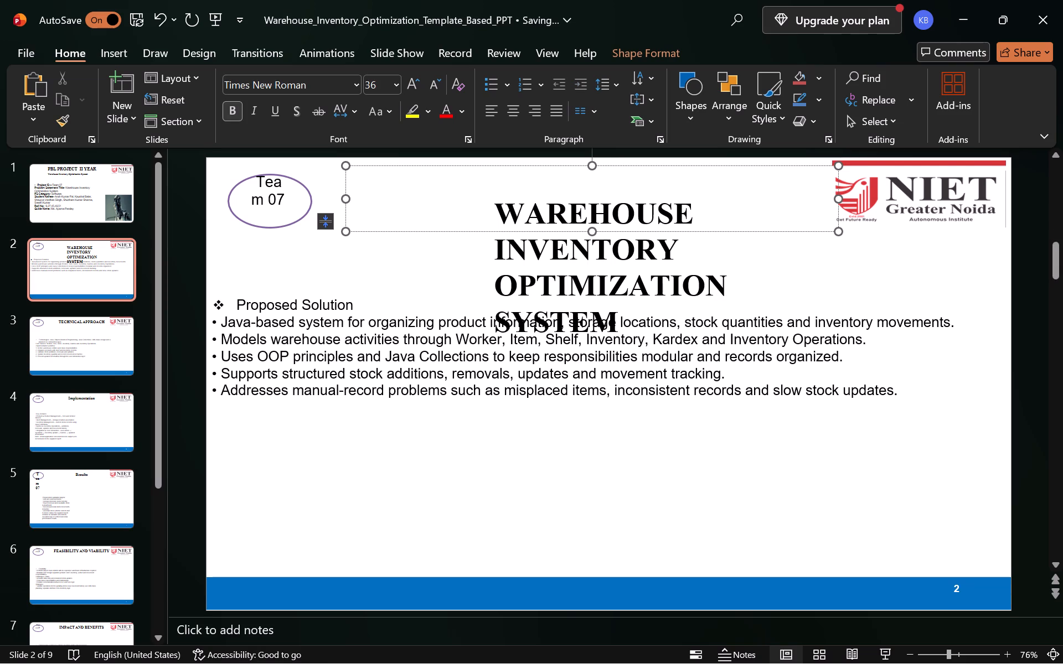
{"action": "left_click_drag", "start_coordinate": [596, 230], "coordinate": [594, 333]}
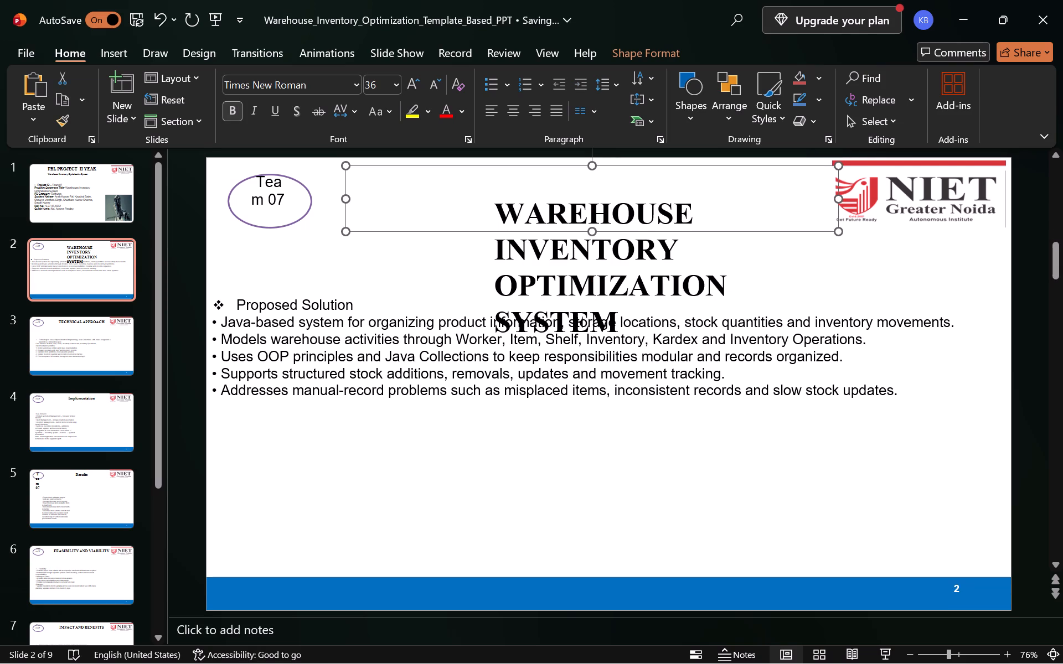
Delete the whole project title text from slide 2's title box.
{"action": "left_click", "coordinate": [603, 297]}
{"action": "left_click", "coordinate": [617, 215]}
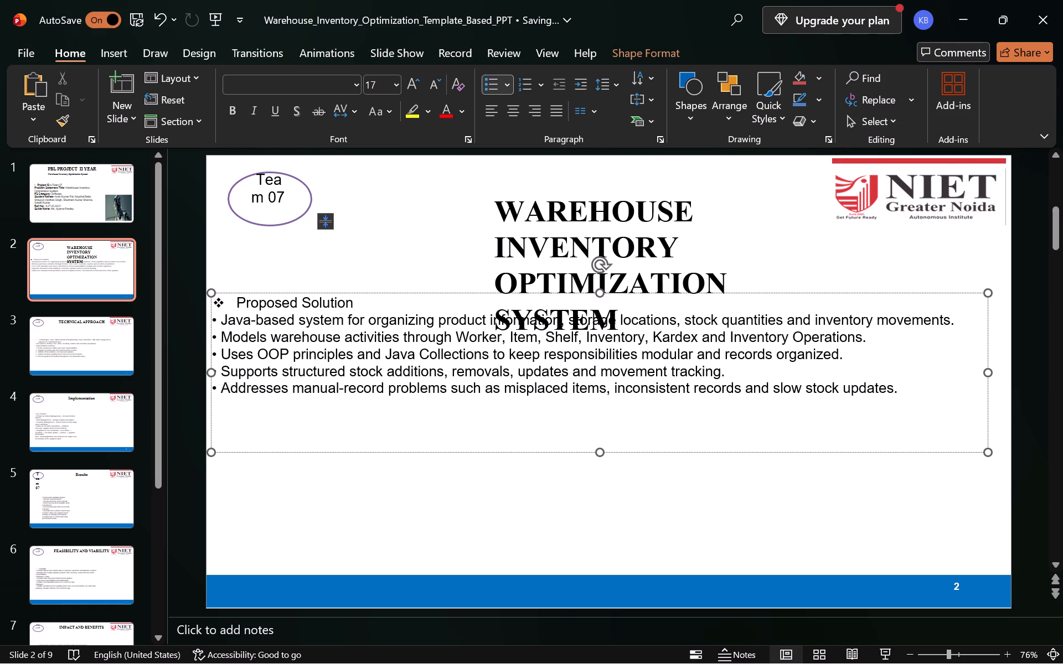
{"action": "key", "text": "BackSpace"}
{"action": "key", "text": "BackSpace"}
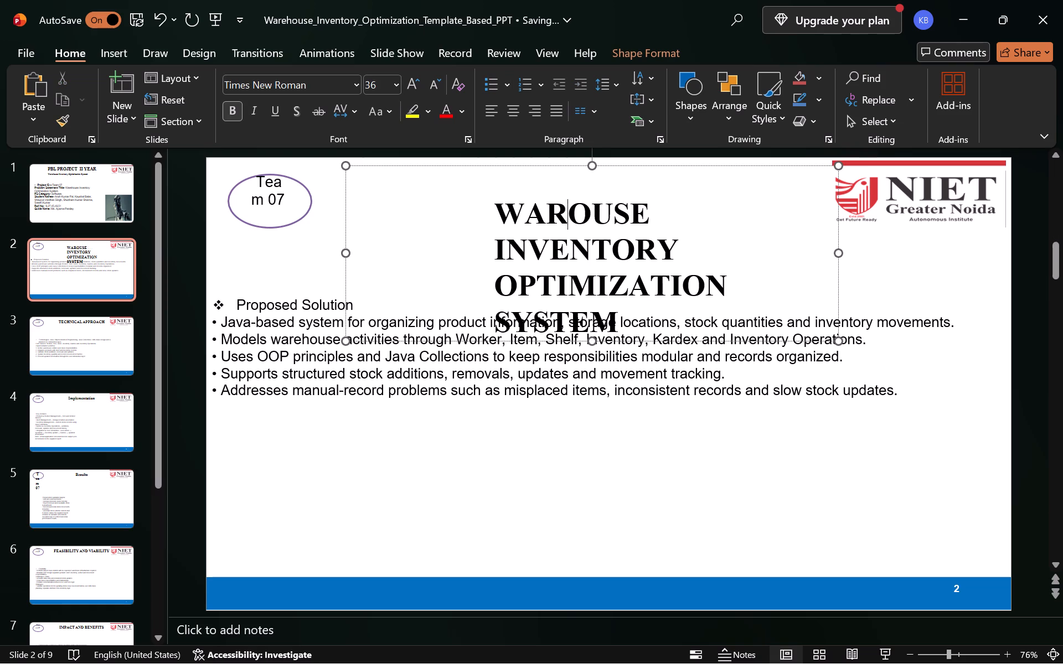
{"action": "key", "text": "BackSpace"}
{"action": "key", "text": "BackSpace"}
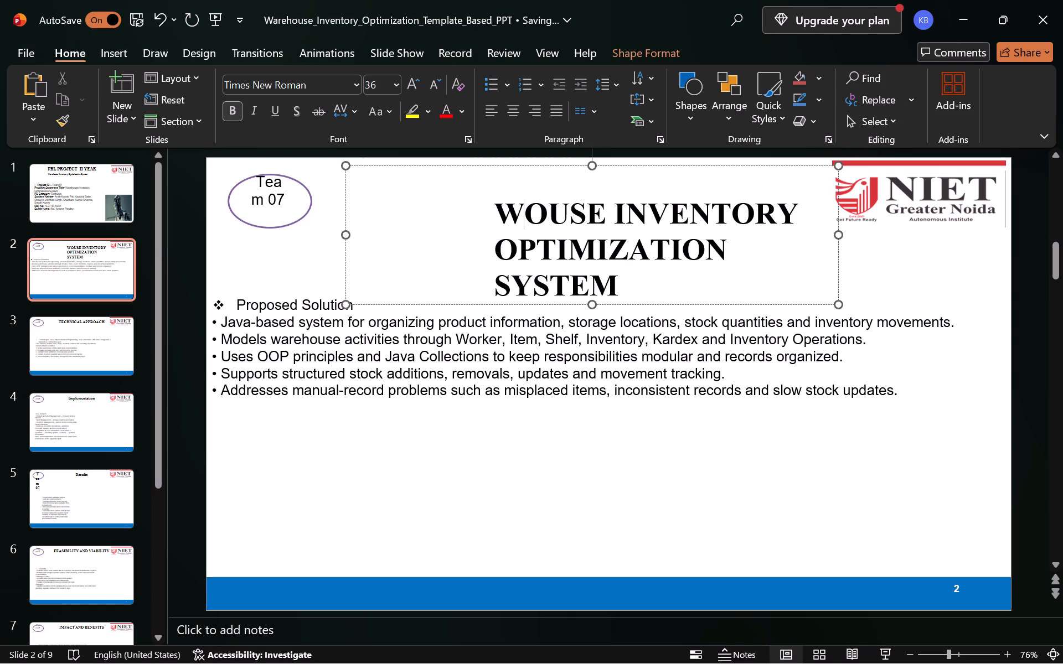
{"action": "key", "text": "ctrl+a"}
{"action": "key", "text": "BackSpace"}
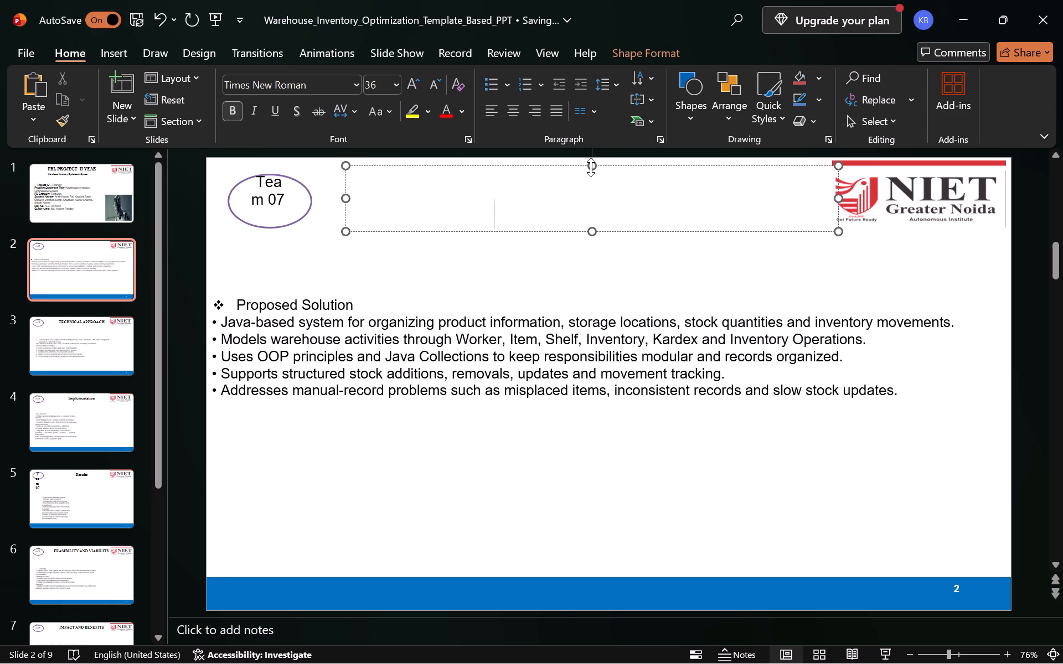
Check the "IDEA TITLE" heading on slide 2 of the Java template, then return to the Warehouse Inventory presentation.
{"action": "left_click_drag", "start_coordinate": [591, 167], "coordinate": [589, 179]}
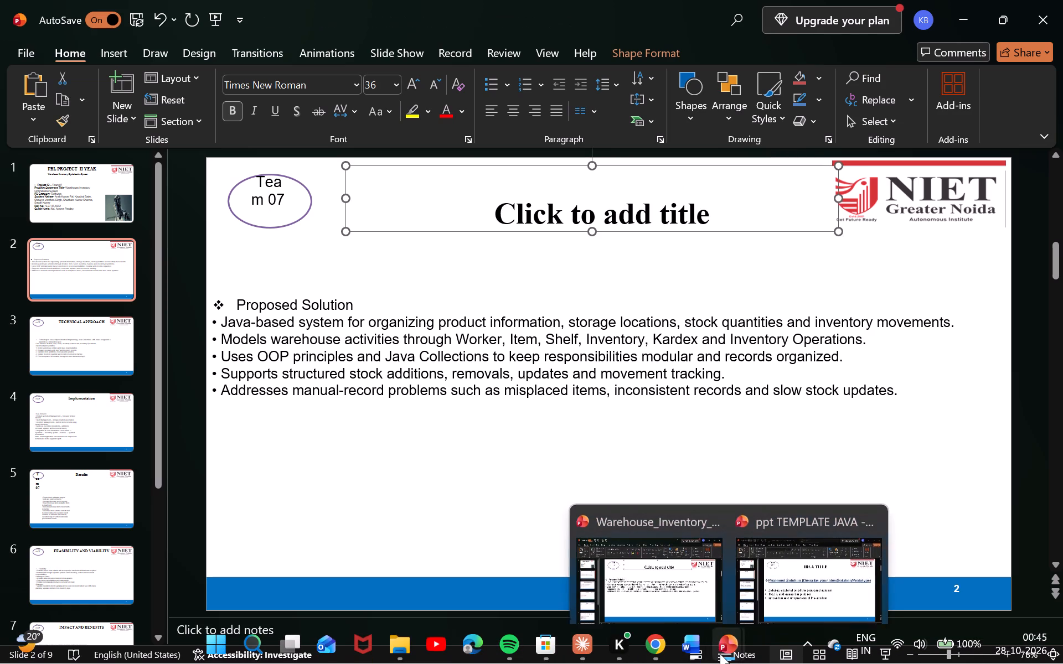
{"action": "left_click", "coordinate": [772, 562]}
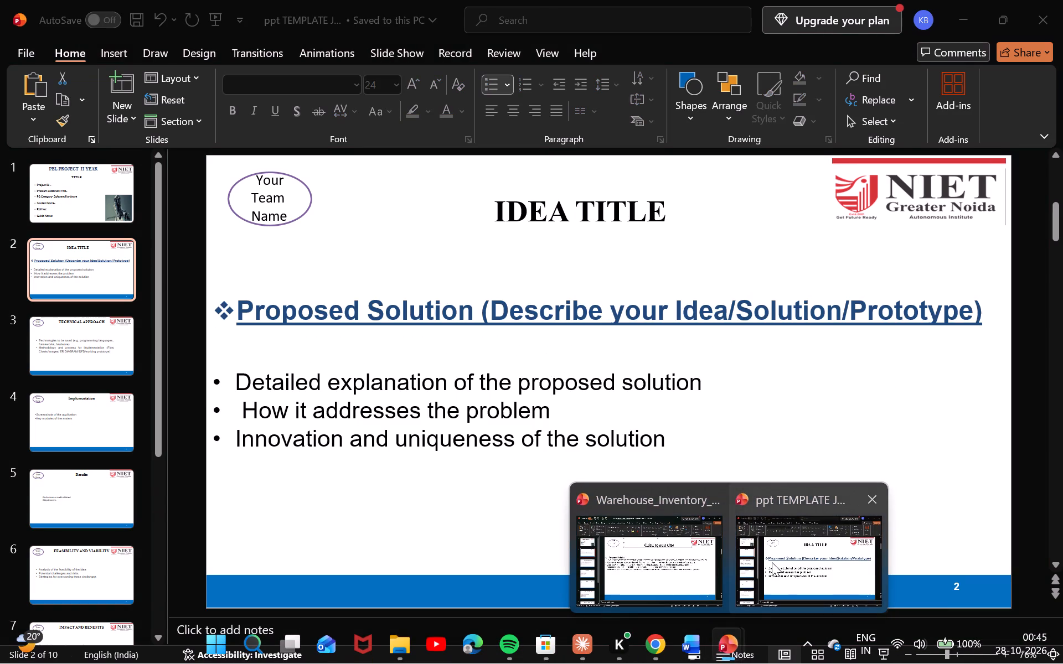
{"action": "left_click", "coordinate": [566, 211]}
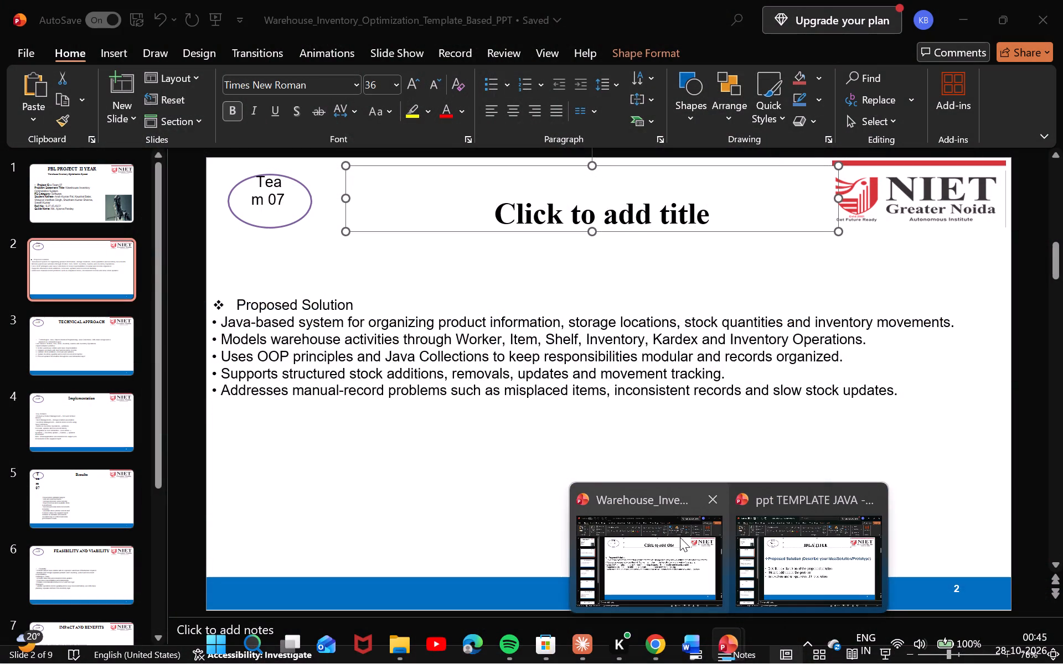
{"action": "left_click", "coordinate": [680, 537]}
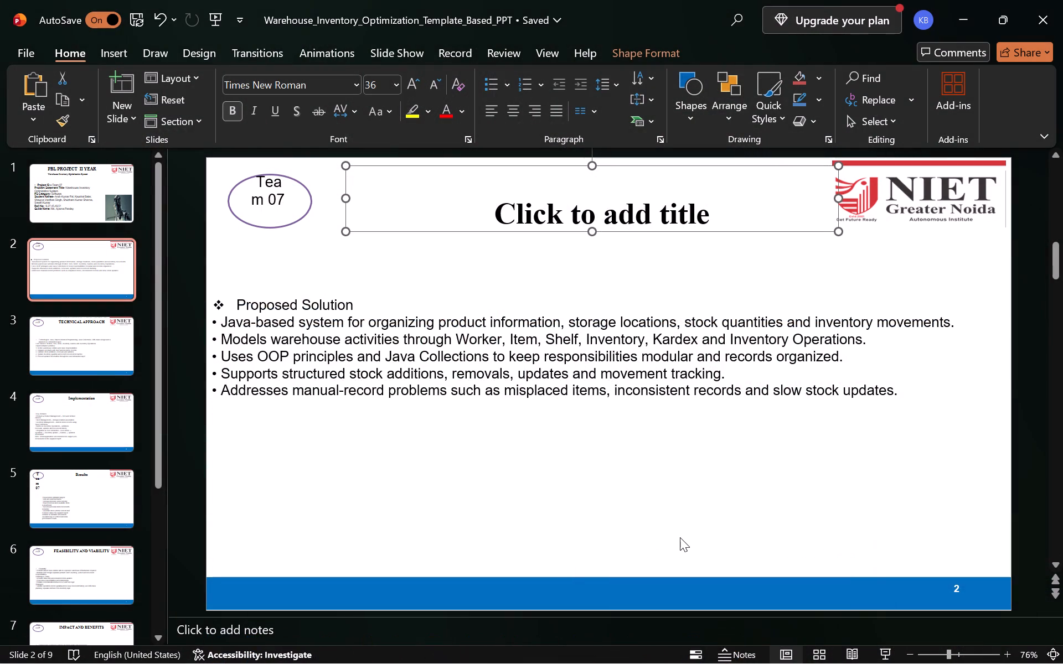
Enter "Warehouse Inventory" as slide 2's title in the emptied title box.
{"action": "key", "text": "ctrl+z"}
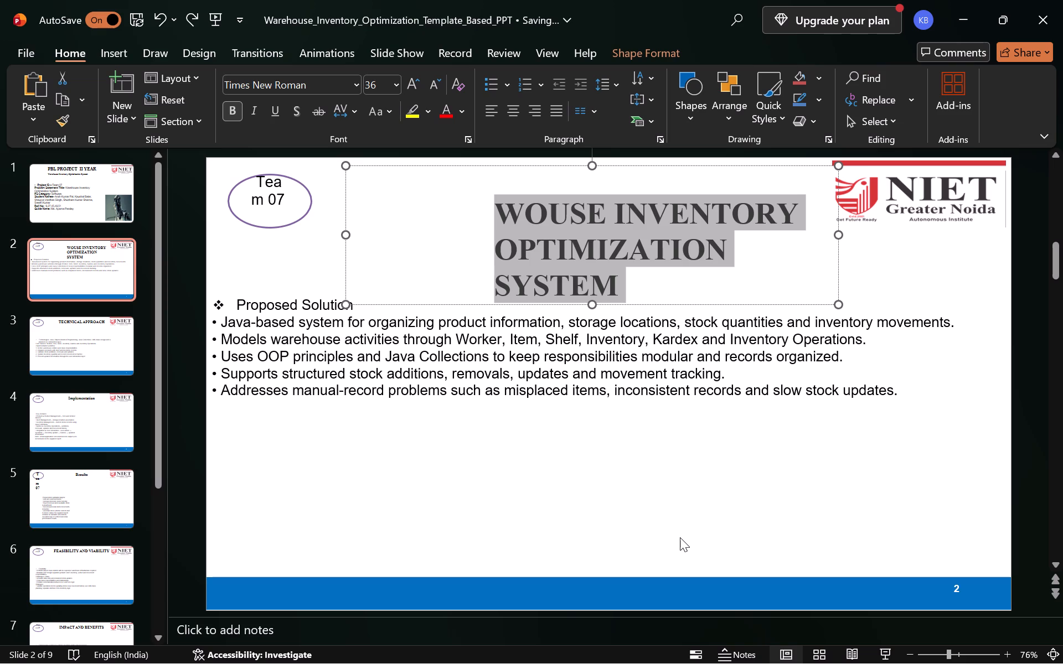
{"action": "key", "text": "ctrl+y"}
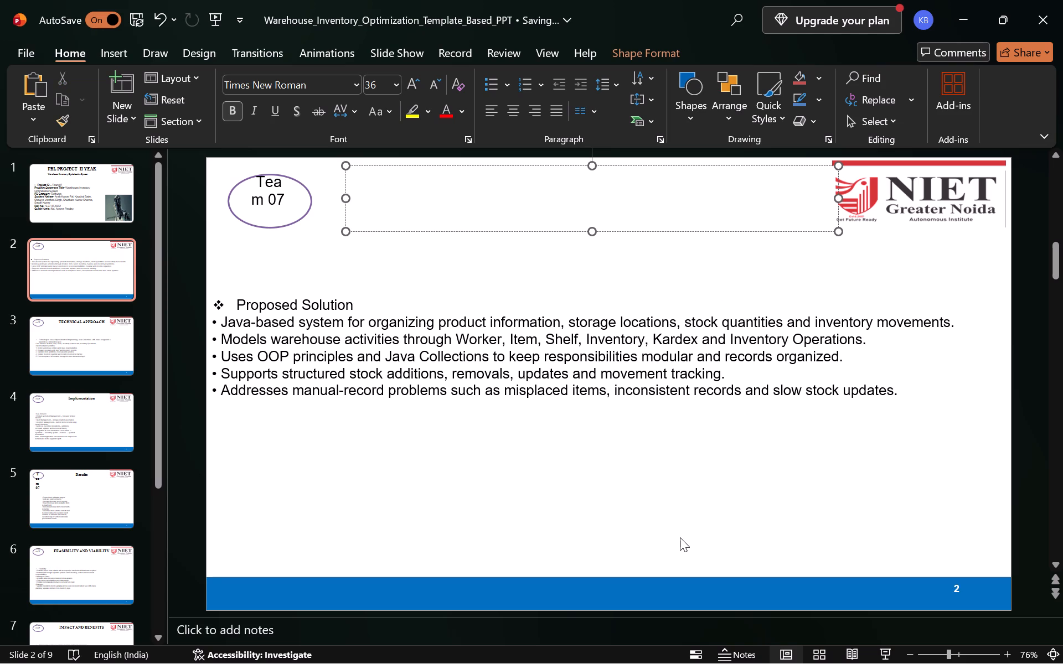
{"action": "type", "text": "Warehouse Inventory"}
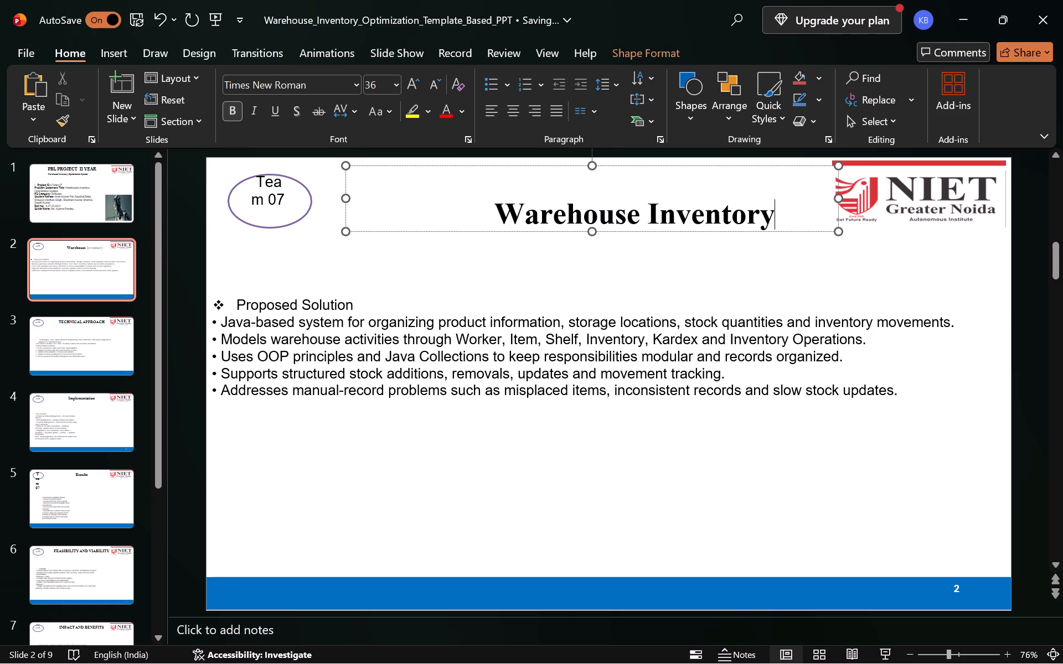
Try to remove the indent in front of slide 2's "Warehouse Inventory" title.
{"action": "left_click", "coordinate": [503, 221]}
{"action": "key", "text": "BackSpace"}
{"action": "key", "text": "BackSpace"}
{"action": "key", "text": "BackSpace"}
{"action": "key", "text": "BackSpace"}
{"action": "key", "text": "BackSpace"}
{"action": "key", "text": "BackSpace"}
Narrow slide 2's title box and move it closer to the Team 07 oval, up to the slide's top edge.
{"action": "left_click_drag", "start_coordinate": [345, 198], "coordinate": [348, 198]}
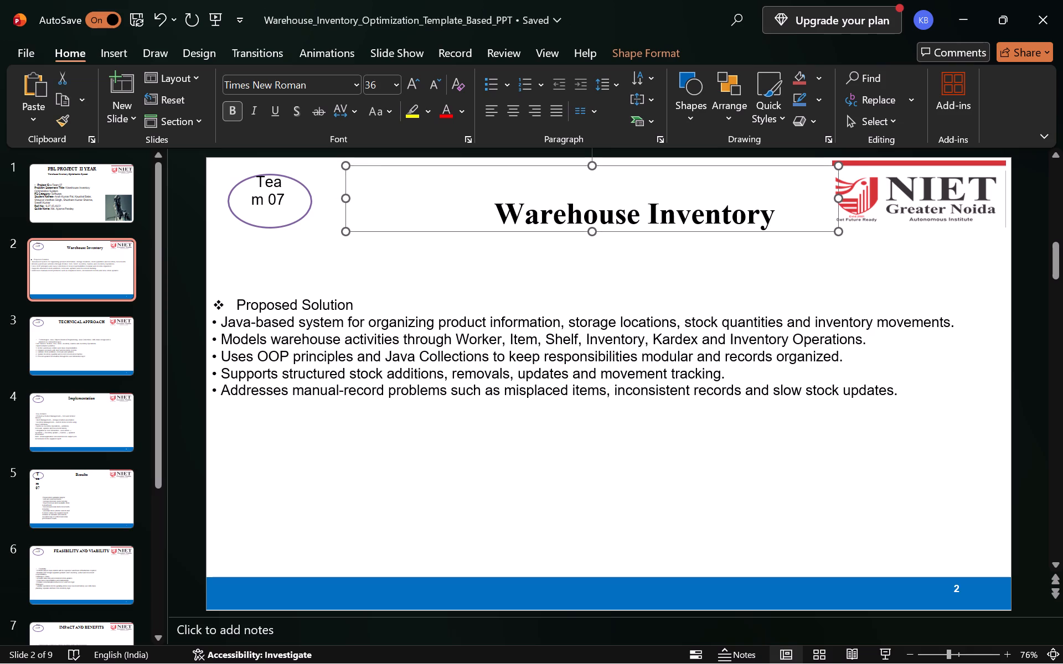
{"action": "left_click_drag", "start_coordinate": [348, 198], "coordinate": [427, 216]}
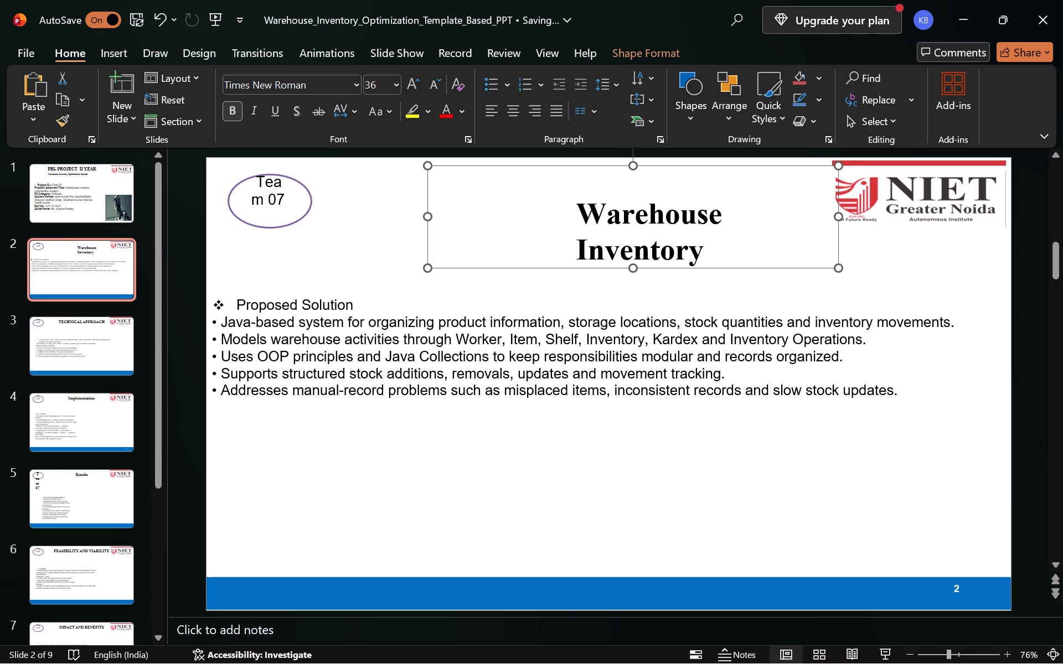
{"action": "left_click_drag", "start_coordinate": [423, 189], "coordinate": [343, 179]}
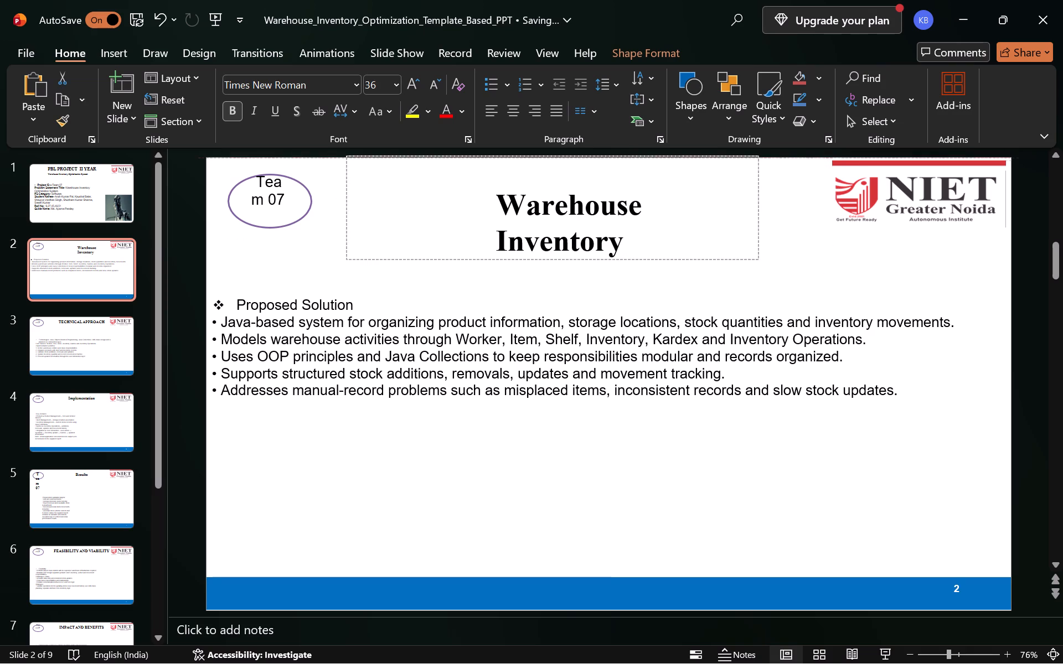
{"action": "left_click_drag", "start_coordinate": [343, 179], "coordinate": [328, 180]}
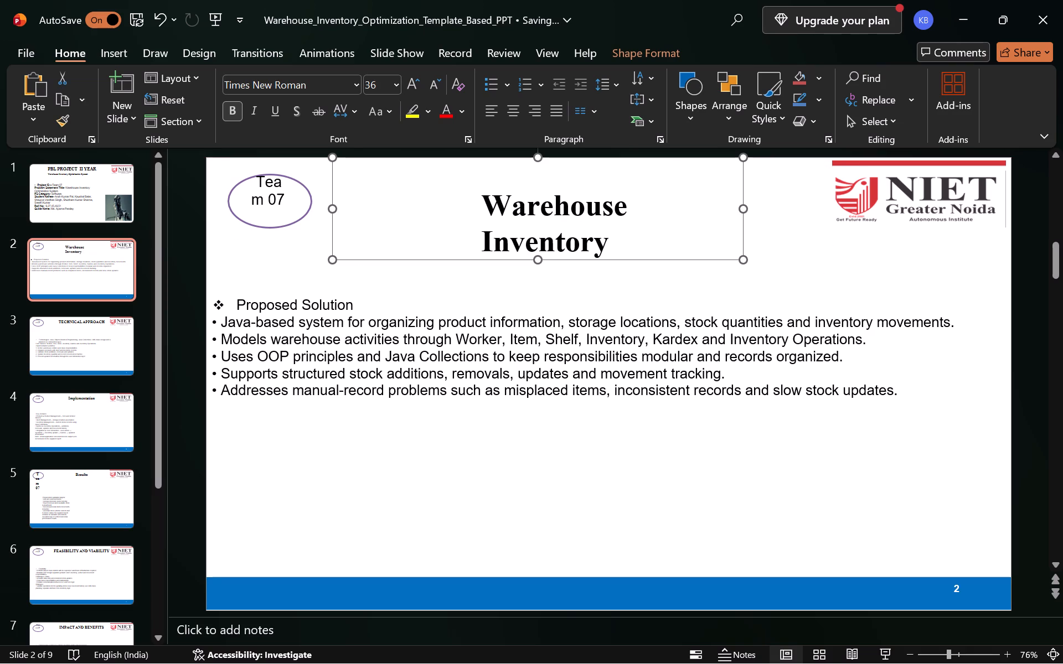
Remove the space between "Warehouse" and "Inventory" and widen the title box toward the NIET logo so they fit on one line.
{"action": "left_click", "coordinate": [481, 239]}
{"action": "key", "text": "BackSpace"}
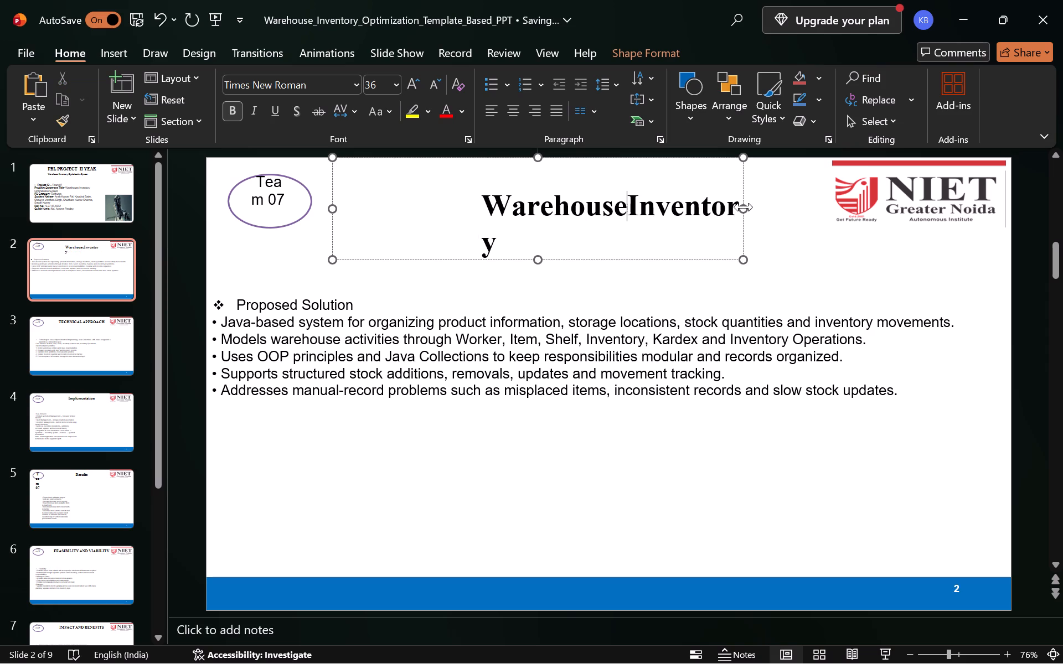
{"action": "left_click_drag", "start_coordinate": [743, 204], "coordinate": [798, 209]}
Move the Proposed Solution text box down, leaving more room beneath slide 2's title.
{"action": "left_click", "coordinate": [434, 386]}
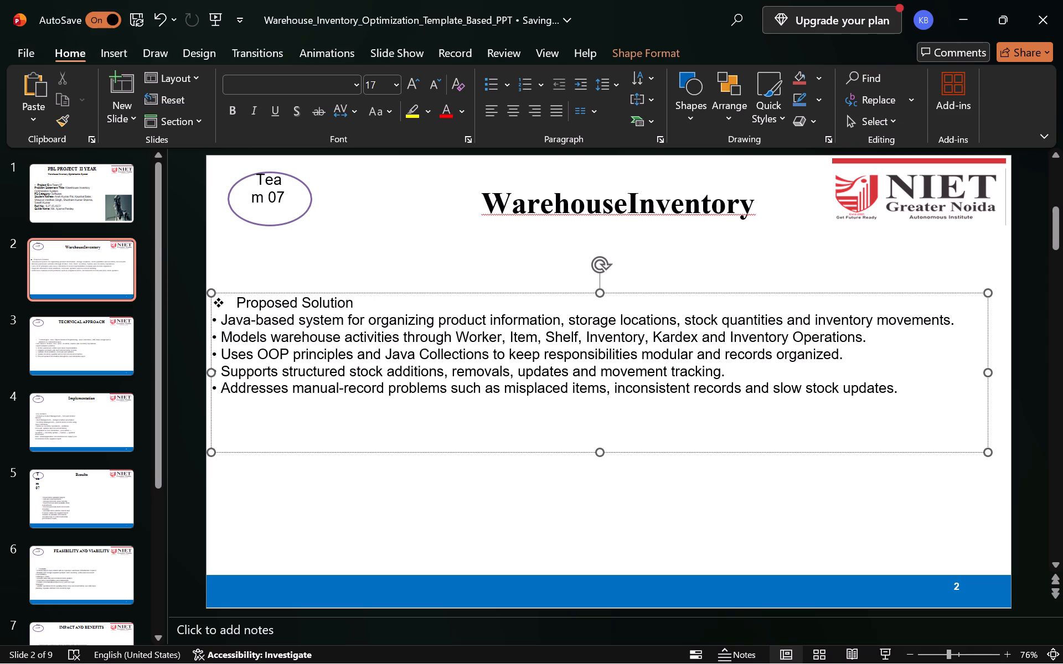
{"action": "left_click_drag", "start_coordinate": [512, 291], "coordinate": [512, 326]}
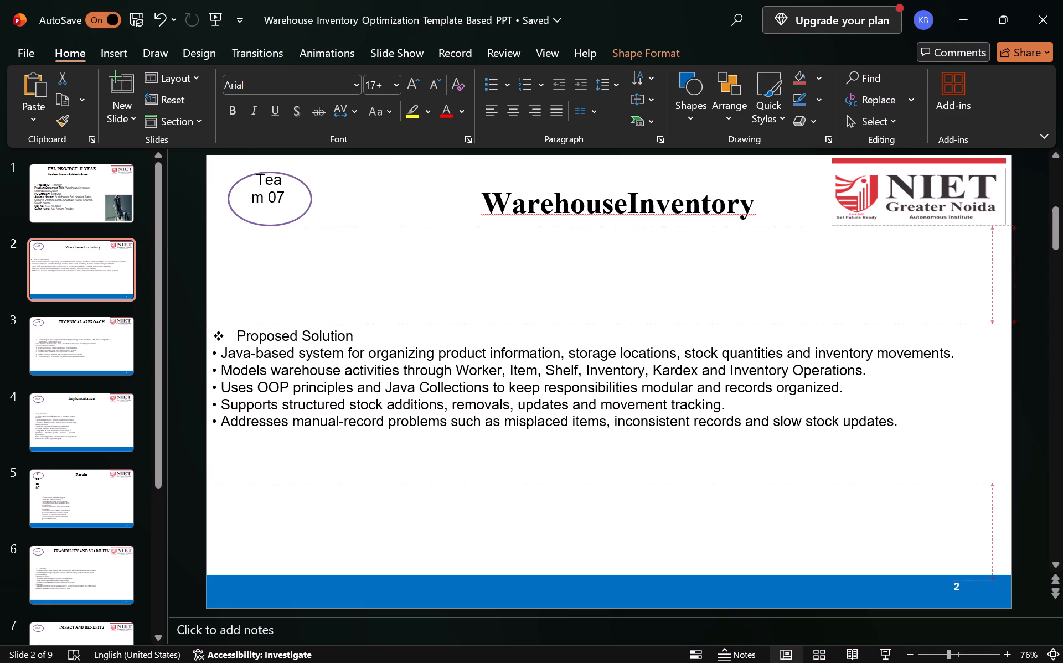
{"action": "left_click_drag", "start_coordinate": [512, 326], "coordinate": [517, 338]}
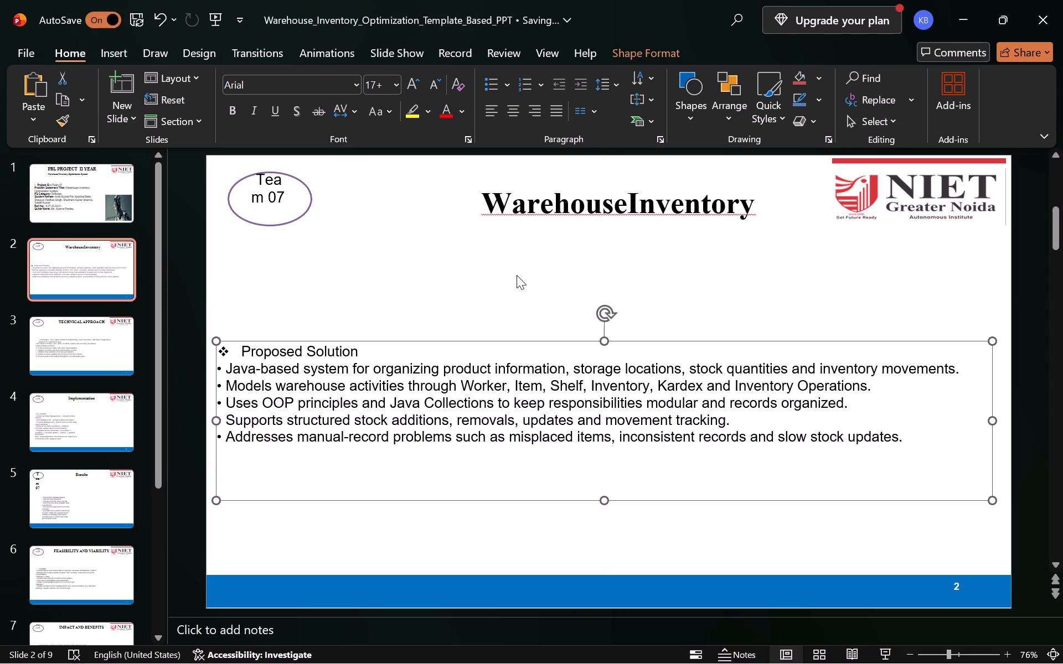
Insert a space between "Warehouse" and "Inventory" in slide 2's title.
{"action": "left_click", "coordinate": [631, 203]}
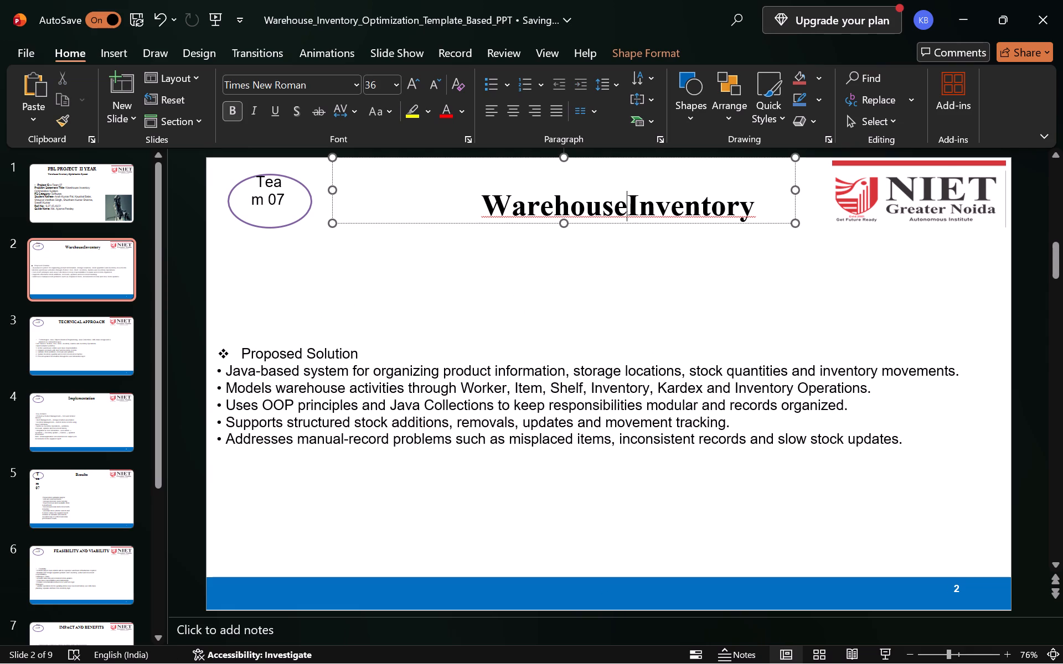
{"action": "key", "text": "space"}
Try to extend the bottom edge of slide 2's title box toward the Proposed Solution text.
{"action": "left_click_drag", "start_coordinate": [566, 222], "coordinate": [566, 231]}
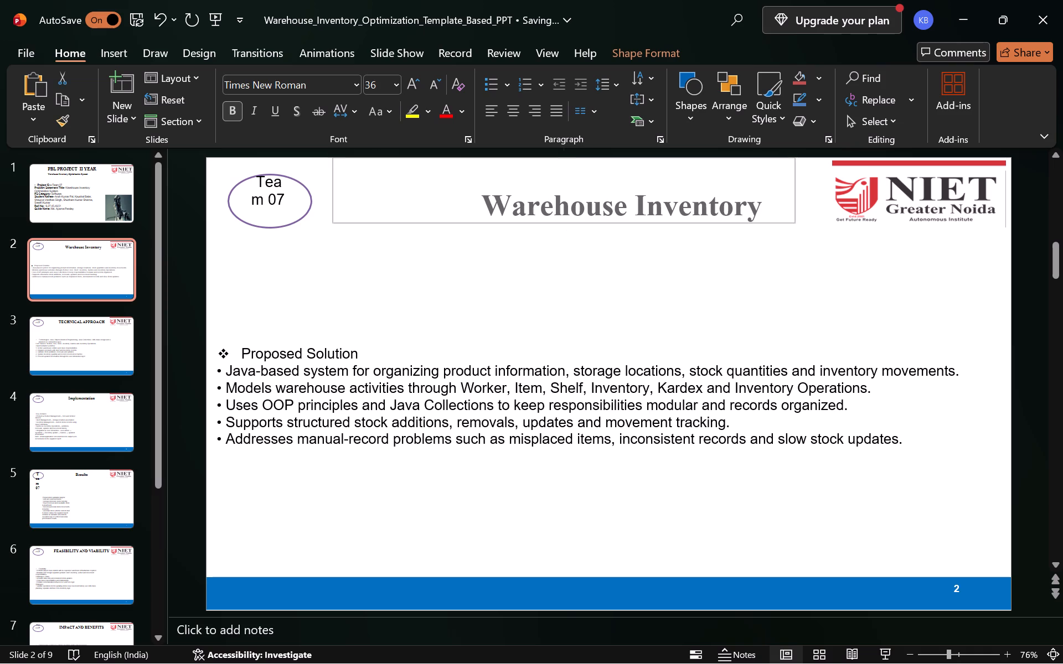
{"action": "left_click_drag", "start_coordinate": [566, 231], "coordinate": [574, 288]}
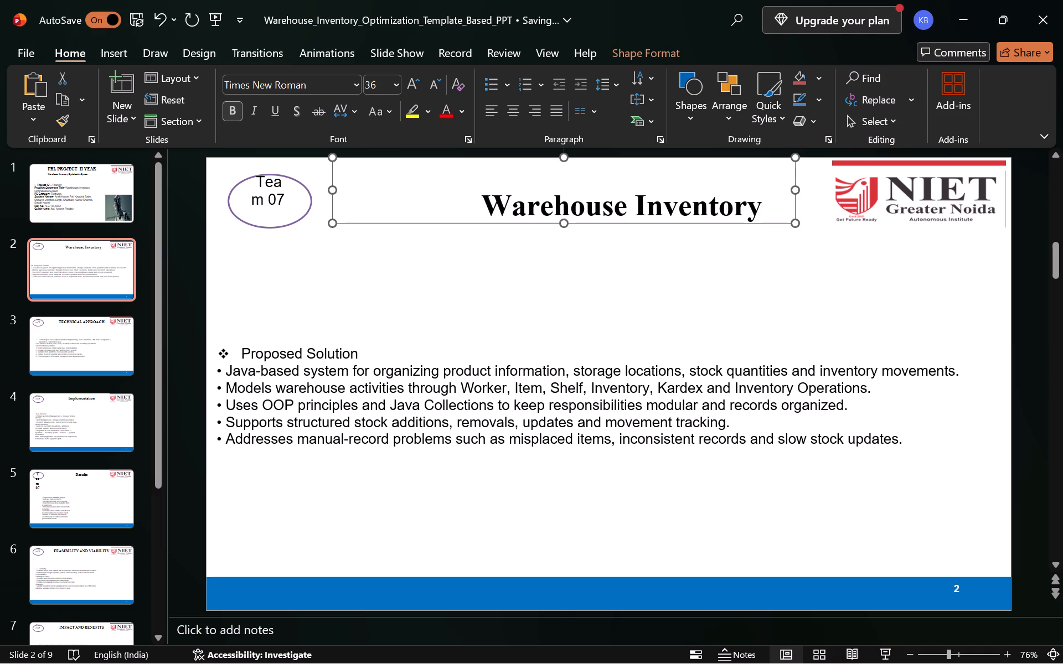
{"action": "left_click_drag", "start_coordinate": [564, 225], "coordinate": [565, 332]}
Move slide 2's title box slightly down from the slide's top edge.
{"action": "left_click_drag", "start_coordinate": [329, 177], "coordinate": [330, 206]}
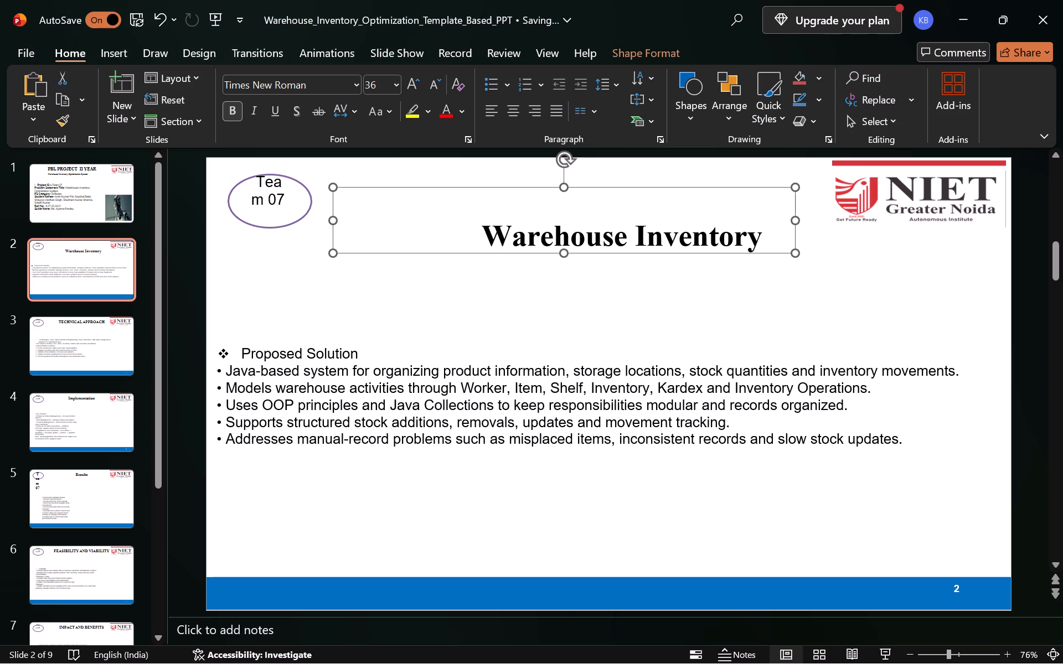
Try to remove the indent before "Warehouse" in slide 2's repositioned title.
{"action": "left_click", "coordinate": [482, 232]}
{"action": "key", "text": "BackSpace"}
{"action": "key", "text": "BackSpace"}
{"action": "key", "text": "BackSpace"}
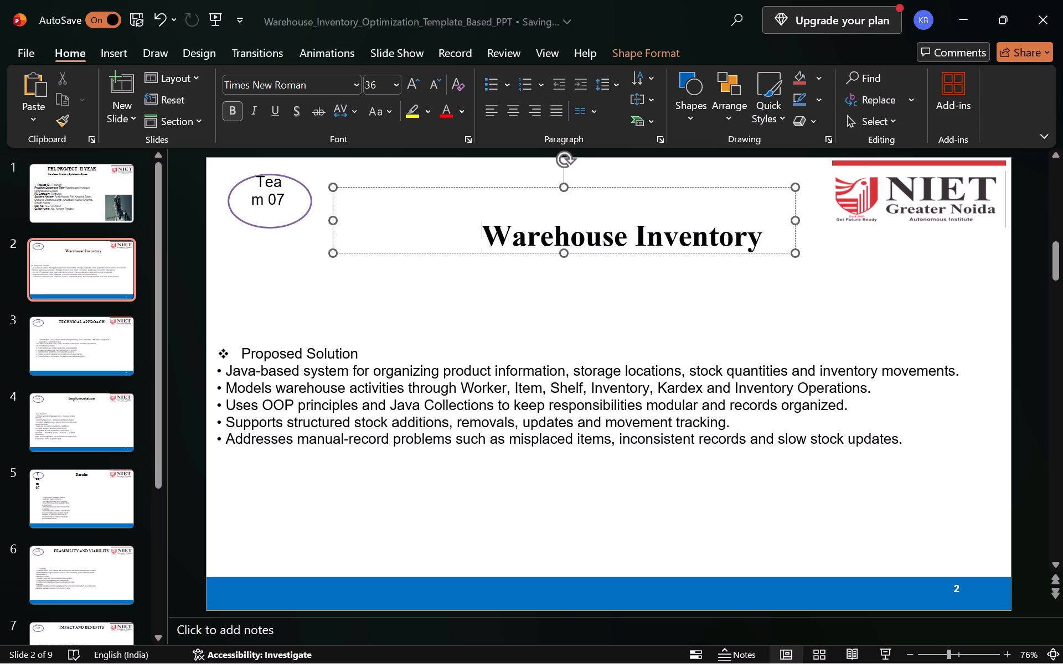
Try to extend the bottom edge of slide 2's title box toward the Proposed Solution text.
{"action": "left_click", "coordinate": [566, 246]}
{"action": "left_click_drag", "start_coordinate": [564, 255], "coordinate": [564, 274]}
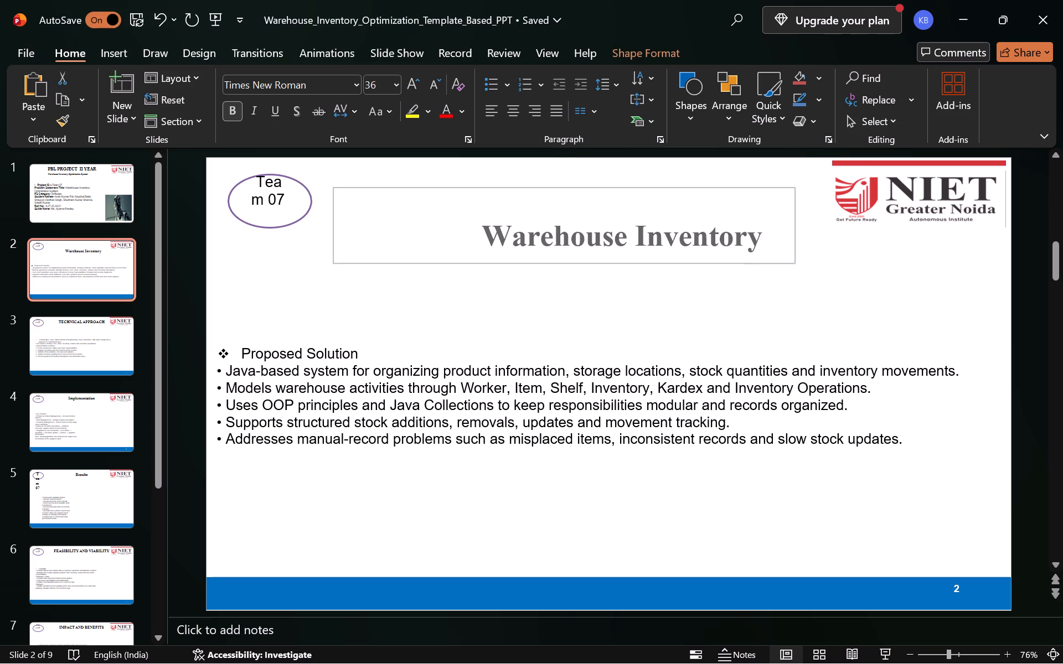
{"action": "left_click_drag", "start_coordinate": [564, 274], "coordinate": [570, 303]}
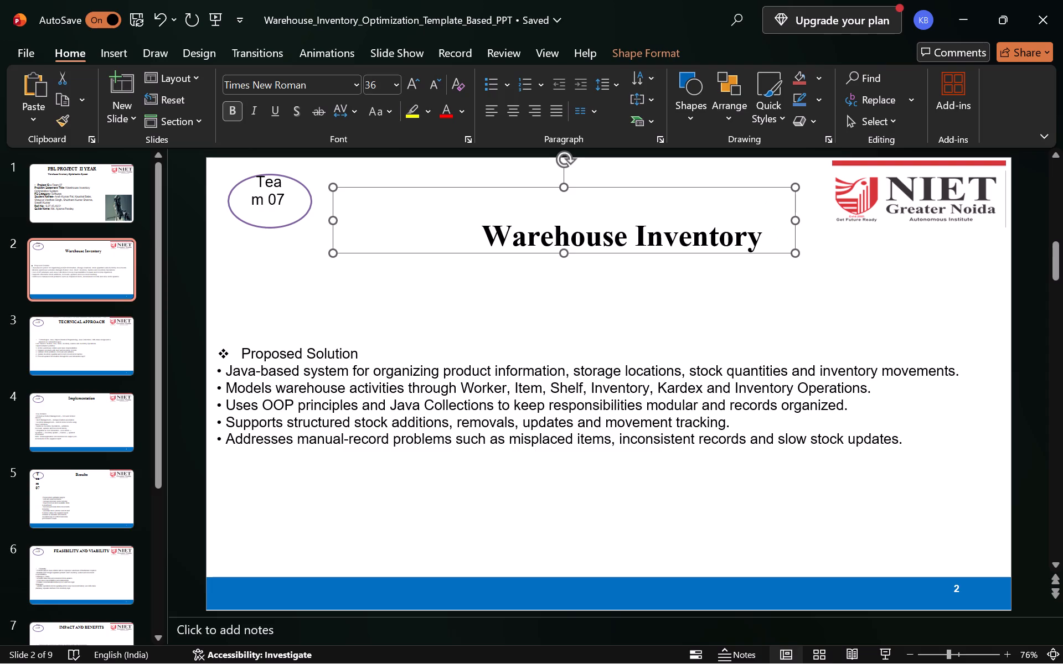
Add "Optimization System" after "Warehouse Inventory" in slide 2's title.
{"action": "left_click", "coordinate": [762, 242]}
{"action": "left_click", "coordinate": [763, 236]}
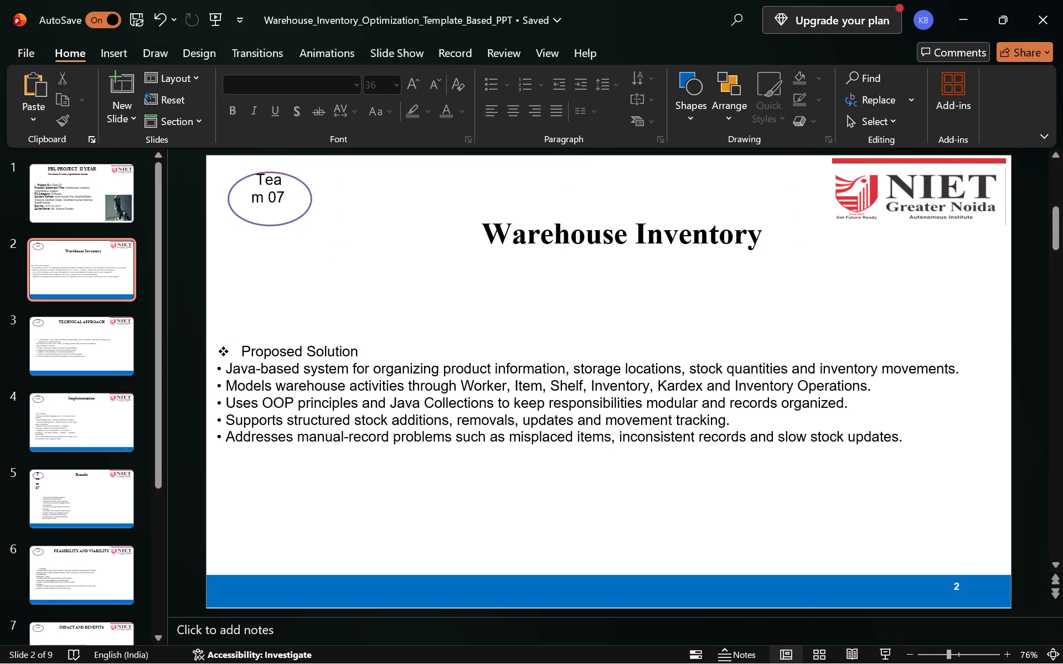
{"action": "left_click", "coordinate": [732, 230]}
{"action": "key", "text": "Right"}
{"action": "key", "text": "Right"}
{"action": "key", "text": "Right"}
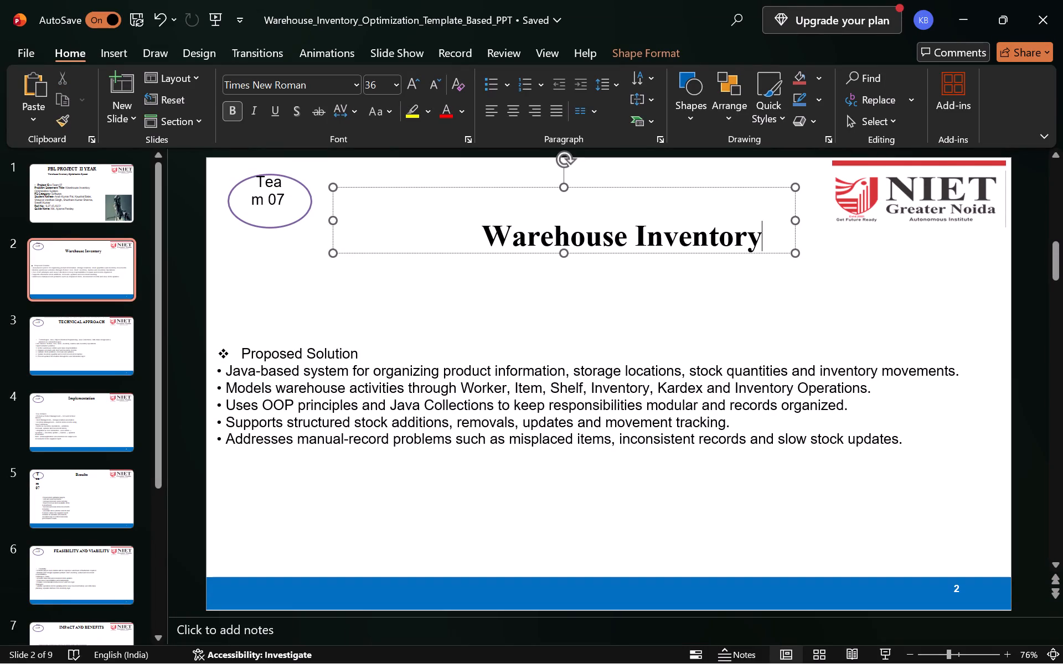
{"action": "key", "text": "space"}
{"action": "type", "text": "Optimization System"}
{"action": "left_click", "coordinate": [761, 307]}
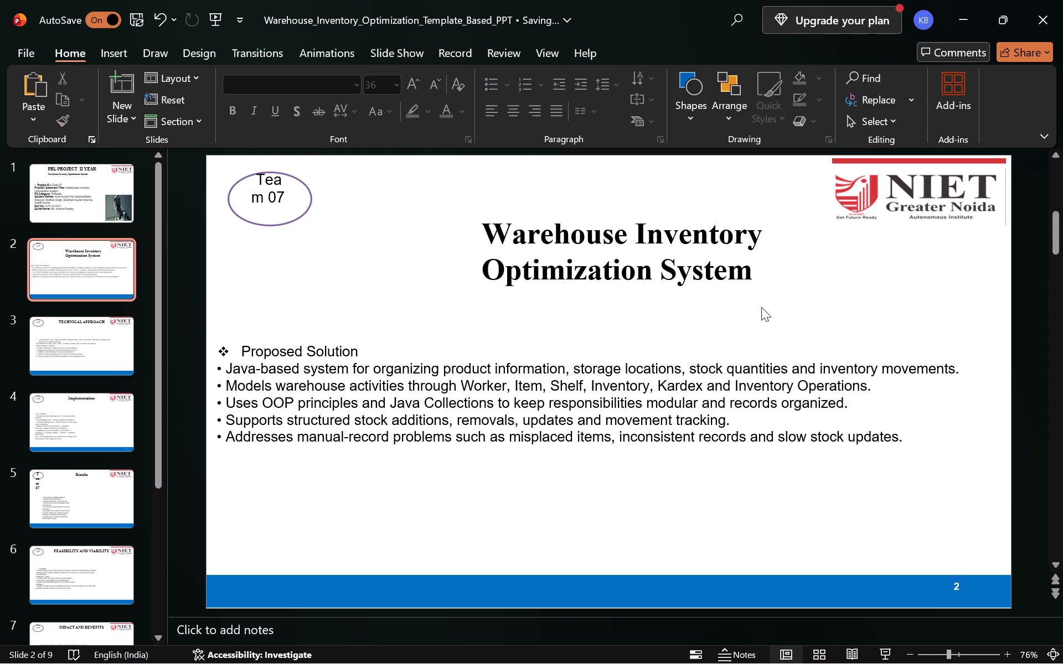
Widen slide 2's title box by extending its left edge to overlap the team oval slightly.
{"action": "double_click", "coordinate": [593, 248]}
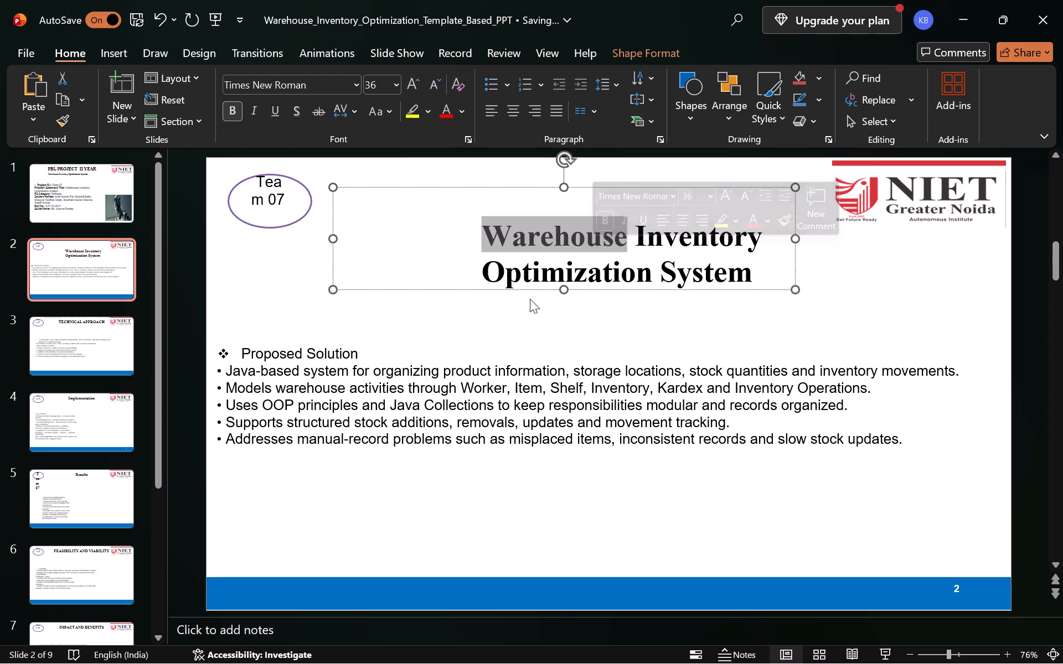
{"action": "left_click_drag", "start_coordinate": [518, 332], "coordinate": [490, 229]}
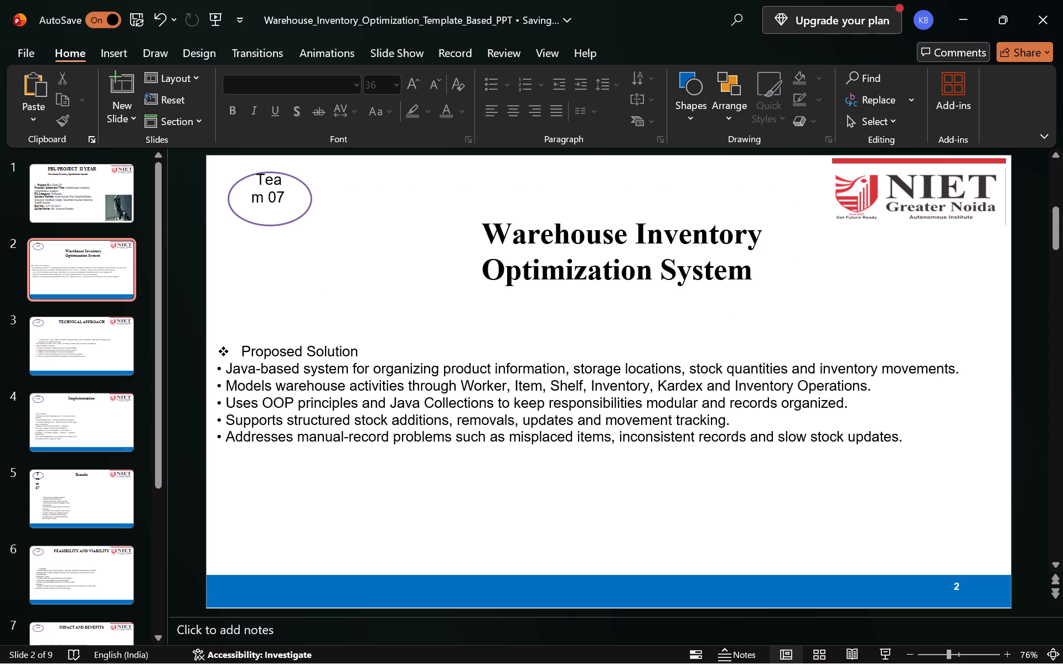
{"action": "left_click", "coordinate": [495, 218]}
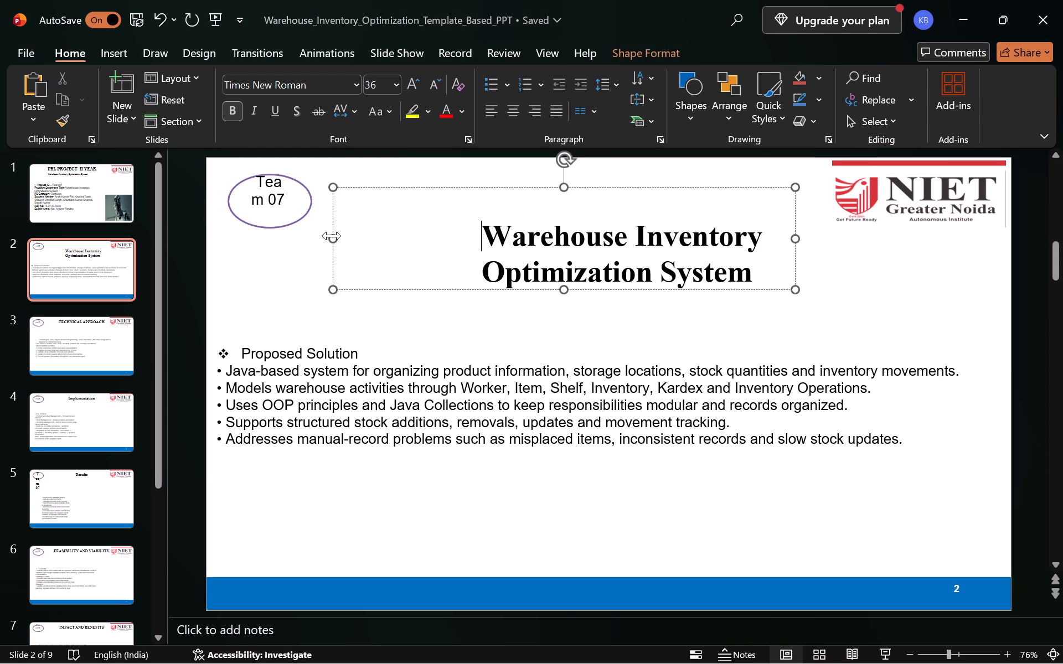
{"action": "left_click_drag", "start_coordinate": [333, 237], "coordinate": [342, 233]}
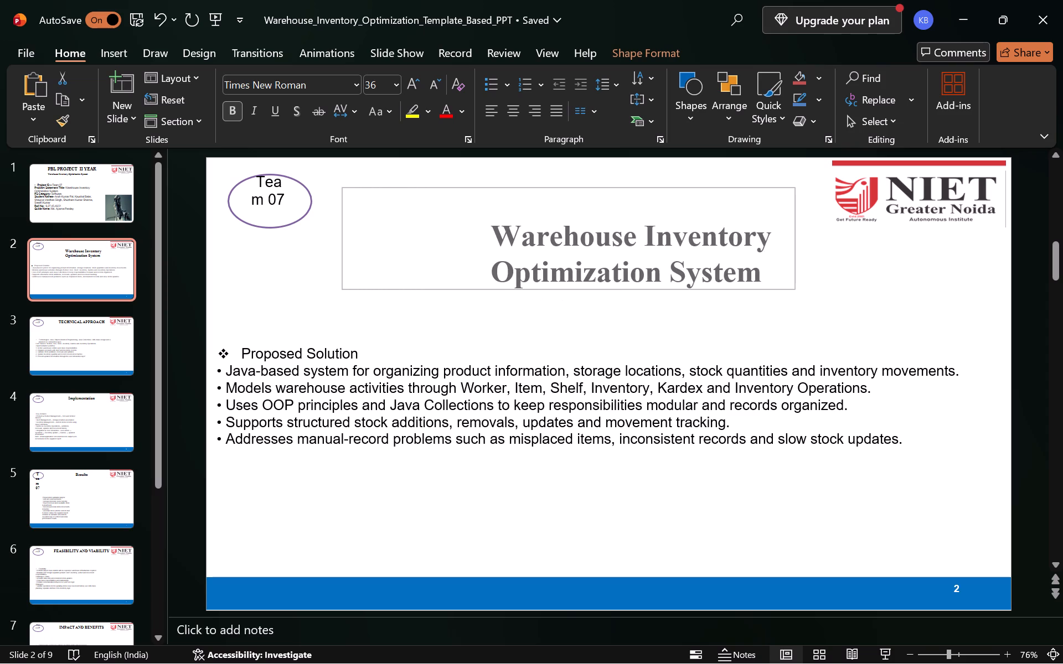
{"action": "left_click_drag", "start_coordinate": [342, 233], "coordinate": [302, 234]}
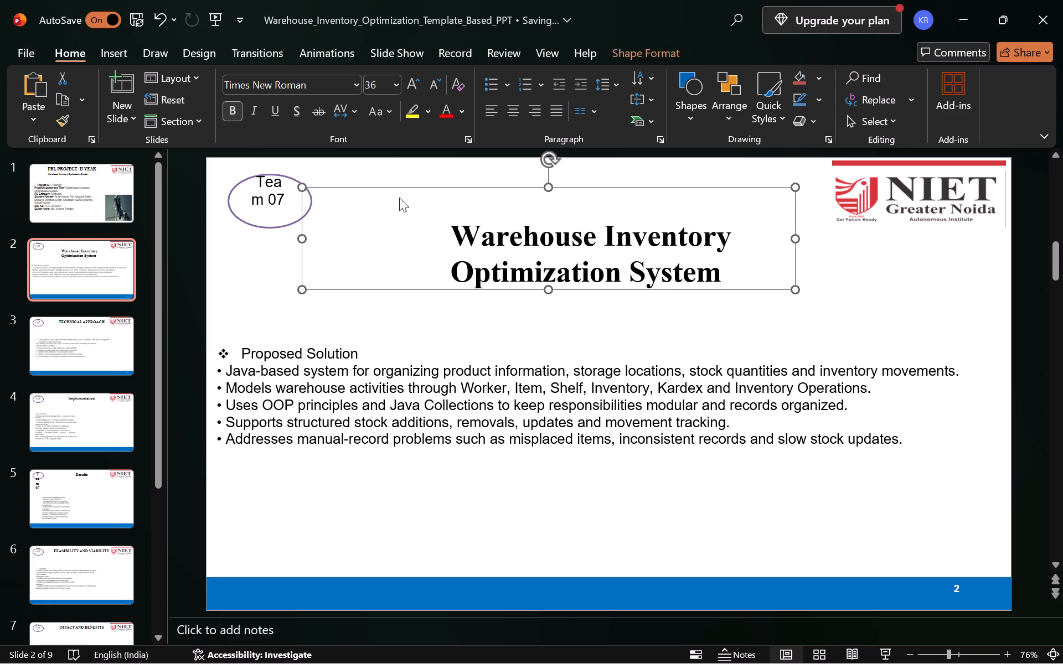
Move slide 2's title box up and slightly left, closer to the slide's top edge.
{"action": "left_click_drag", "start_coordinate": [428, 188], "coordinate": [409, 163]}
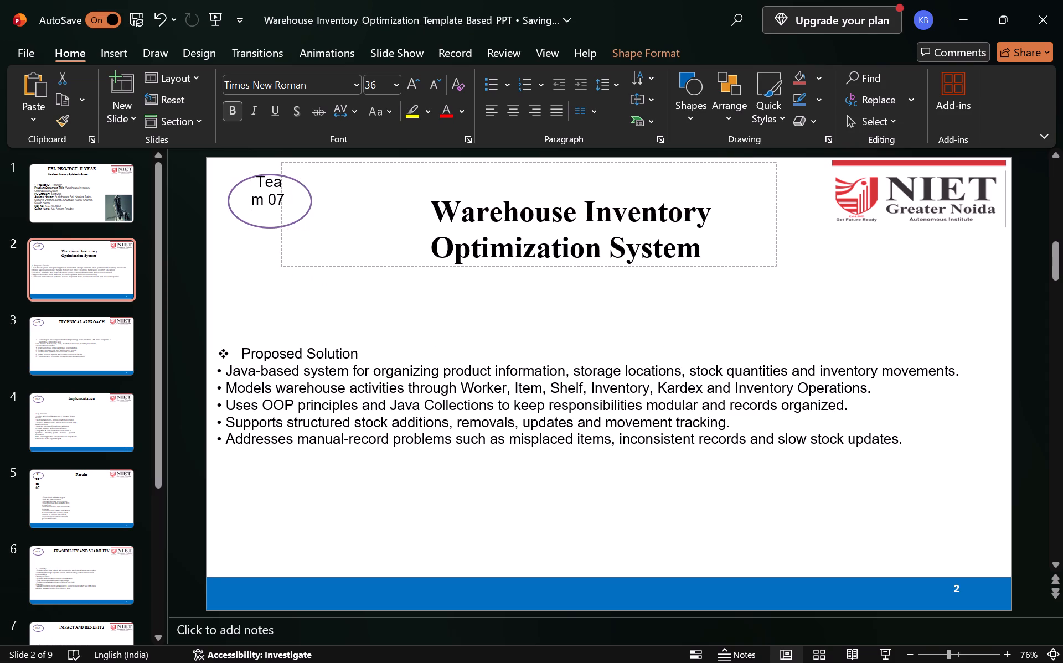
{"action": "left_click_drag", "start_coordinate": [409, 163], "coordinate": [415, 167]}
{"action": "left_click", "coordinate": [474, 308]}
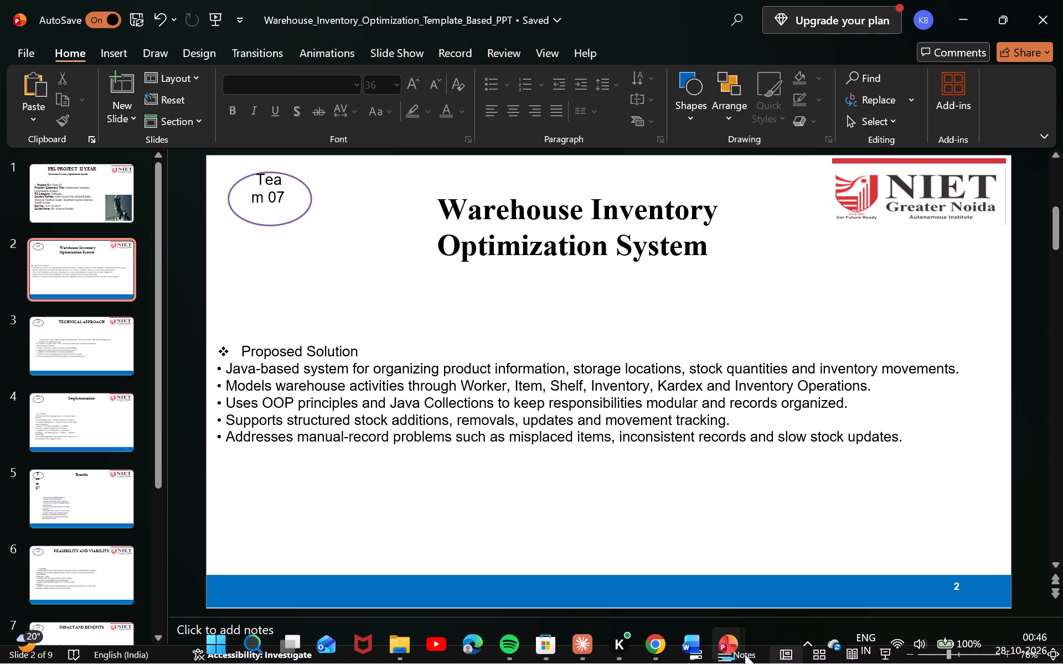
Replace slide 2's plain "Proposed Solution" heading with the formatted one copied from the Java template presentation, on its own line above the bullets.
{"action": "left_click", "coordinate": [784, 568]}
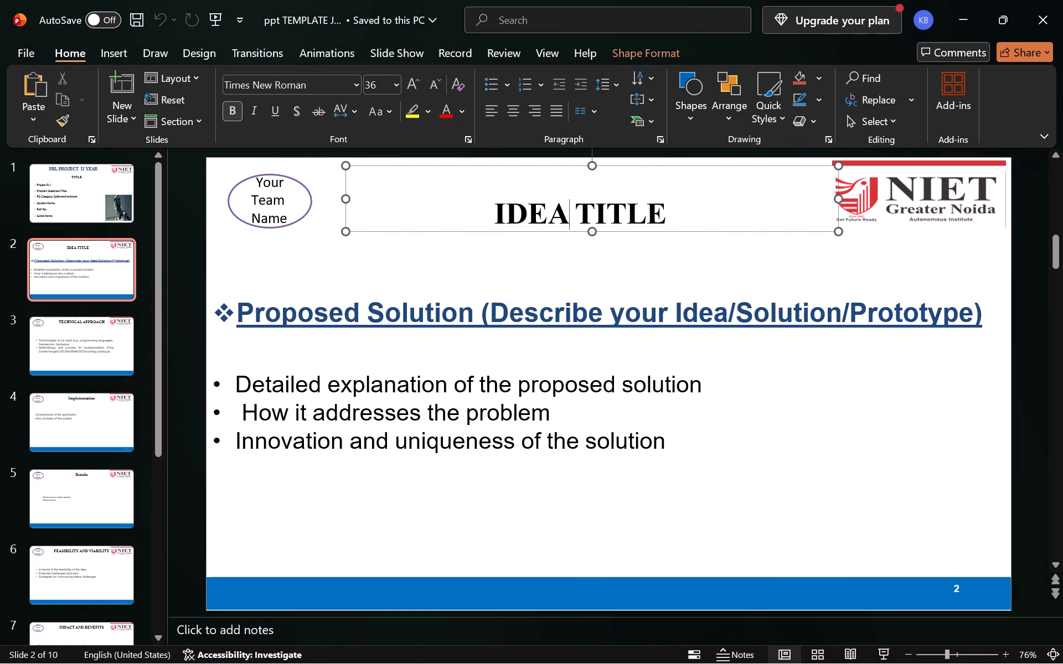
{"action": "left_click_drag", "start_coordinate": [483, 314], "coordinate": [256, 316]}
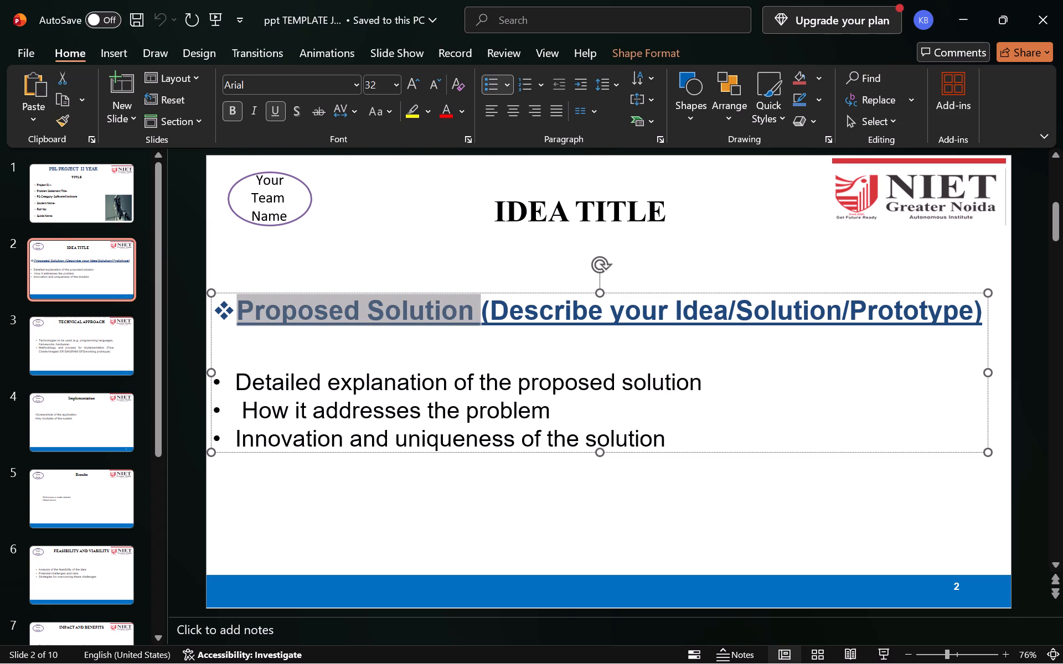
{"action": "left_click_drag", "start_coordinate": [256, 316], "coordinate": [215, 307]}
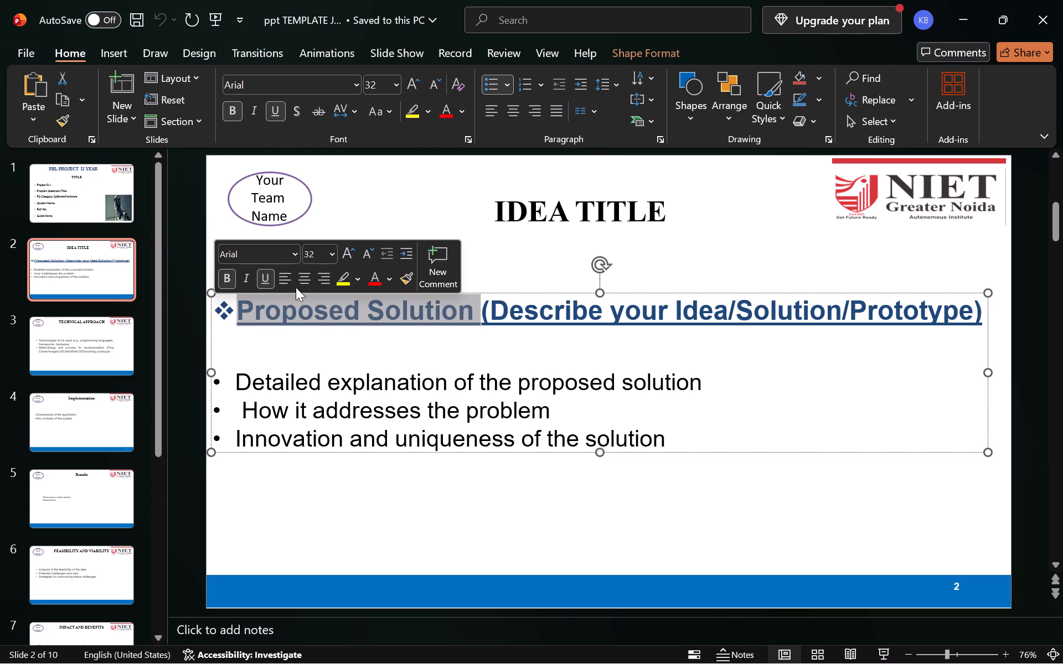
{"action": "key", "text": "ctrl+c"}
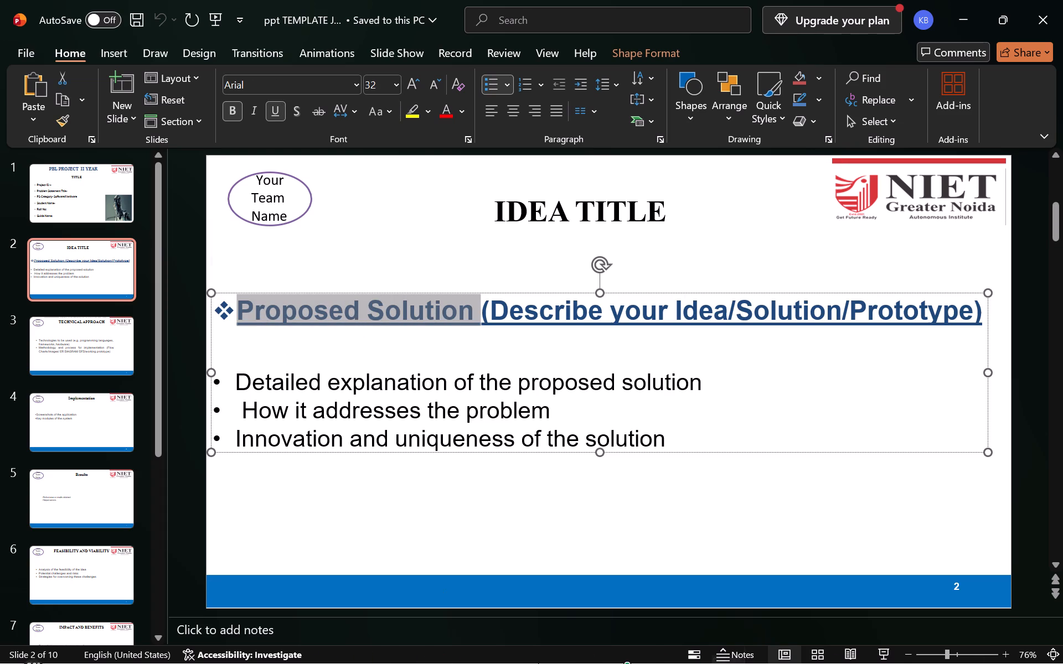
{"action": "left_click", "coordinate": [678, 581]}
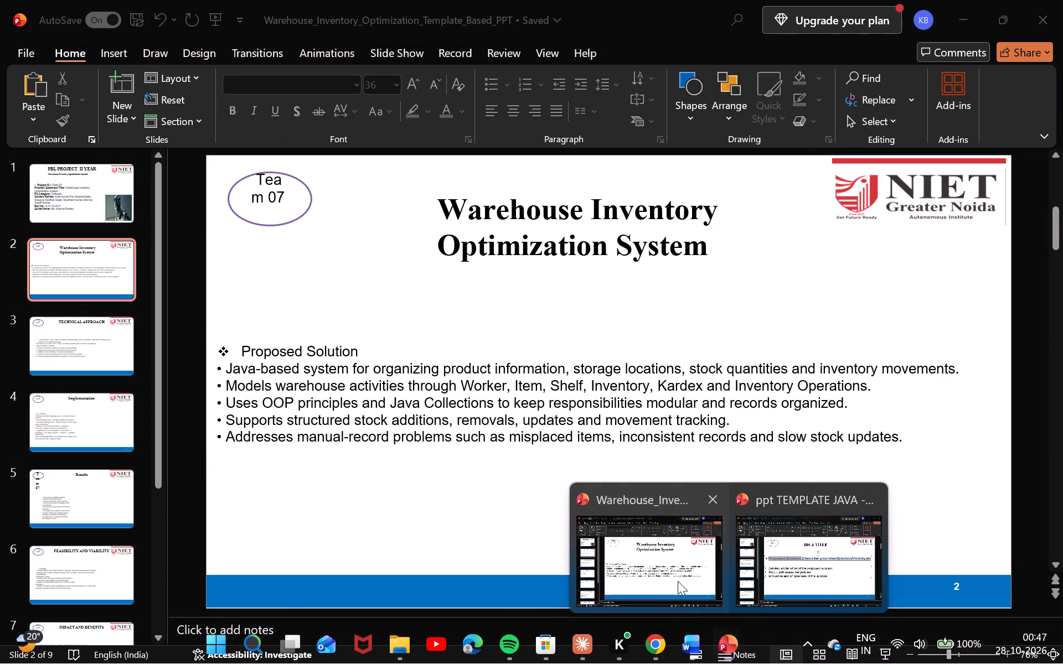
{"action": "left_click_drag", "start_coordinate": [376, 350], "coordinate": [265, 339]}
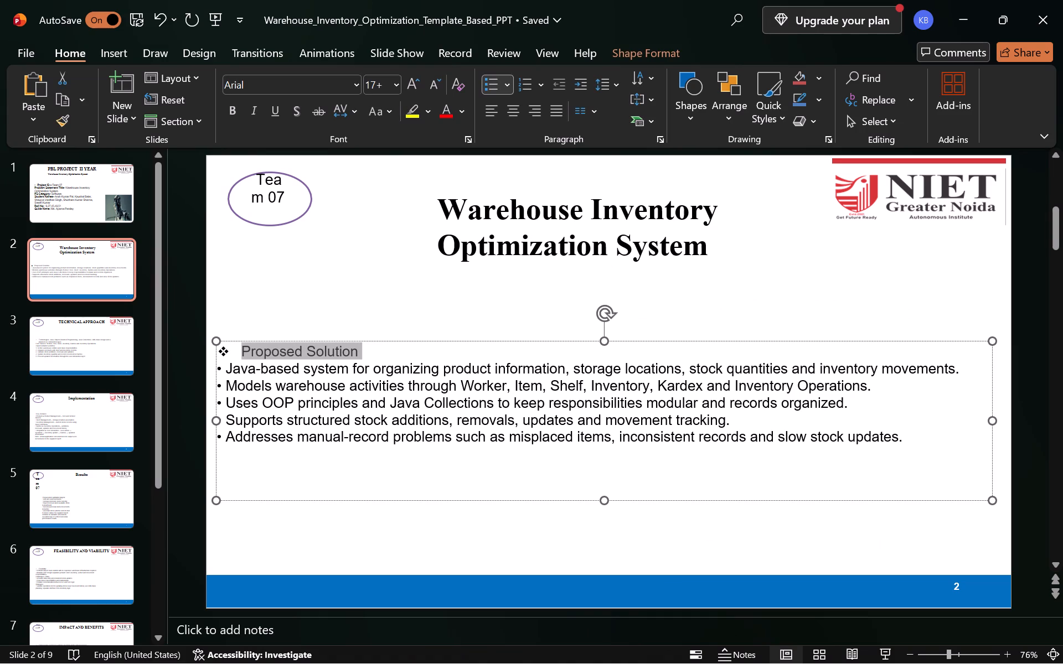
{"action": "left_click_drag", "start_coordinate": [265, 339], "coordinate": [223, 350]}
{"action": "key", "text": "BackSpace"}
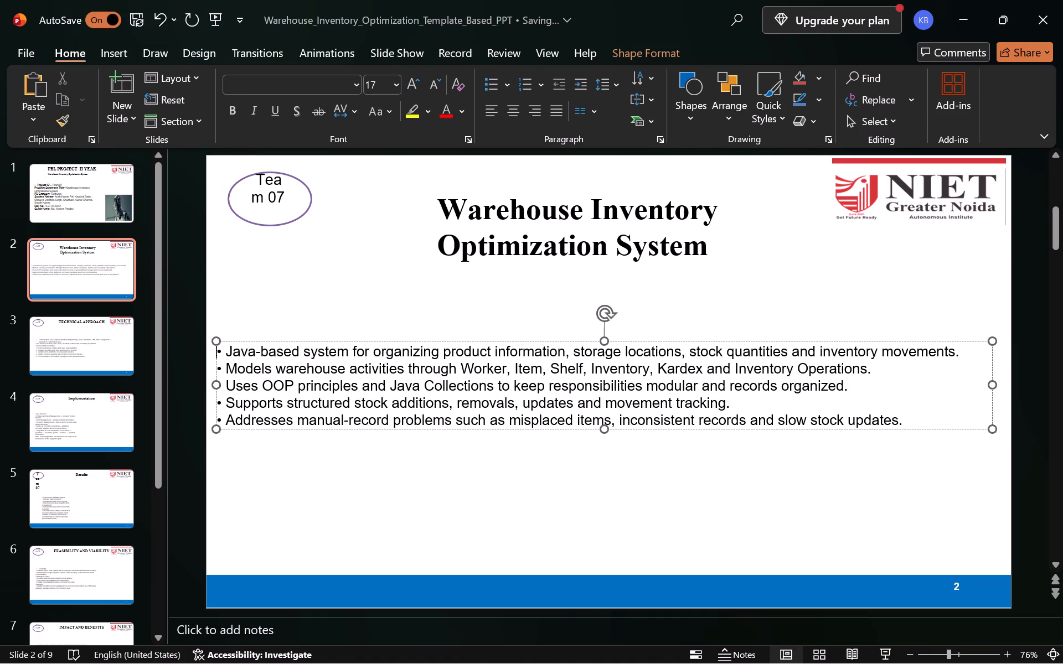
{"action": "key", "text": "ctrl+v"}
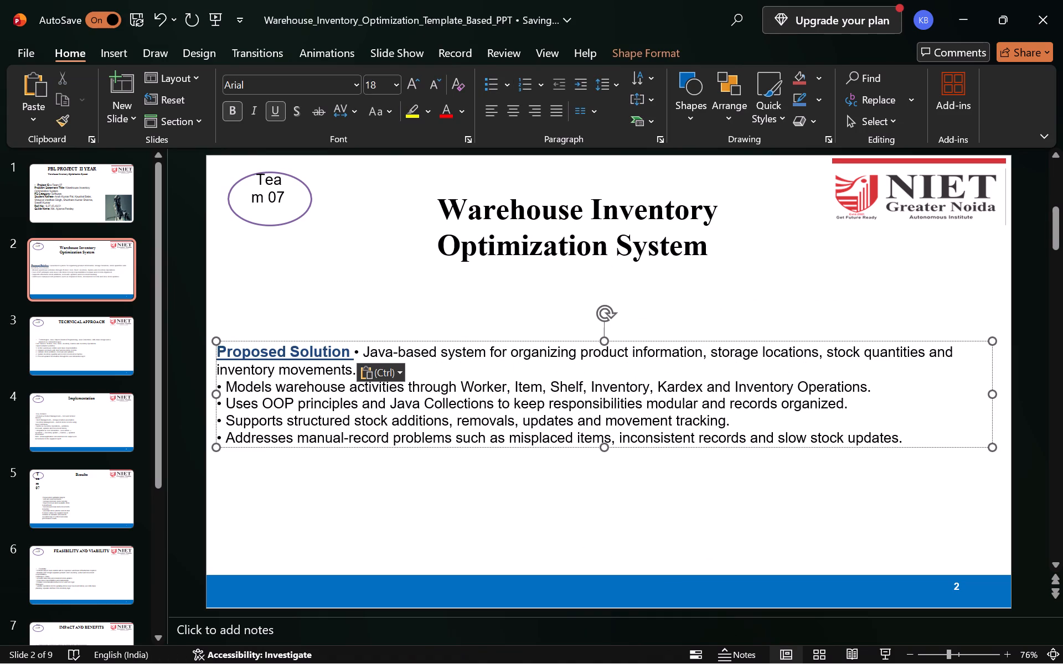
{"action": "key", "text": "Return"}
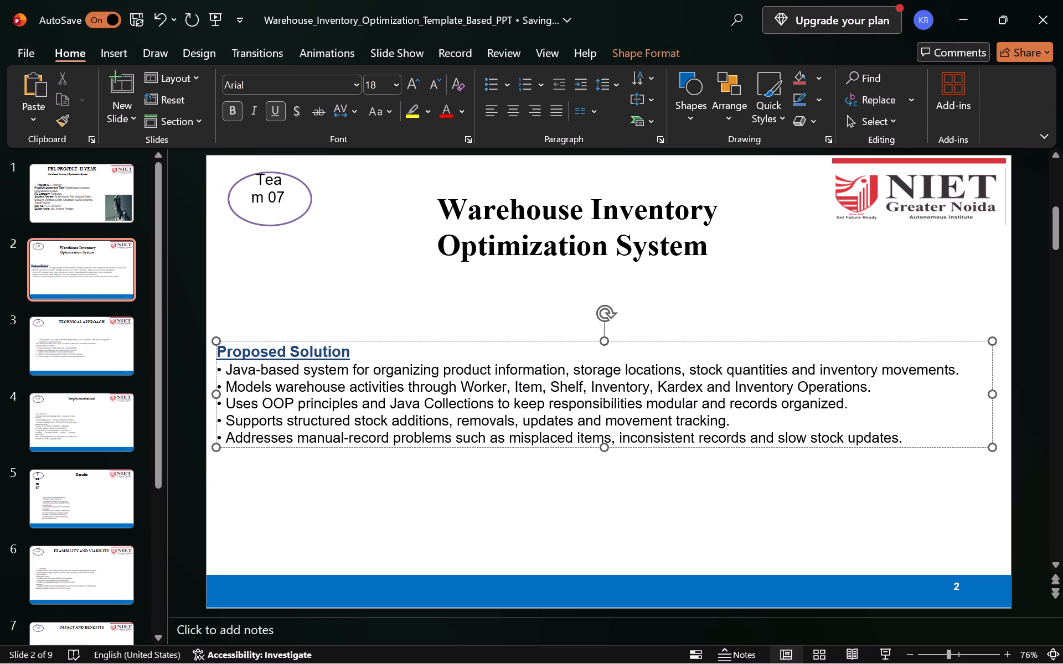
Apply the four-diamond bullet style to slide 2's "Proposed Solution" heading.
{"action": "left_click", "coordinate": [283, 346]}
{"action": "left_click", "coordinate": [350, 359]}
{"action": "left_click_drag", "start_coordinate": [350, 359], "coordinate": [246, 360]}
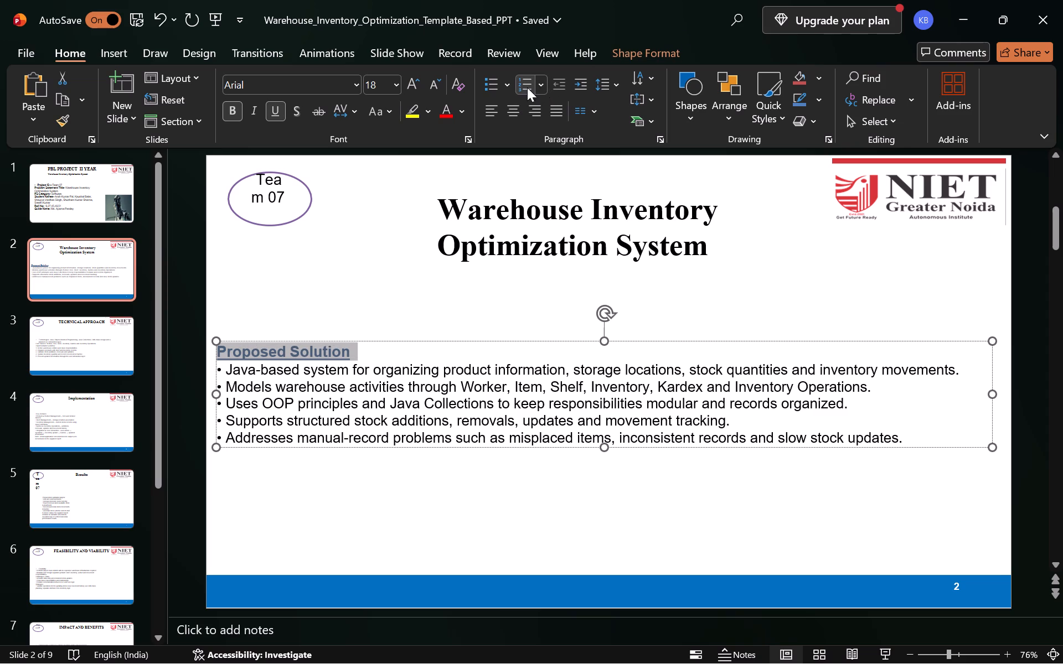
{"action": "left_click", "coordinate": [509, 85]}
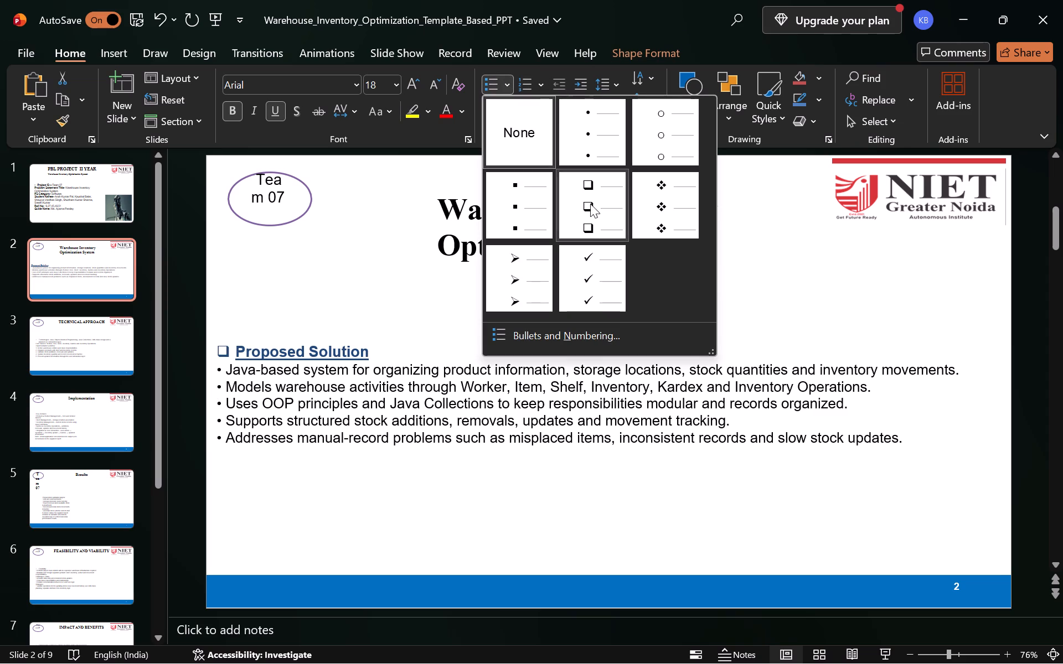
{"action": "left_click", "coordinate": [671, 206]}
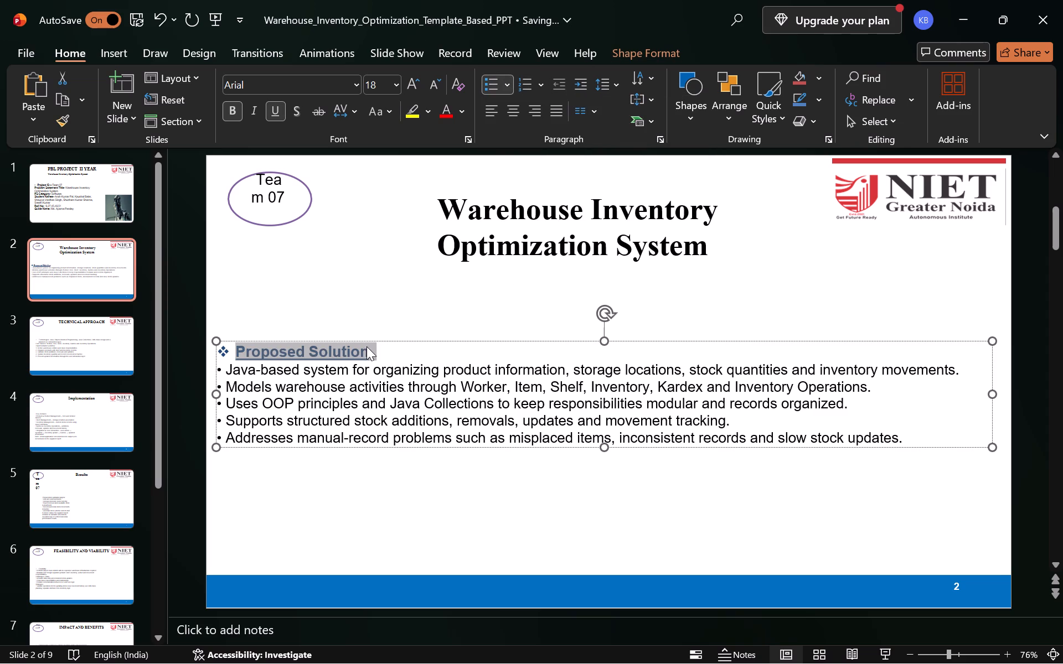
Set the font size of slide 2's "Proposed Solution" heading to 24.
{"action": "left_click", "coordinate": [395, 84]}
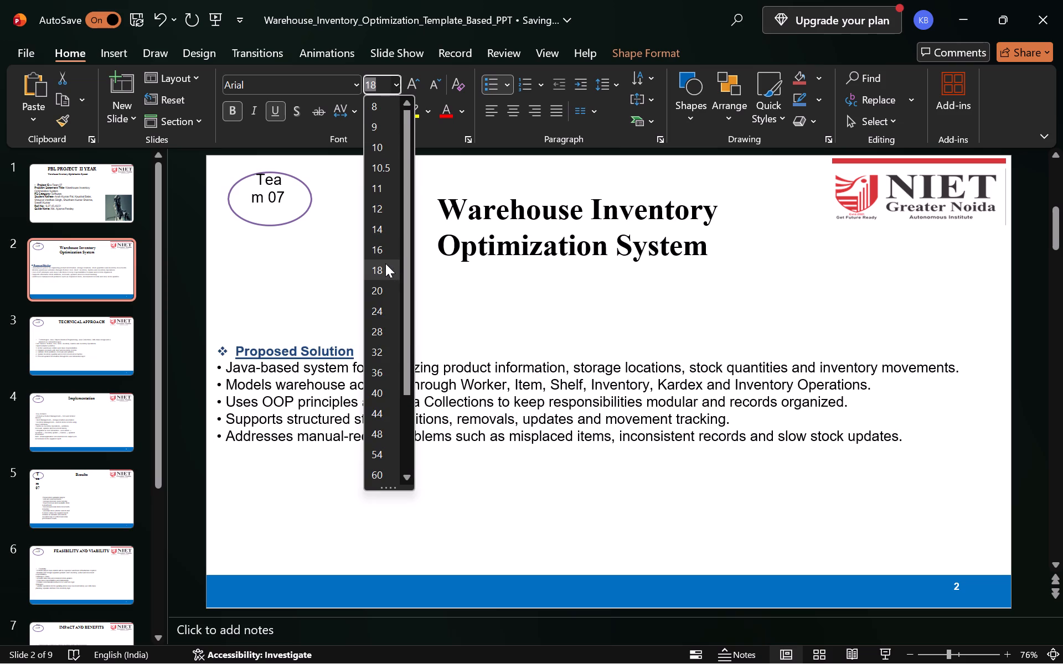
{"action": "left_click", "coordinate": [382, 310]}
{"action": "left_click", "coordinate": [445, 346]}
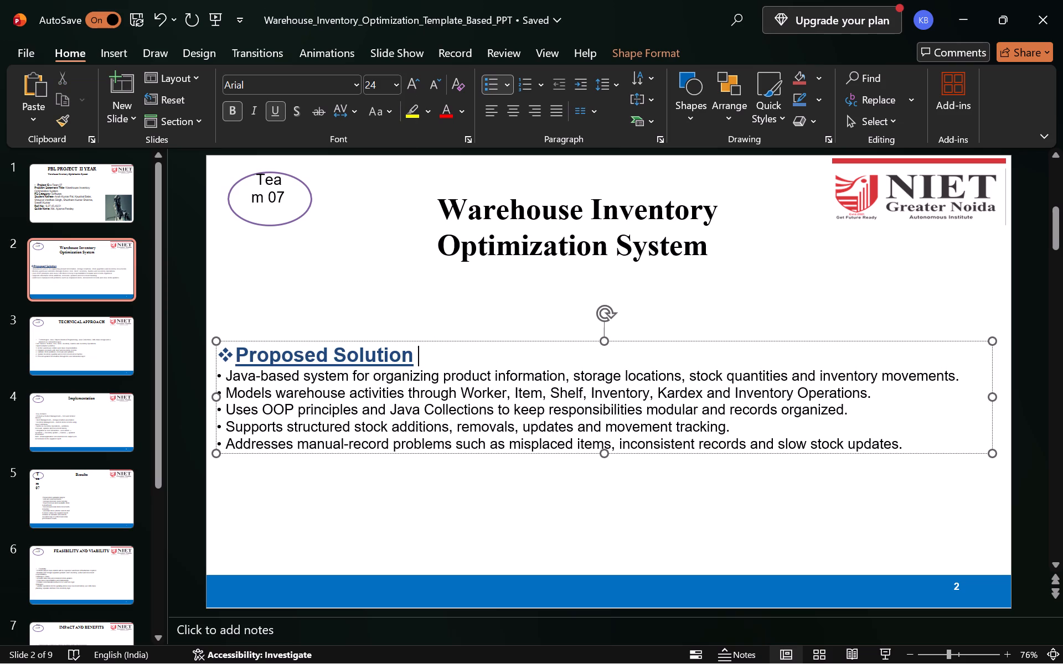
Insert a blank line between slide 2's "Proposed Solution" heading and its first bullet point.
{"action": "left_click", "coordinate": [220, 380]}
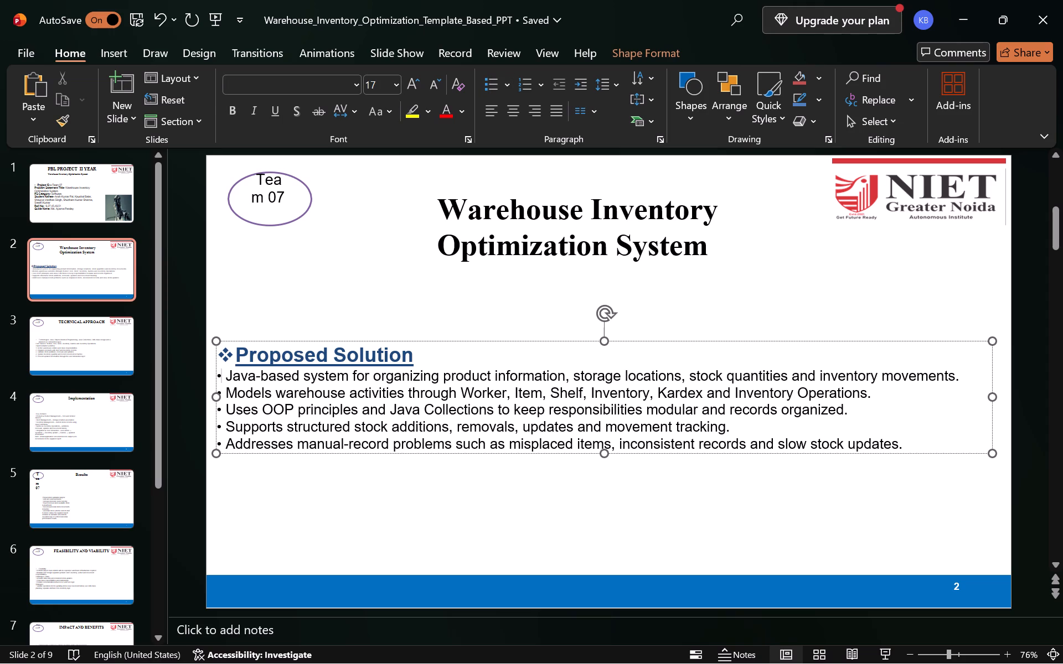
{"action": "key", "text": "Left"}
{"action": "key", "text": "Return"}
{"action": "left_click", "coordinate": [330, 505]}
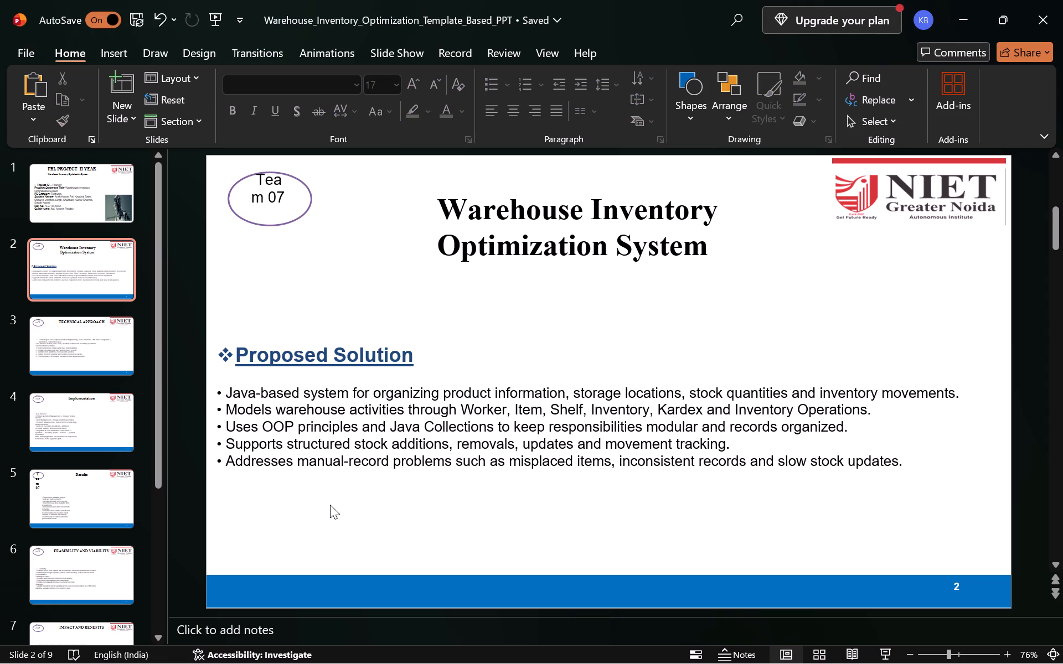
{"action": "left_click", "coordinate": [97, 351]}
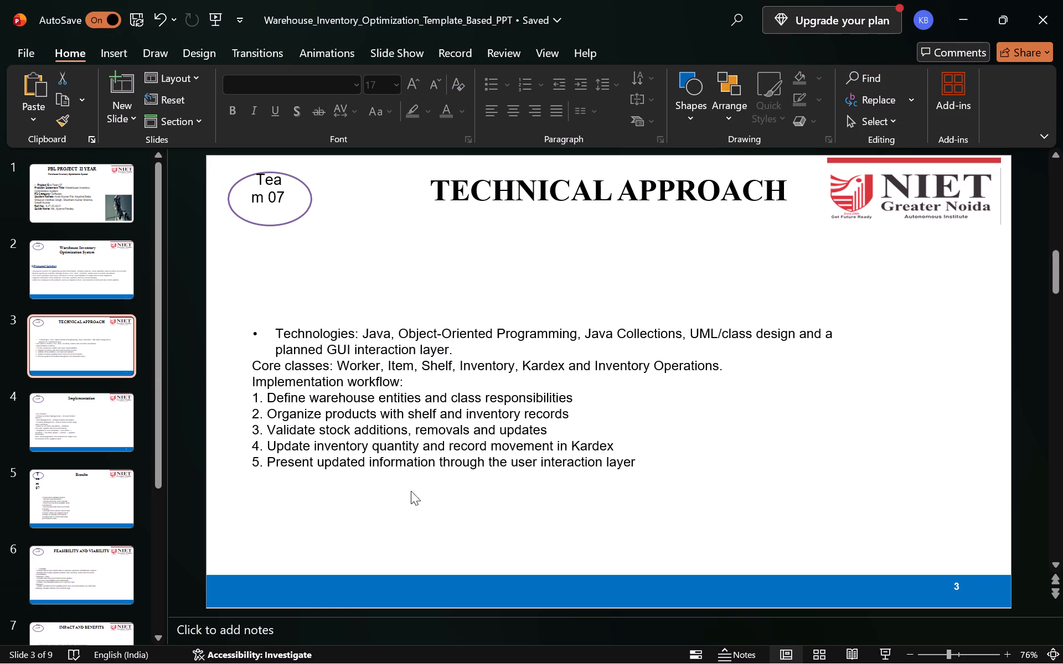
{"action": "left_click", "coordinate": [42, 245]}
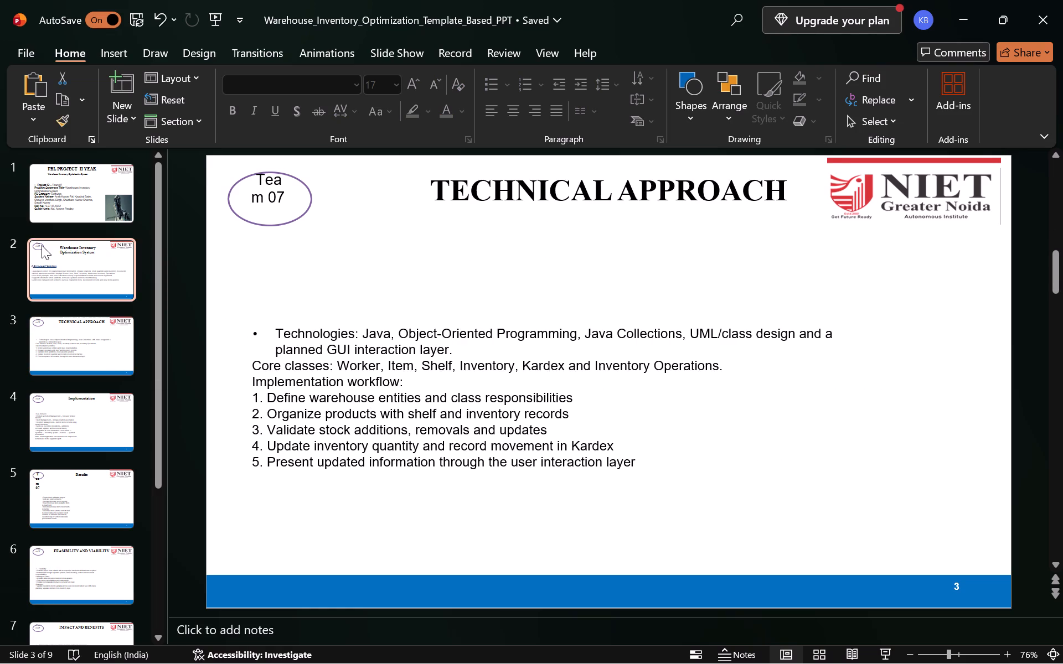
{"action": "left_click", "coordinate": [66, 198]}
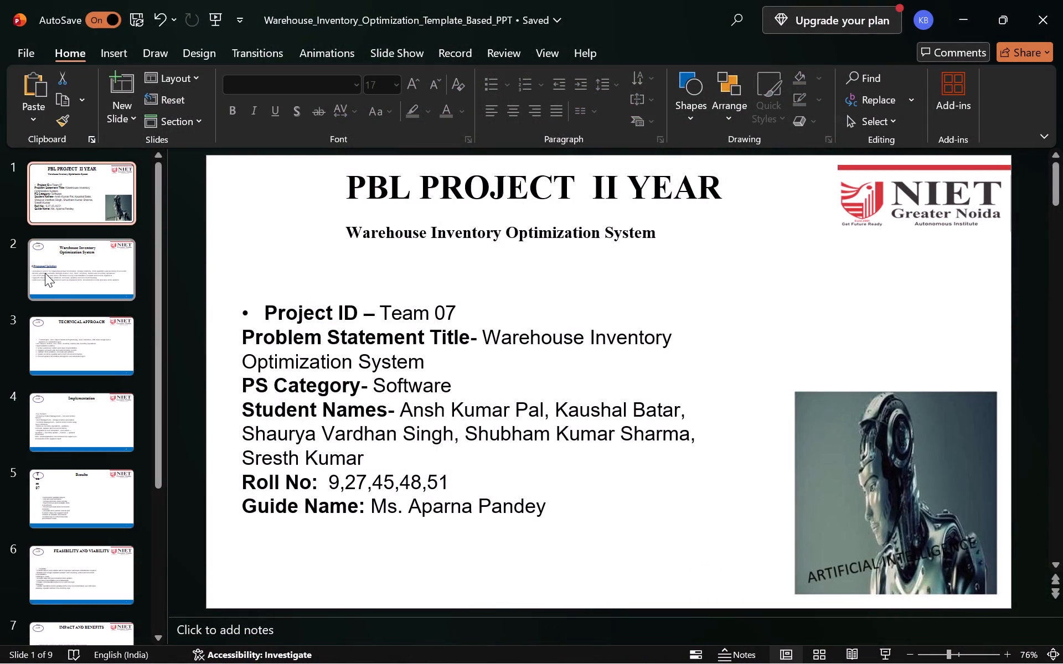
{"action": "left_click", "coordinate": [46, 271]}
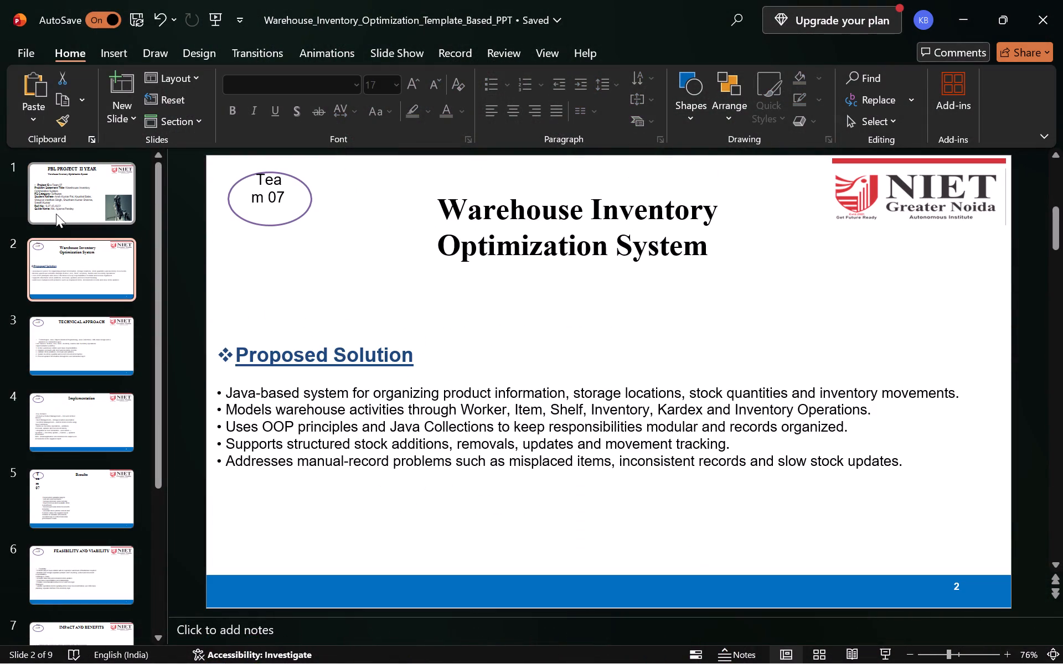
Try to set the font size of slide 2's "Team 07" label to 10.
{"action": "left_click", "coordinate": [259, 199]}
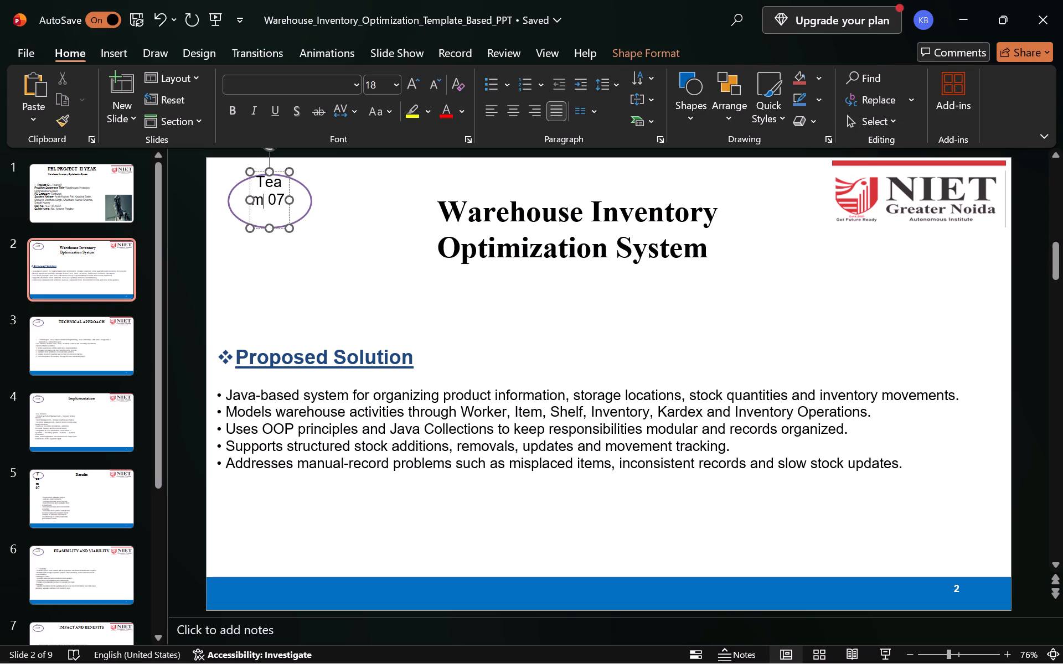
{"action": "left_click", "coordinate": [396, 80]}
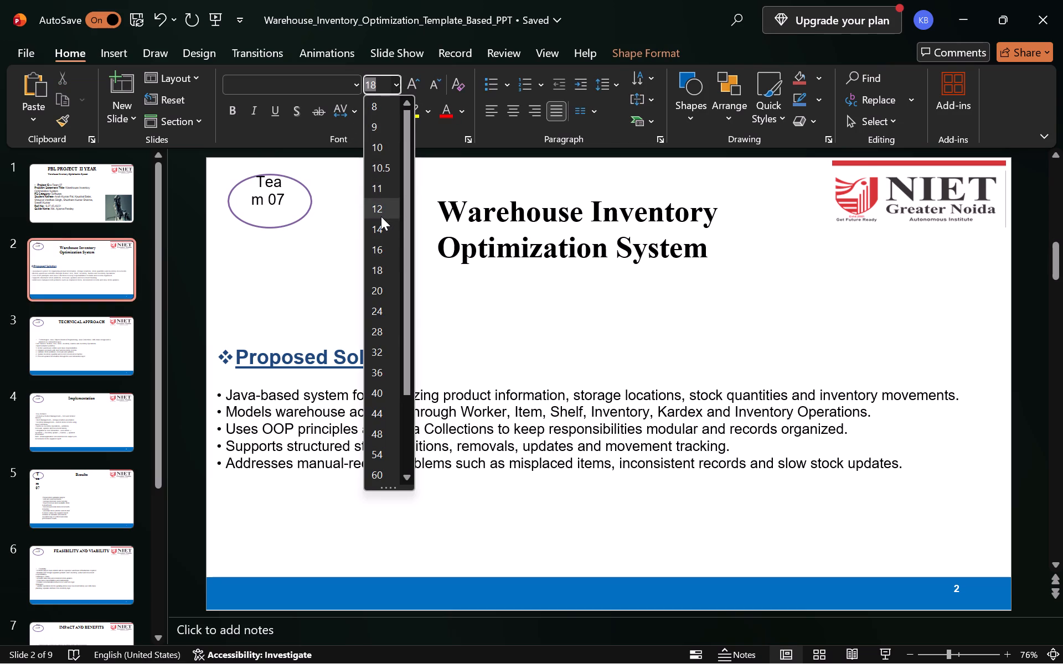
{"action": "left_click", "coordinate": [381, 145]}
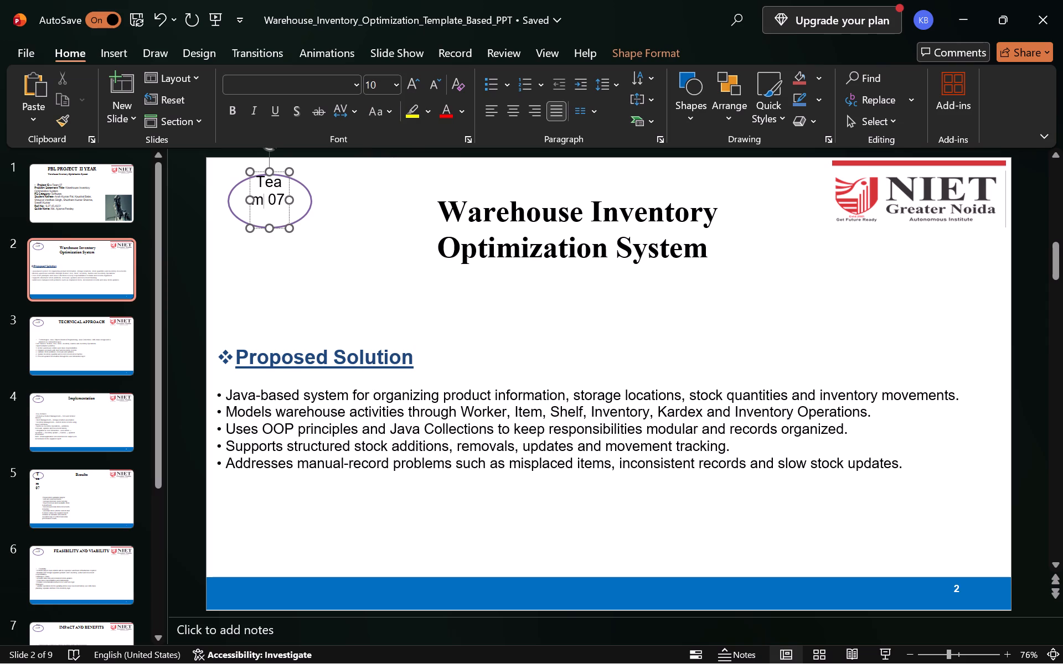
Set the font size of the whole "Team 07" label on slide 2 to 14.
{"action": "left_click_drag", "start_coordinate": [282, 196], "coordinate": [268, 196]}
{"action": "left_click_drag", "start_coordinate": [268, 196], "coordinate": [251, 188]}
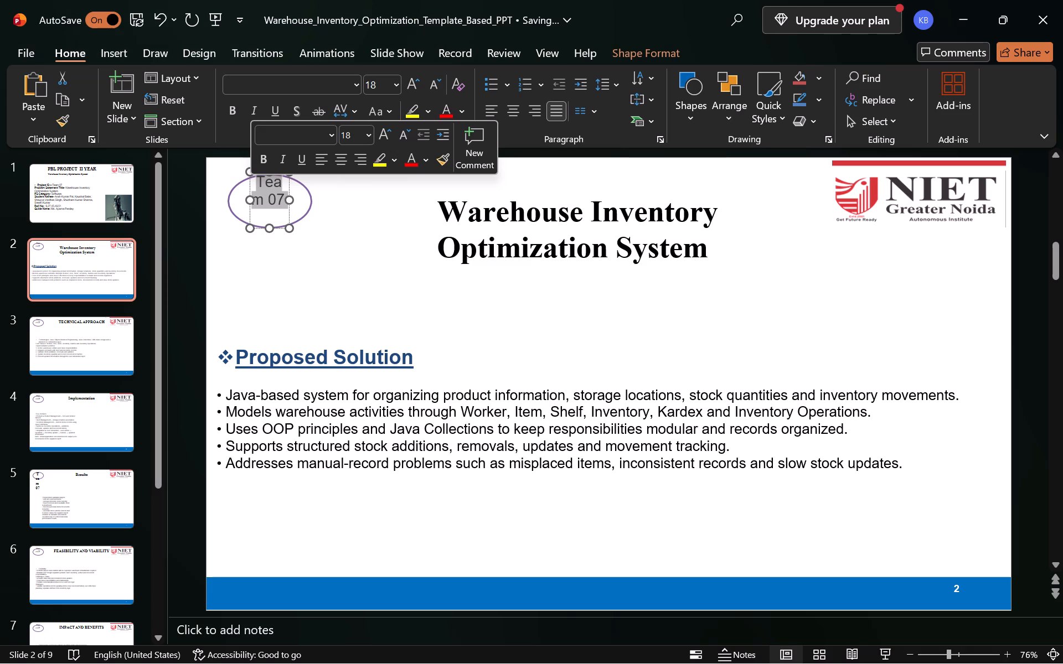
{"action": "left_click", "coordinate": [365, 132]}
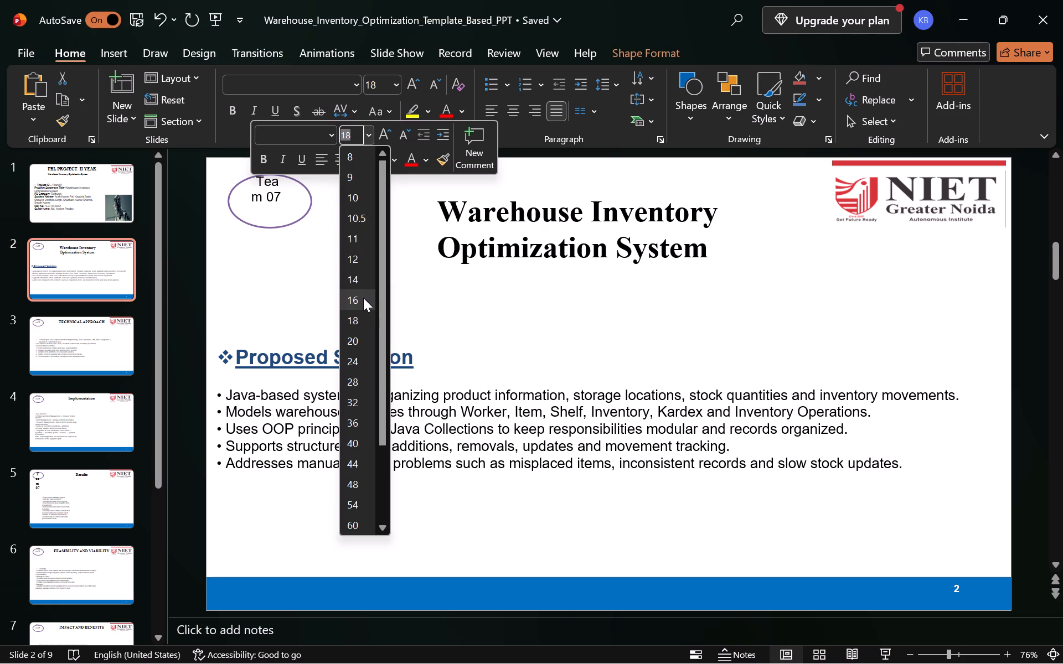
{"action": "left_click", "coordinate": [362, 282]}
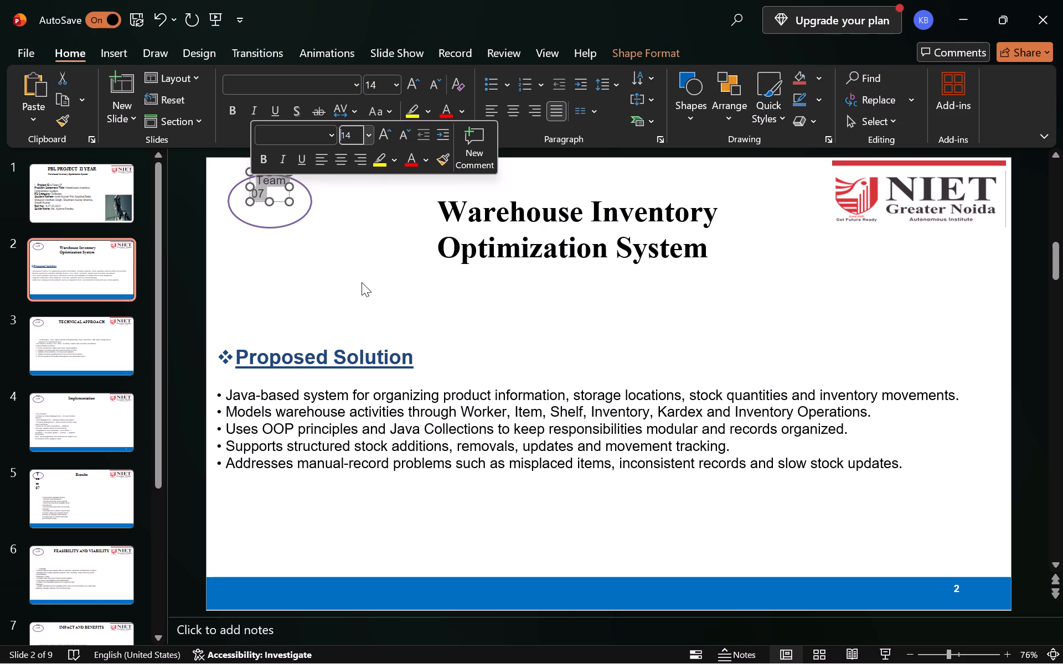
{"action": "left_click", "coordinate": [280, 261]}
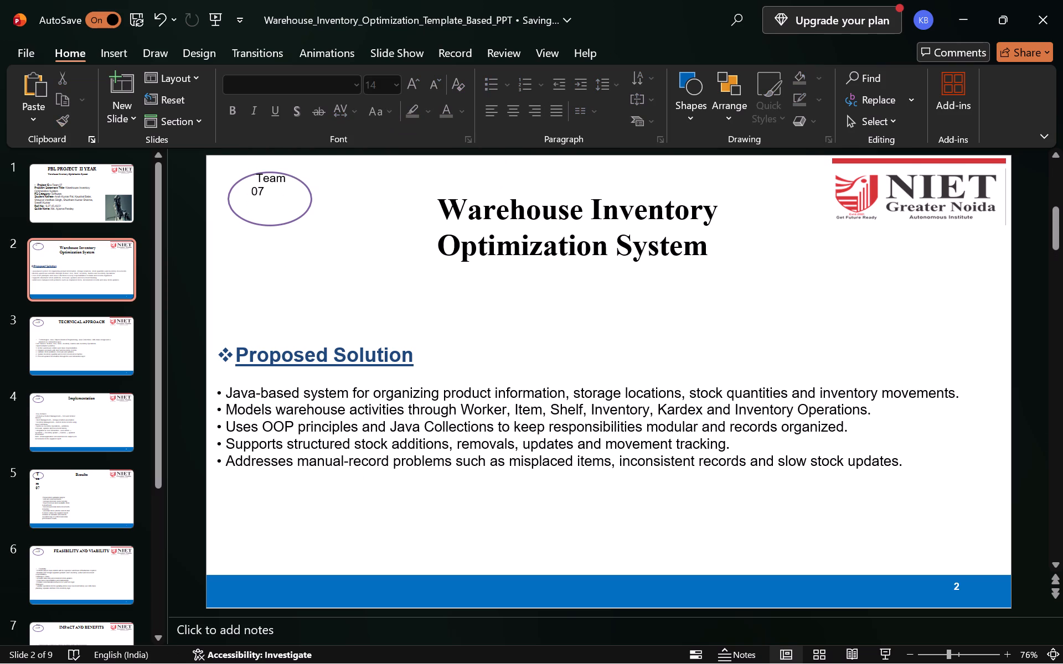
Insert three spaces before "07" in slide 2's team label.
{"action": "left_click", "coordinate": [270, 183]}
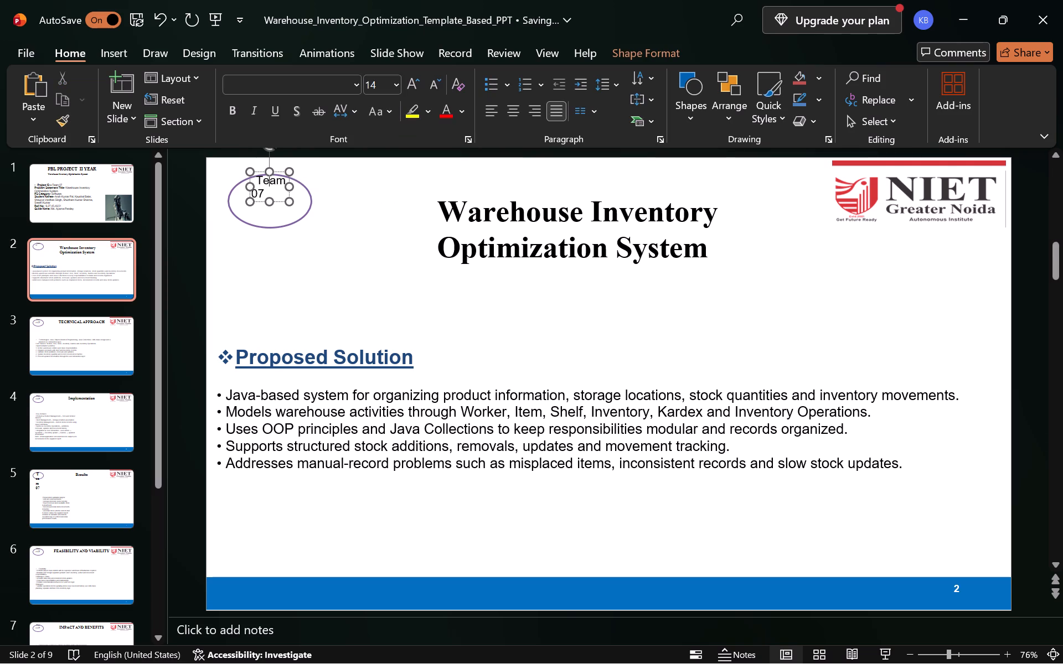
{"action": "left_click", "coordinate": [254, 192]}
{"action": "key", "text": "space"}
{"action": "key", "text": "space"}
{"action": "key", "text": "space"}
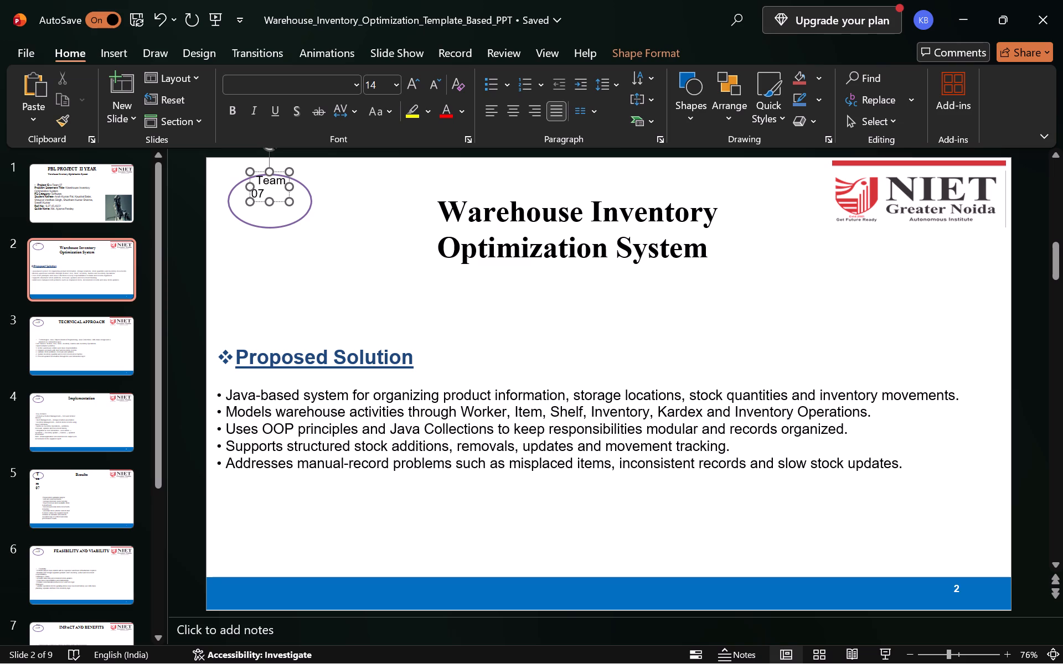
Move slide 2's "Team 07" text box slightly down so it sits in the middle of its ellipse.
{"action": "left_click", "coordinate": [50, 406]}
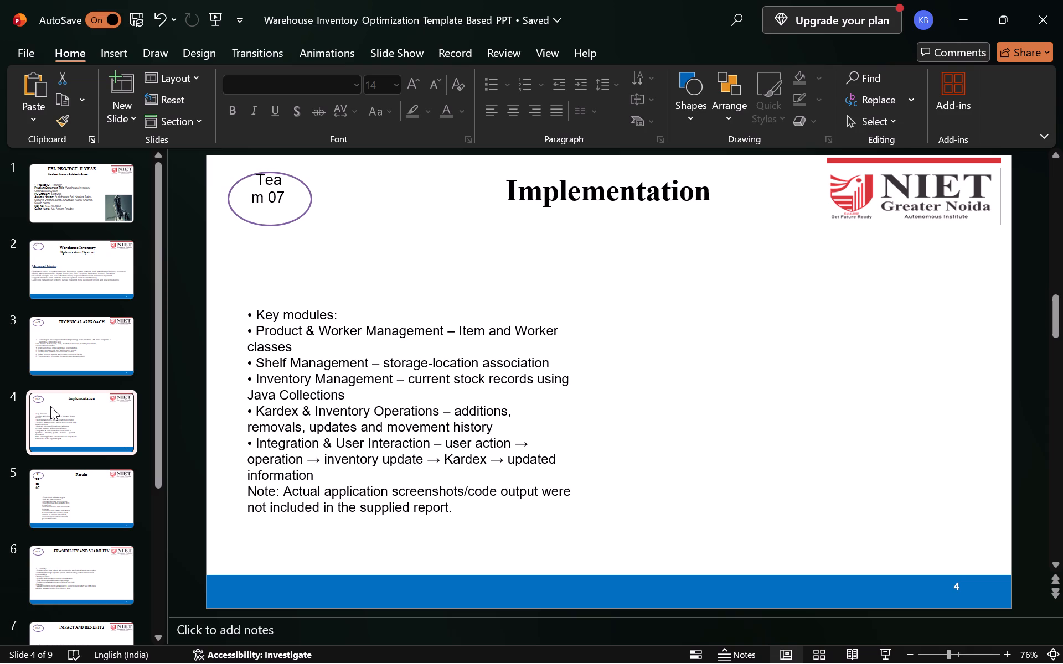
{"action": "left_click", "coordinate": [86, 271]}
{"action": "left_click", "coordinate": [258, 190]}
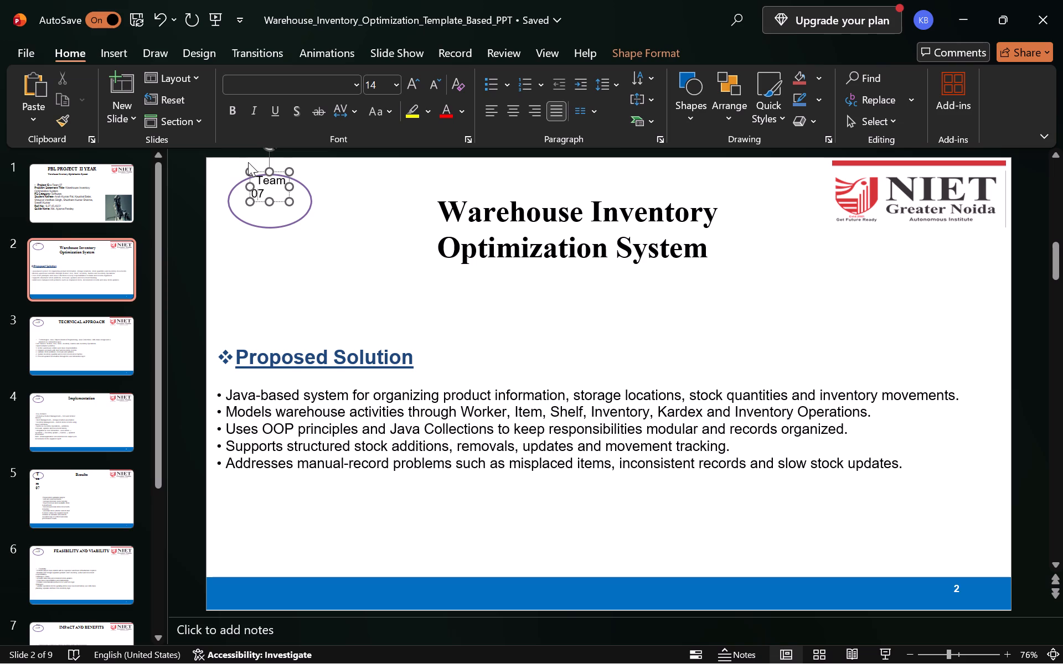
{"action": "left_click_drag", "start_coordinate": [252, 192], "coordinate": [252, 193]}
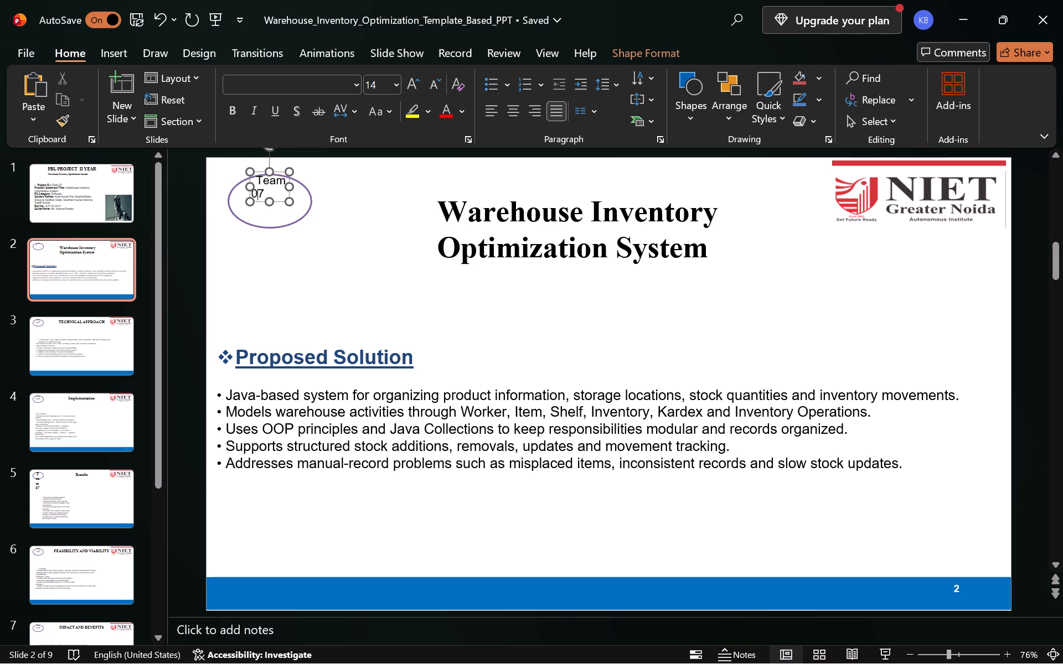
{"action": "left_click_drag", "start_coordinate": [252, 193], "coordinate": [257, 188]}
{"action": "left_click", "coordinate": [261, 186]}
{"action": "left_click_drag", "start_coordinate": [262, 203], "coordinate": [266, 217]}
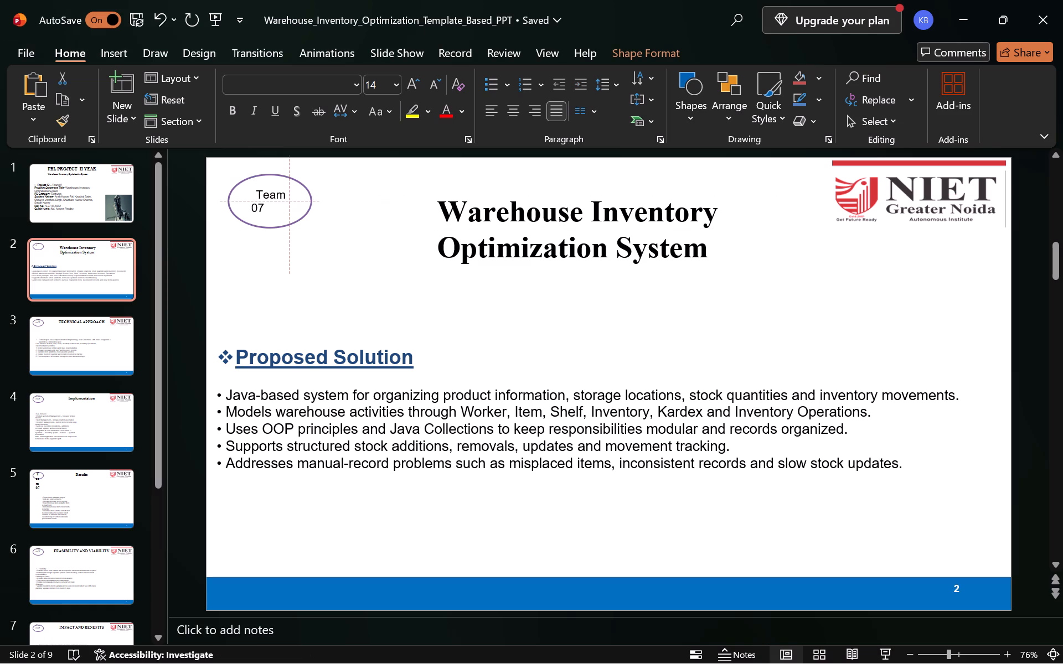
{"action": "left_click_drag", "start_coordinate": [266, 217], "coordinate": [265, 215]}
{"action": "left_click", "coordinate": [287, 251]}
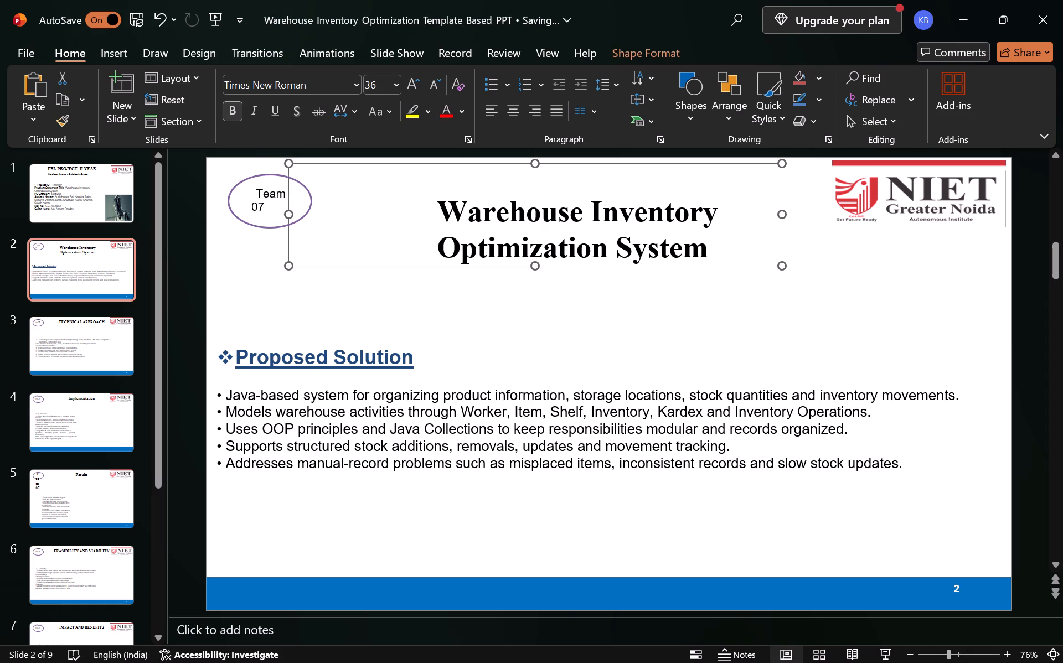
{"action": "left_click", "coordinate": [261, 255]}
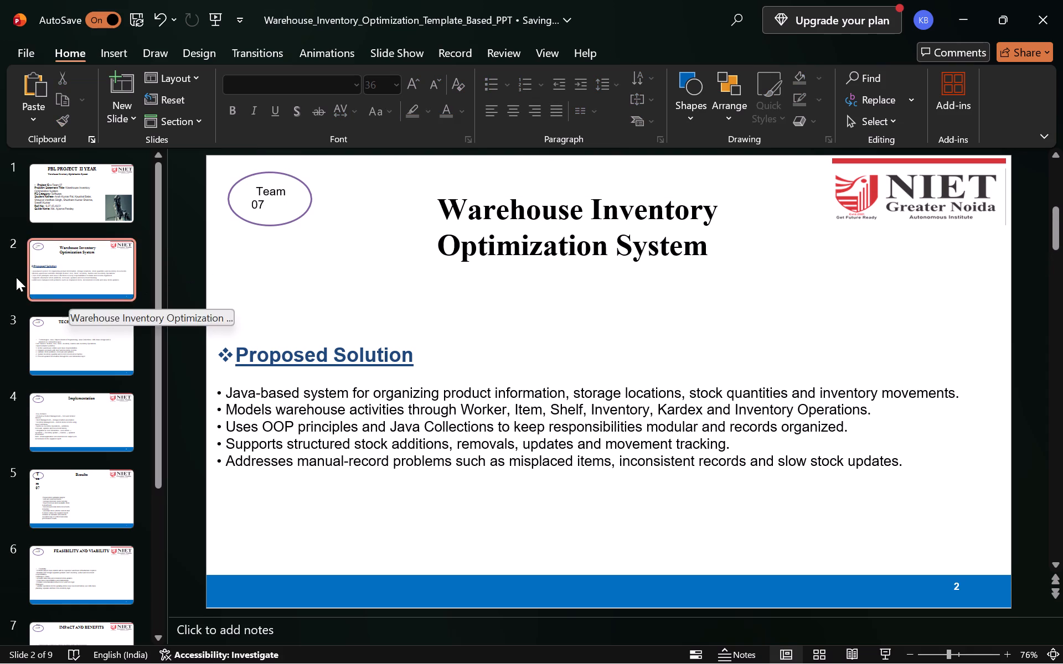
Set the font size of the word "Team" in slide 3's team label to 14, matching slide 2's label.
{"action": "left_click", "coordinate": [51, 271]}
{"action": "left_click", "coordinate": [76, 333]}
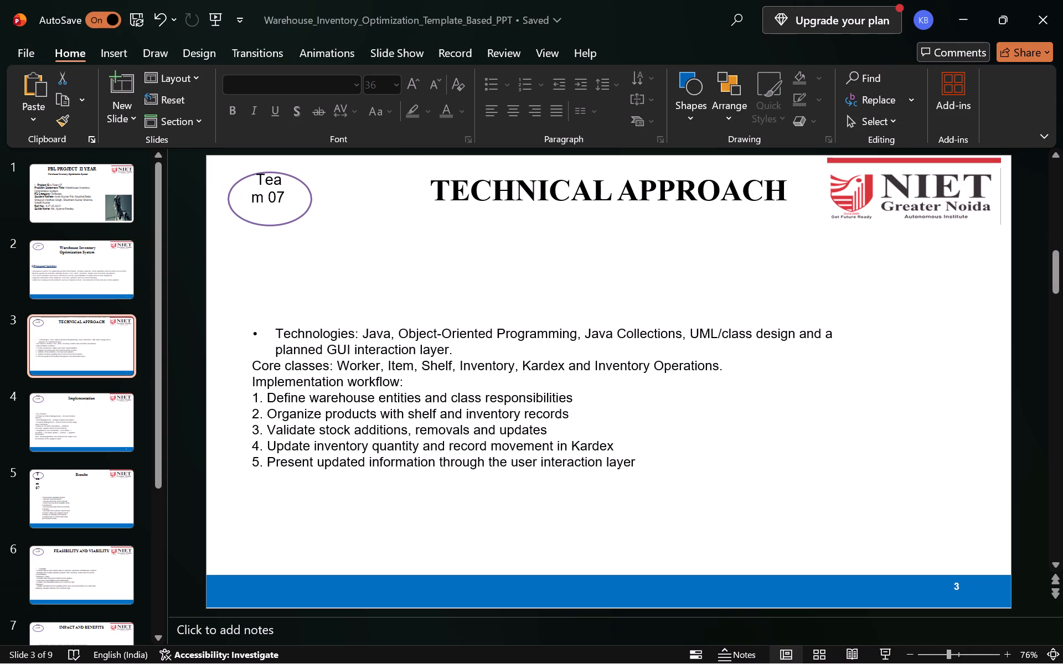
{"action": "left_click", "coordinate": [264, 183]}
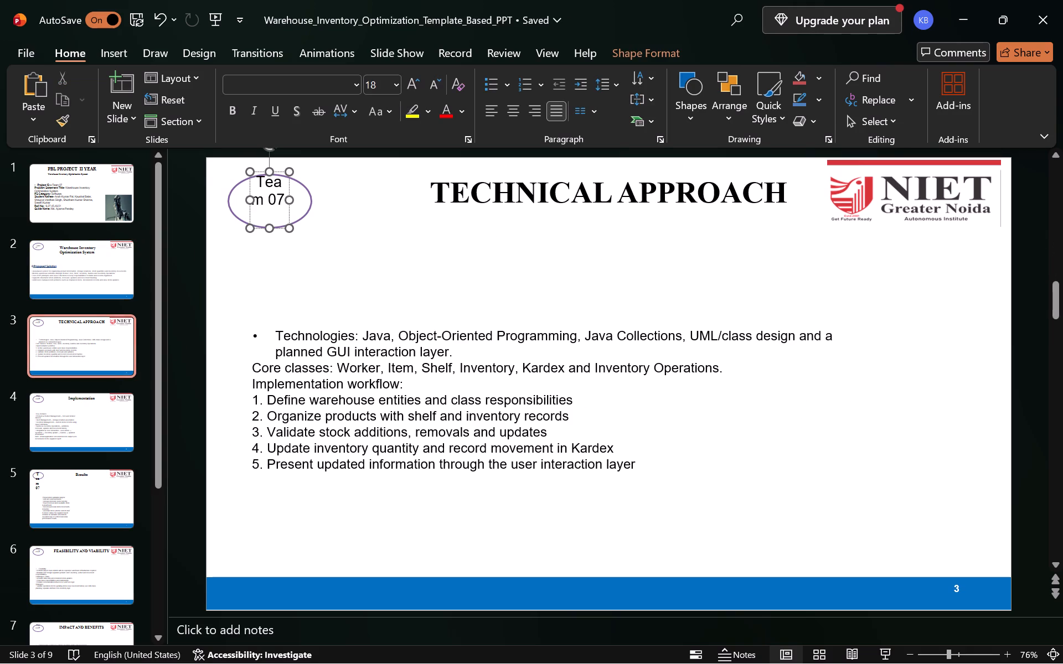
{"action": "left_click", "coordinate": [91, 261]}
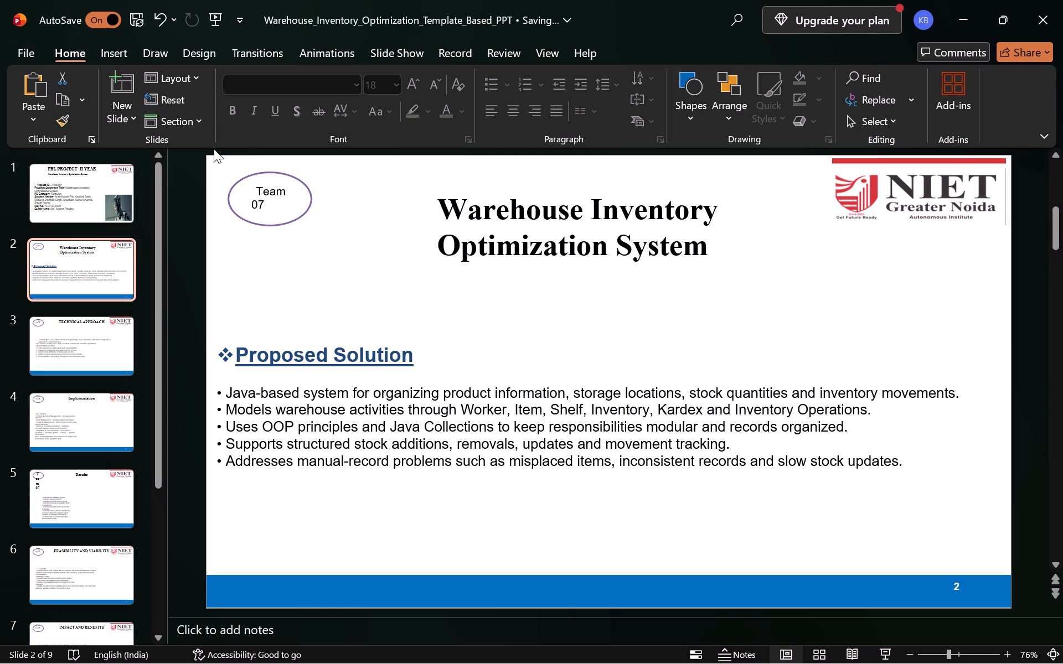
{"action": "left_click", "coordinate": [263, 191]}
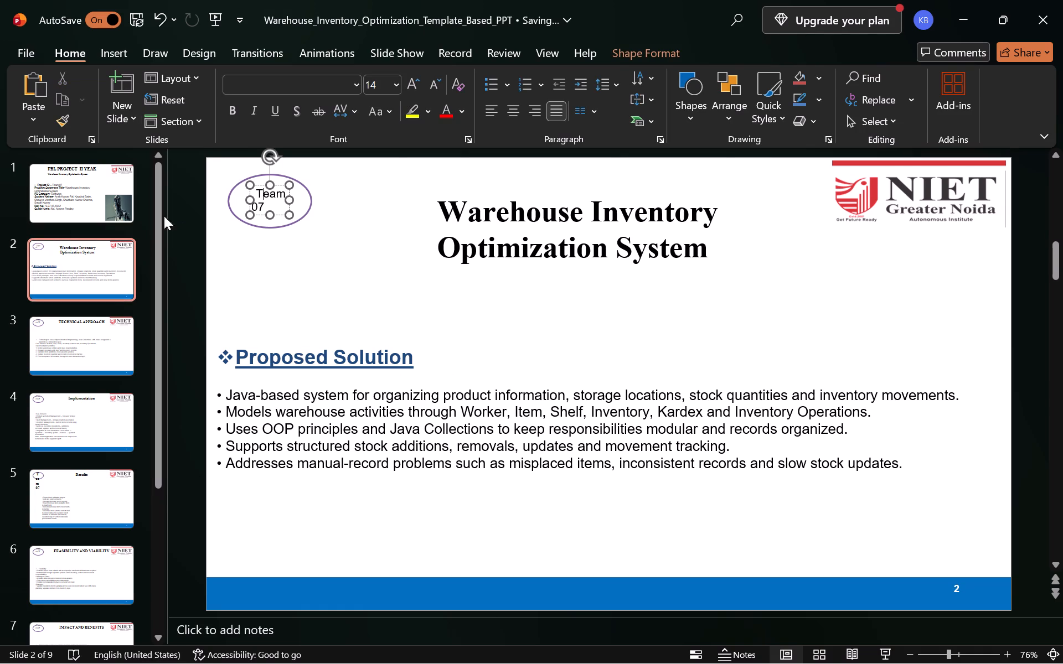
{"action": "left_click_drag", "start_coordinate": [80, 328], "coordinate": [226, 220]}
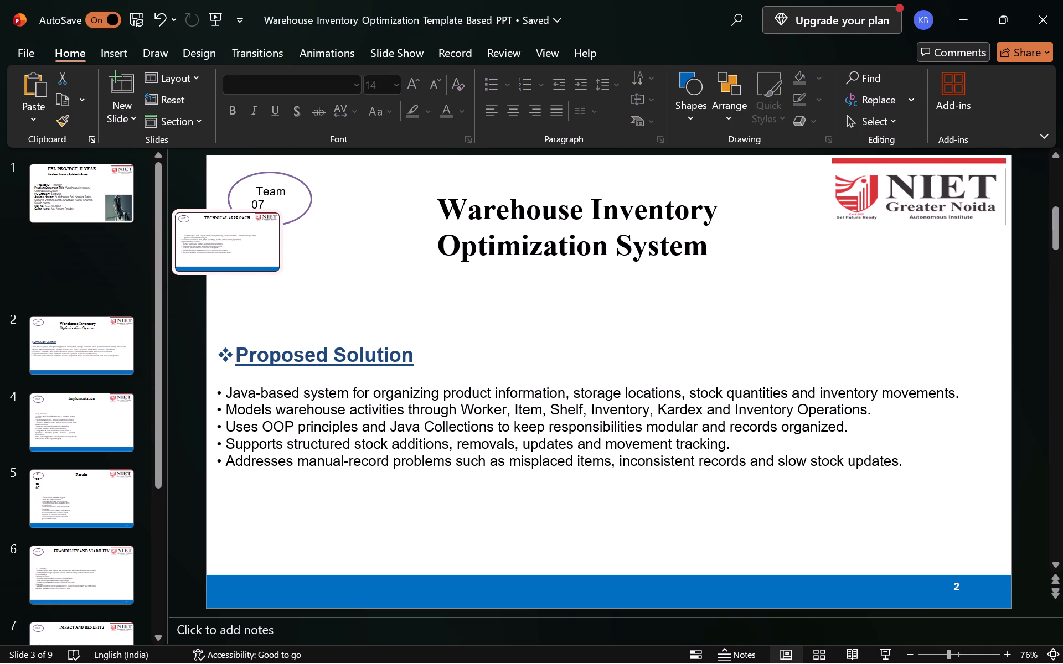
{"action": "left_click_drag", "start_coordinate": [226, 220], "coordinate": [75, 352]}
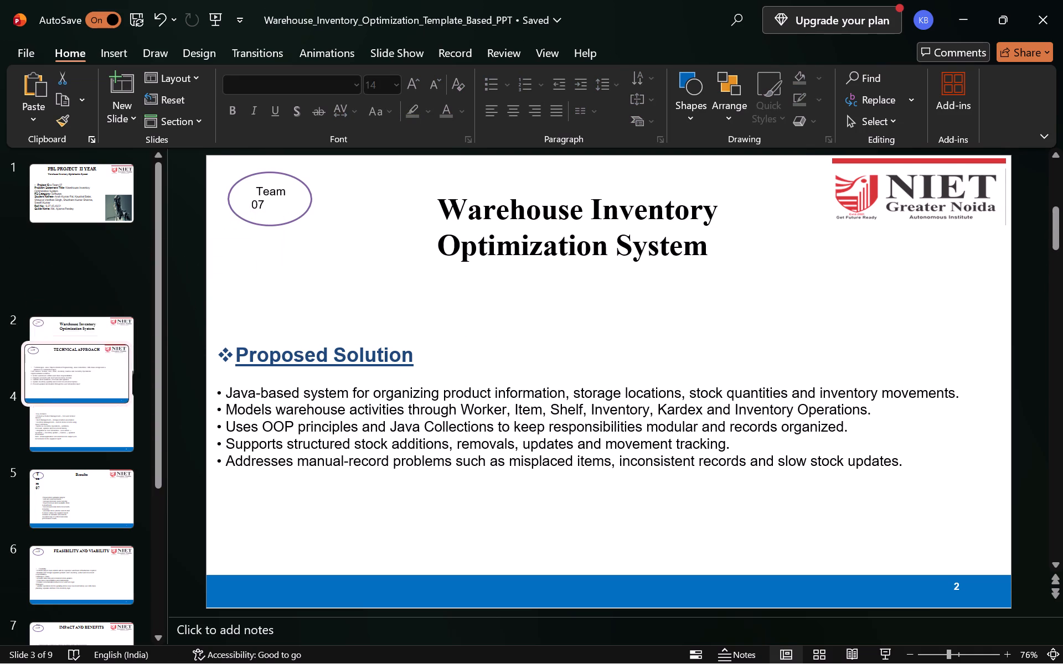
{"action": "left_click_drag", "start_coordinate": [75, 352], "coordinate": [77, 343]}
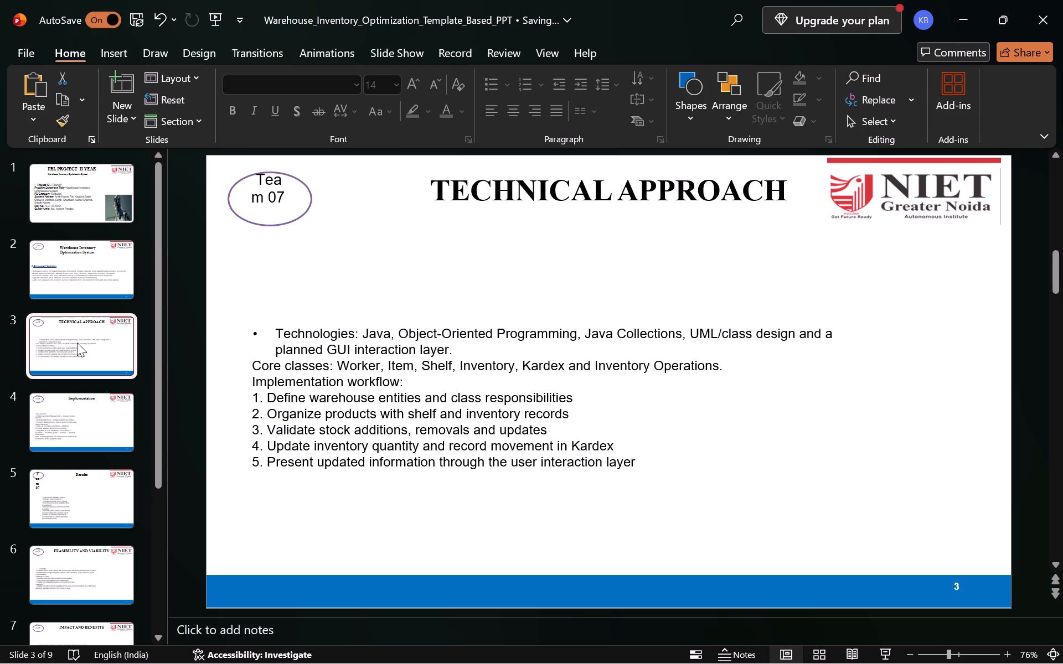
{"action": "left_click", "coordinate": [267, 187]}
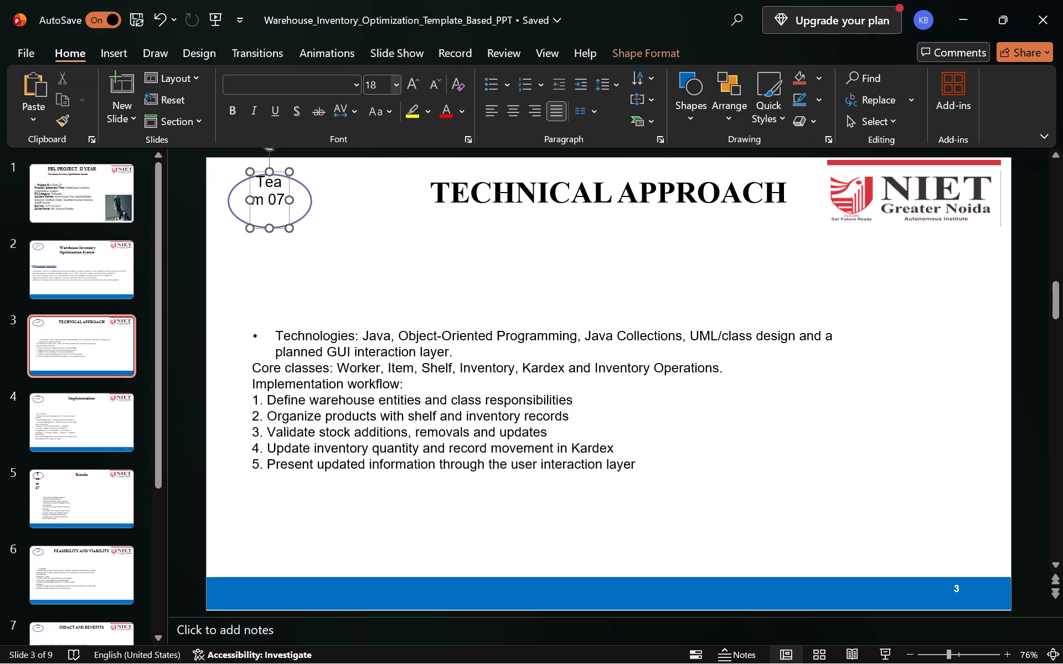
{"action": "left_click", "coordinate": [383, 87]}
{"action": "key", "text": "BackSpace"}
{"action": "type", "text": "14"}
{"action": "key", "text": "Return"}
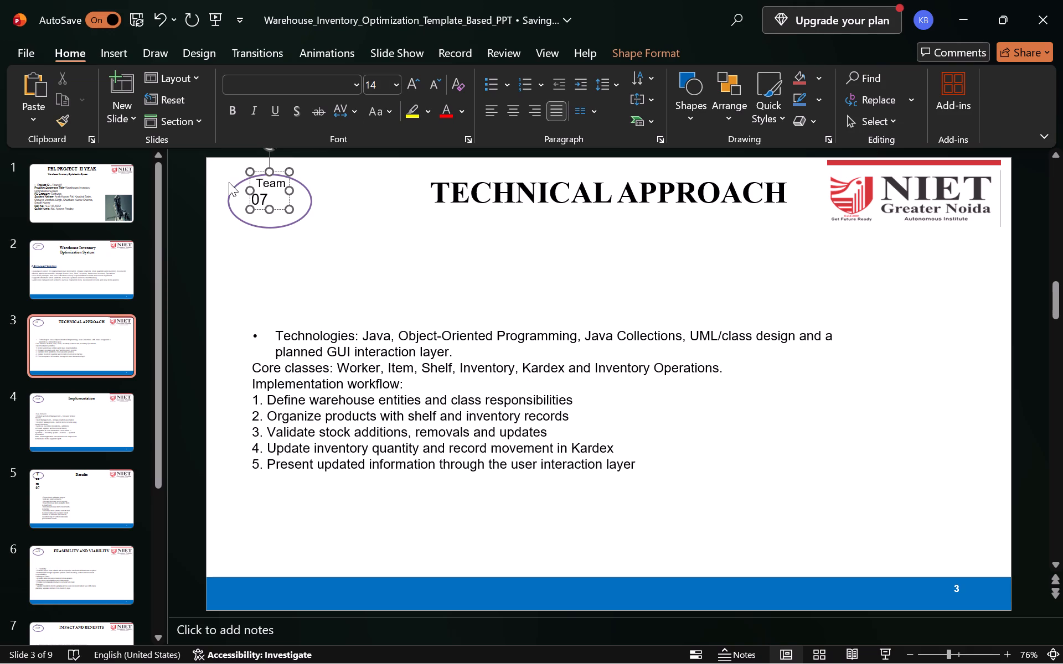
Move slide 3's "Team 07" text box down and slightly right so it sits inside its ellipse.
{"action": "left_click_drag", "start_coordinate": [245, 182], "coordinate": [260, 187]}
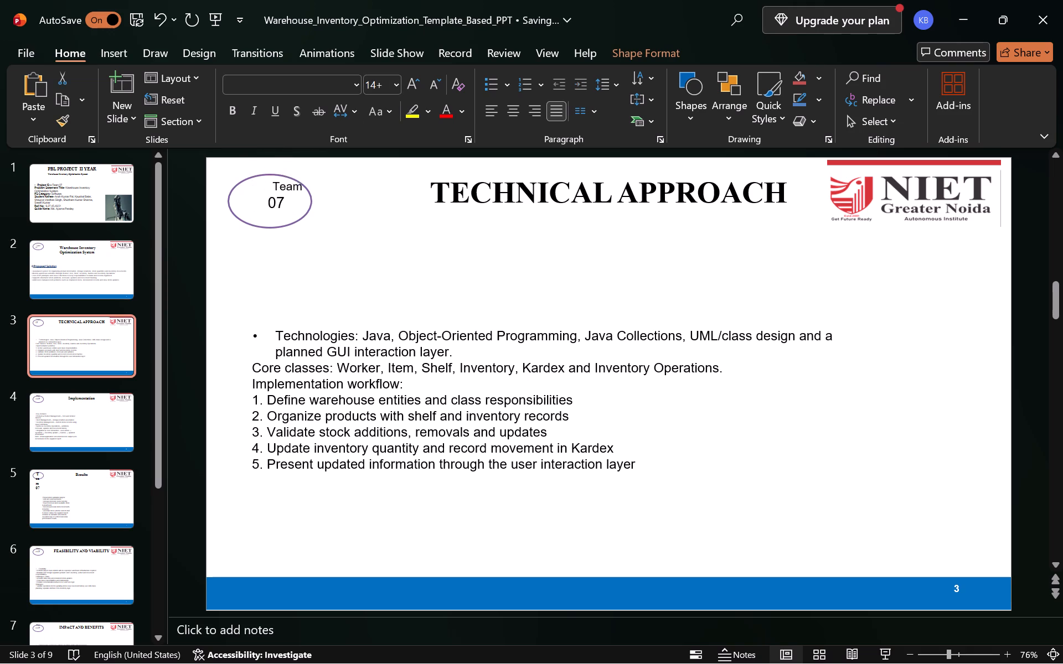
{"action": "left_click_drag", "start_coordinate": [260, 187], "coordinate": [248, 190]}
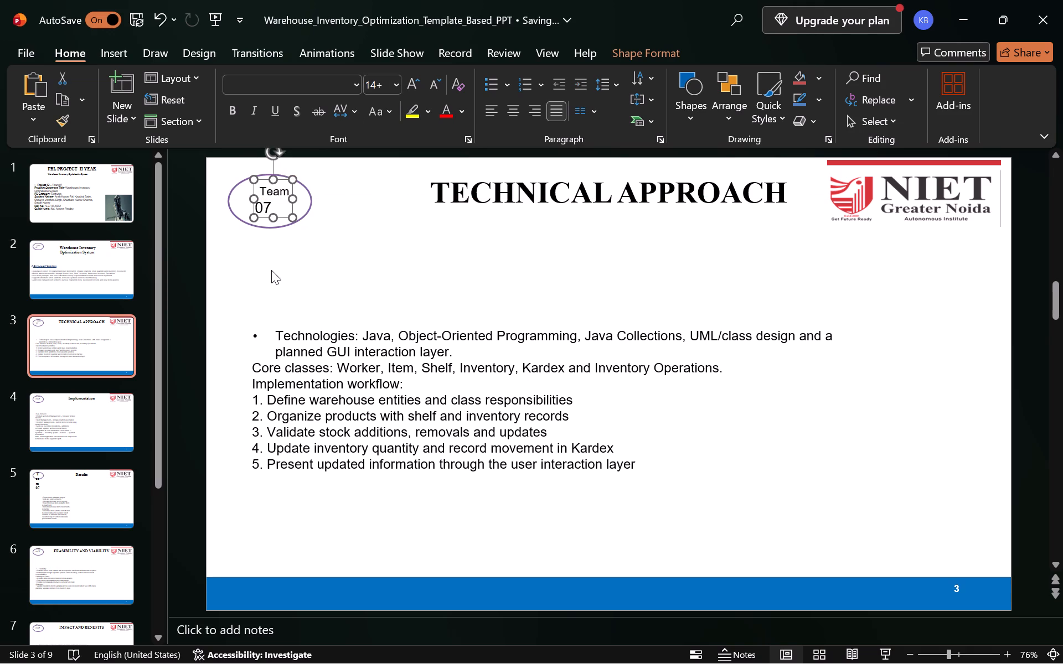
{"action": "left_click", "coordinate": [271, 270]}
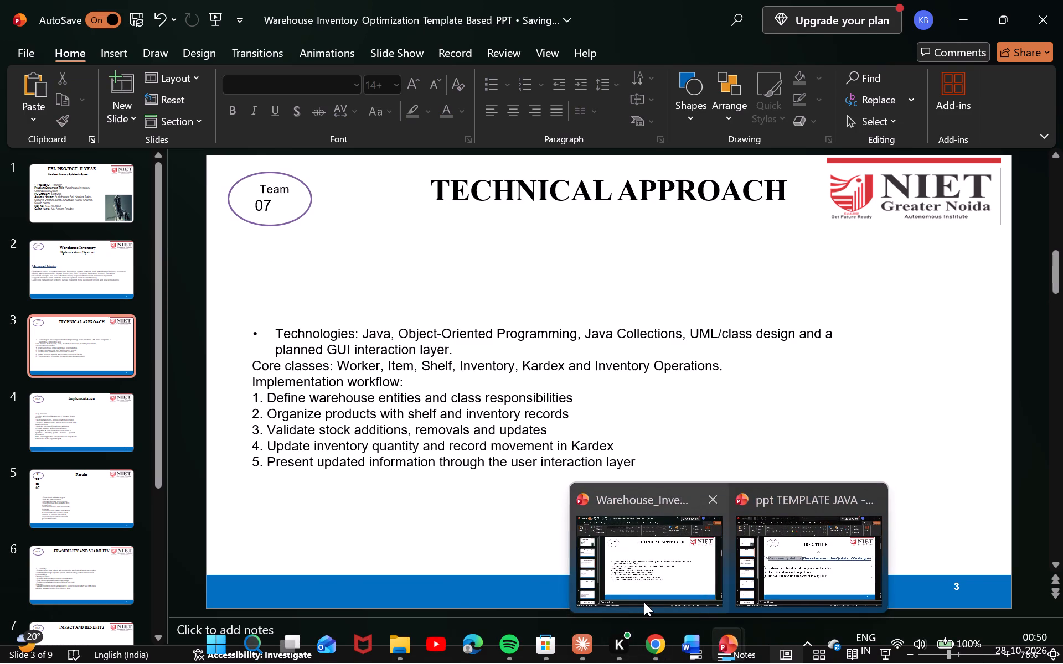
Check slide 3 of the Java template and remove the bullet before "Technologies:" on the Warehouse deck's slide 3.
{"action": "left_click", "coordinate": [770, 567]}
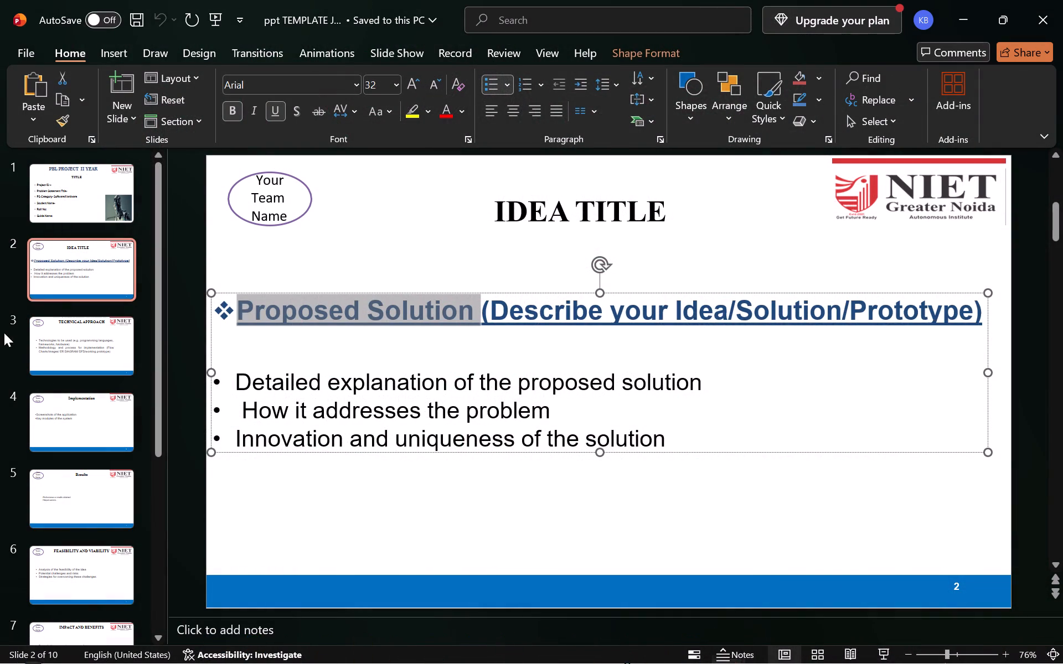
{"action": "left_click", "coordinate": [60, 344]}
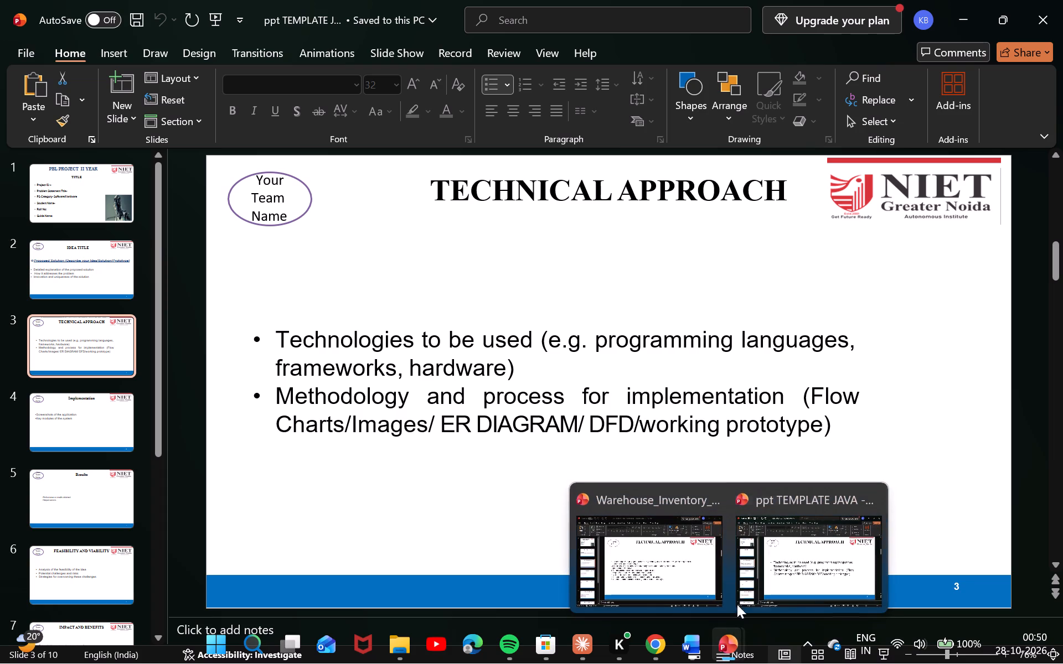
{"action": "left_click", "coordinate": [693, 554]}
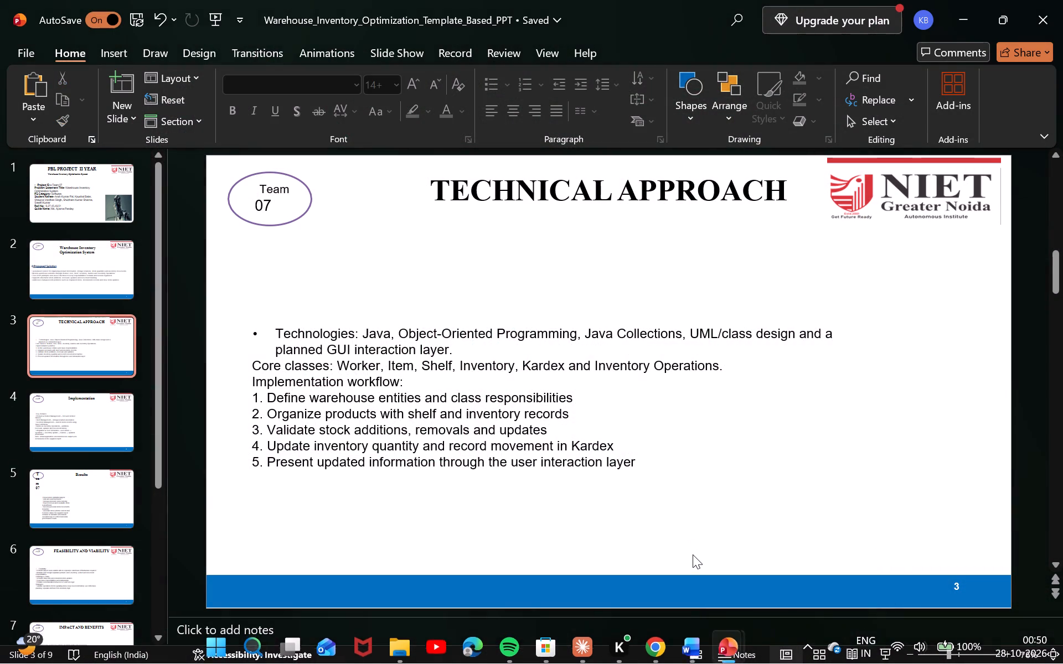
{"action": "left_click", "coordinate": [276, 334]}
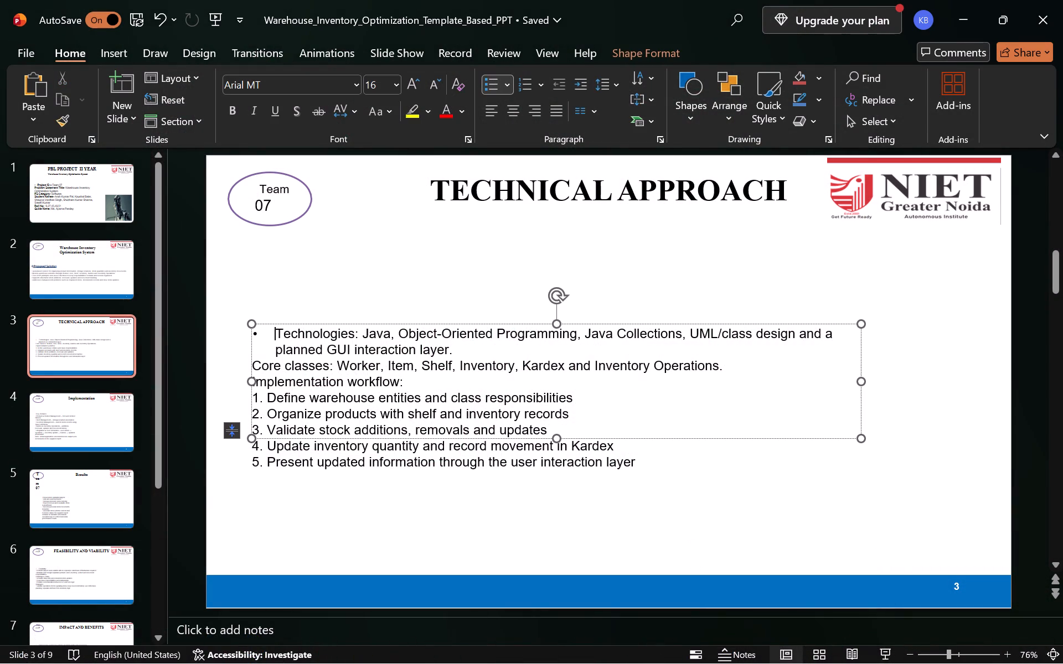
{"action": "key", "text": "BackSpace"}
{"action": "left_click", "coordinate": [328, 249]}
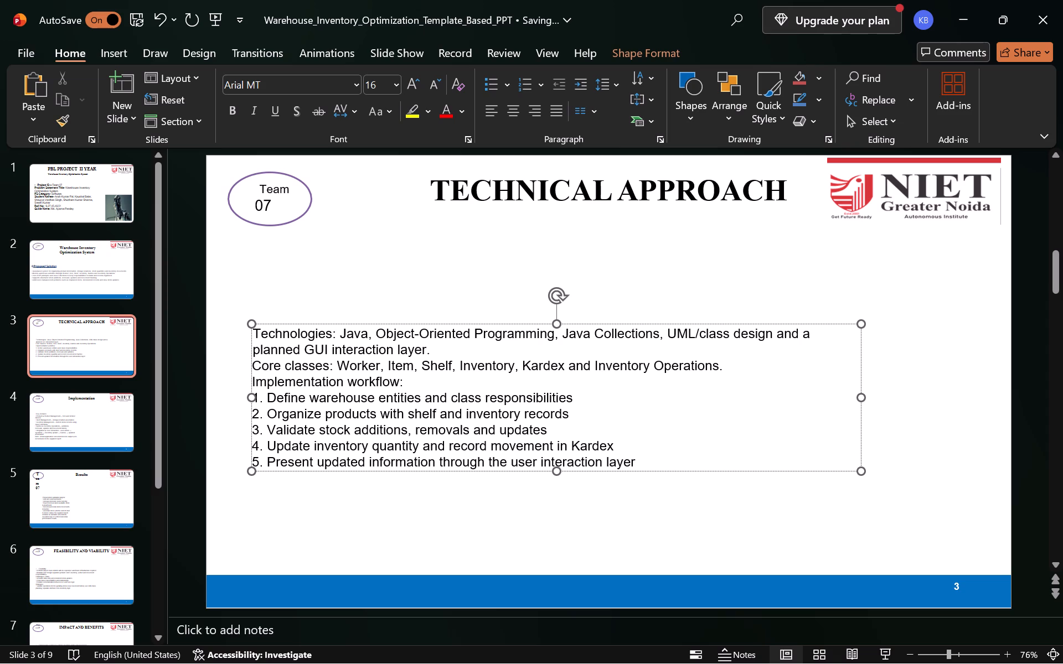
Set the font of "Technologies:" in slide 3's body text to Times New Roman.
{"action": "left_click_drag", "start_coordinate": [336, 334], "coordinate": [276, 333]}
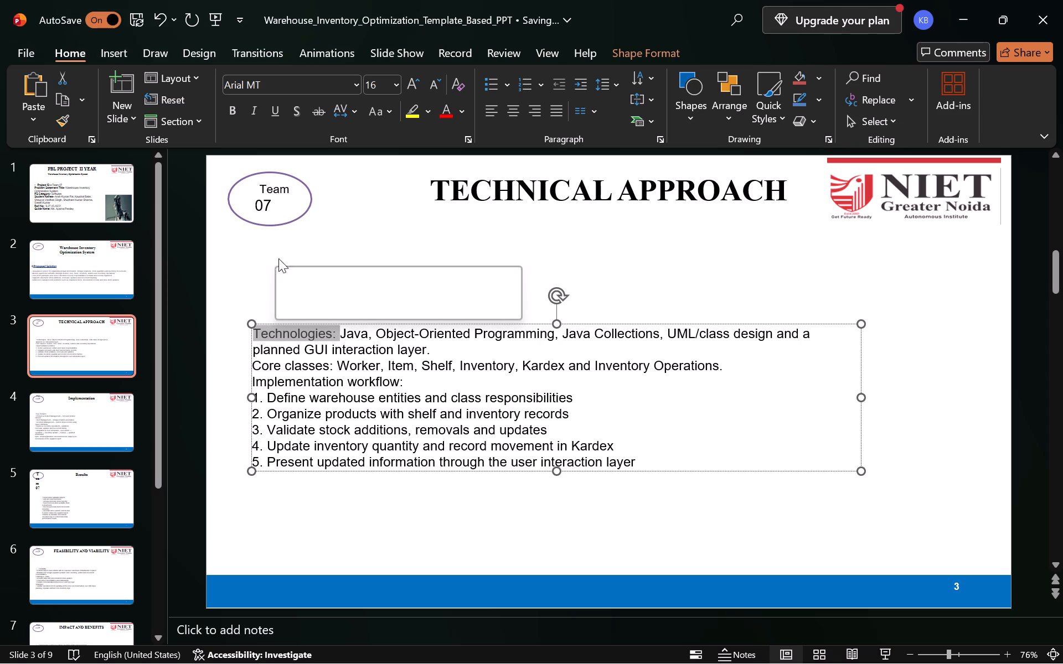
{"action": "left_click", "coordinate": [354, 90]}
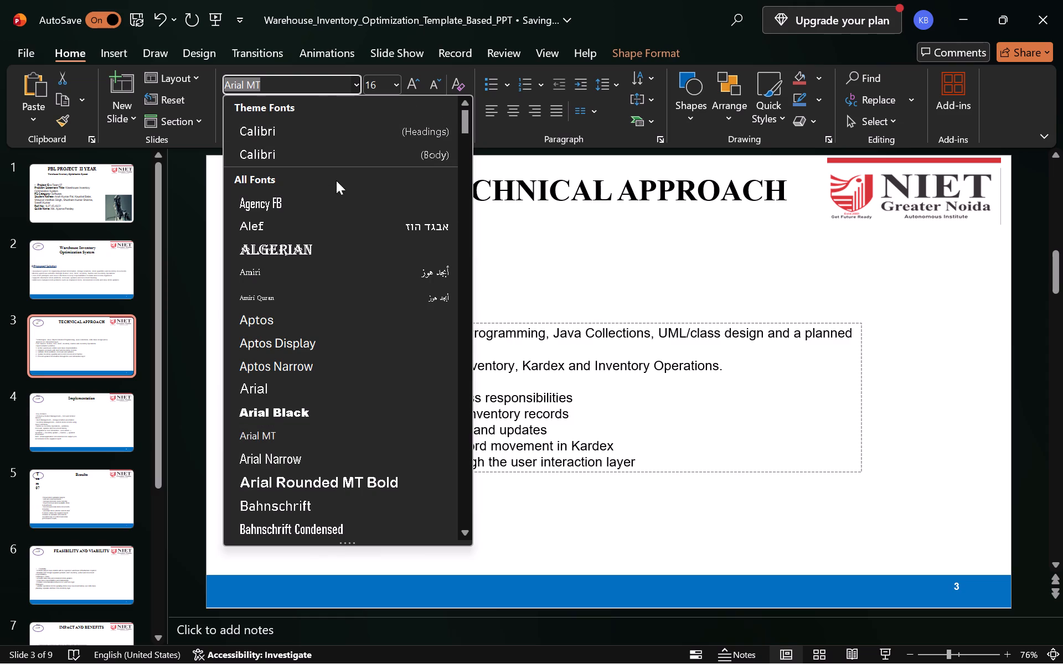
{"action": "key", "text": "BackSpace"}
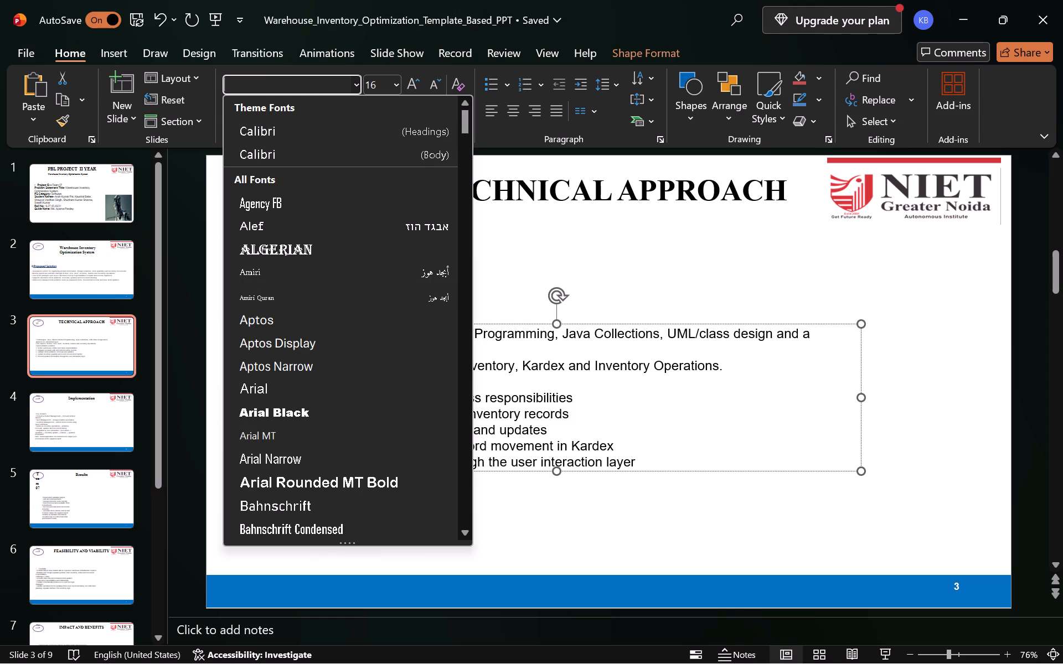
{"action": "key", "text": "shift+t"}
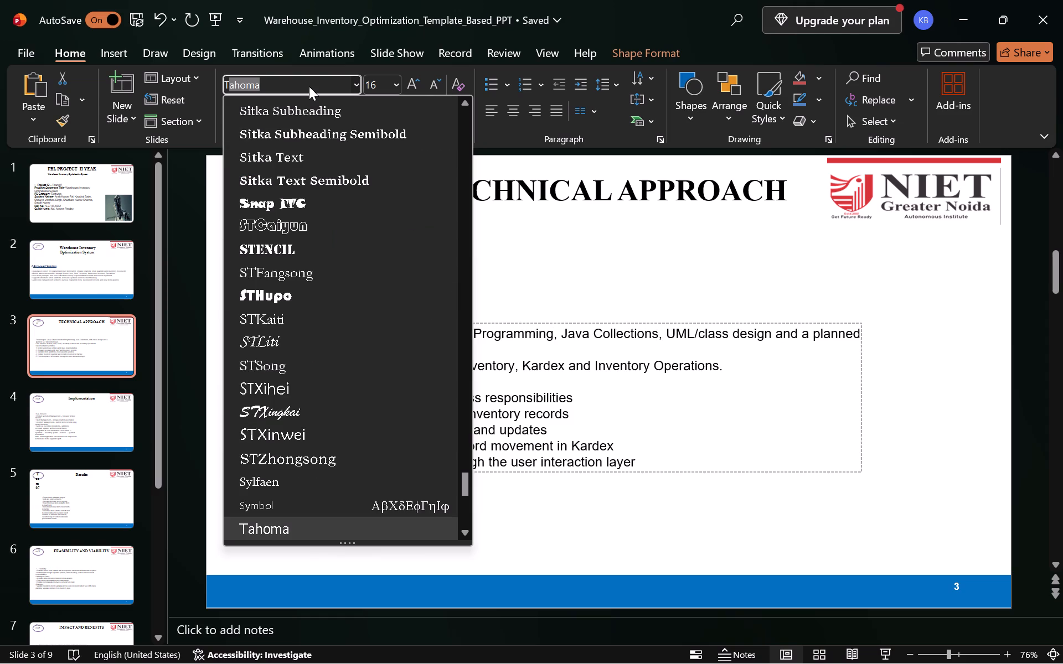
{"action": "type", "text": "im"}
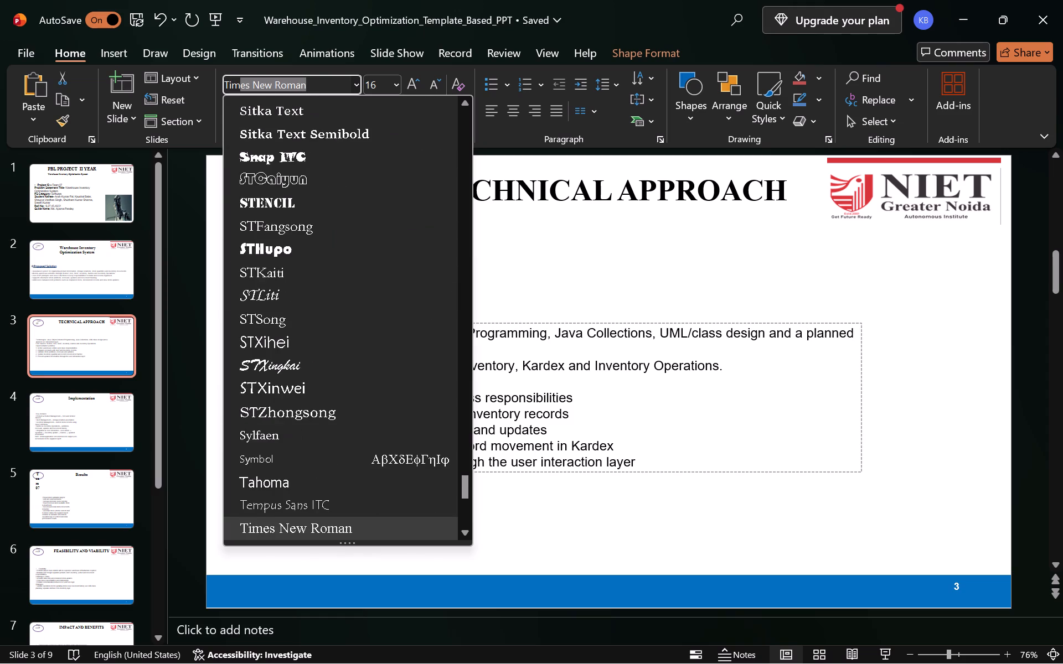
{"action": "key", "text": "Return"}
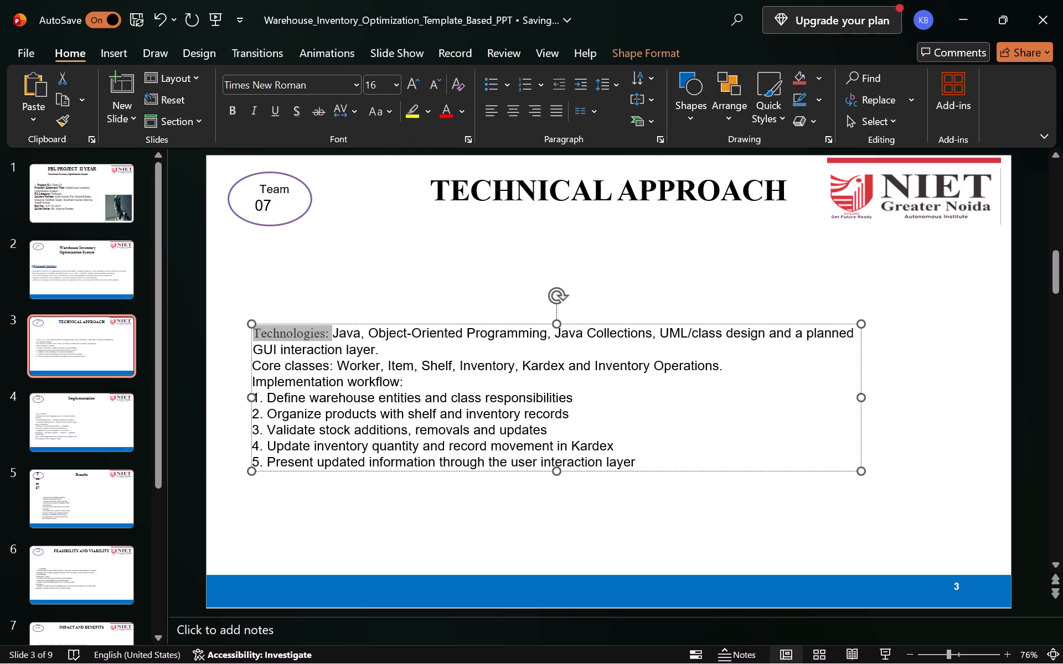
Set the font of all of slide 3's body text to Times New Roman.
{"action": "left_click_drag", "start_coordinate": [630, 460], "coordinate": [246, 336]}
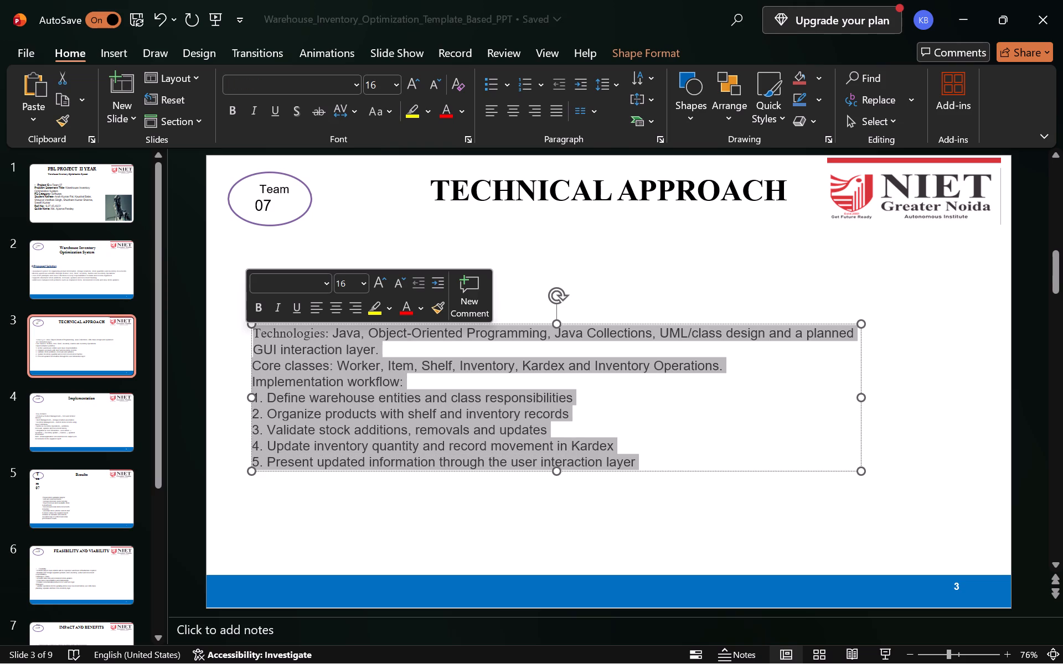
{"action": "left_click", "coordinate": [281, 278]}
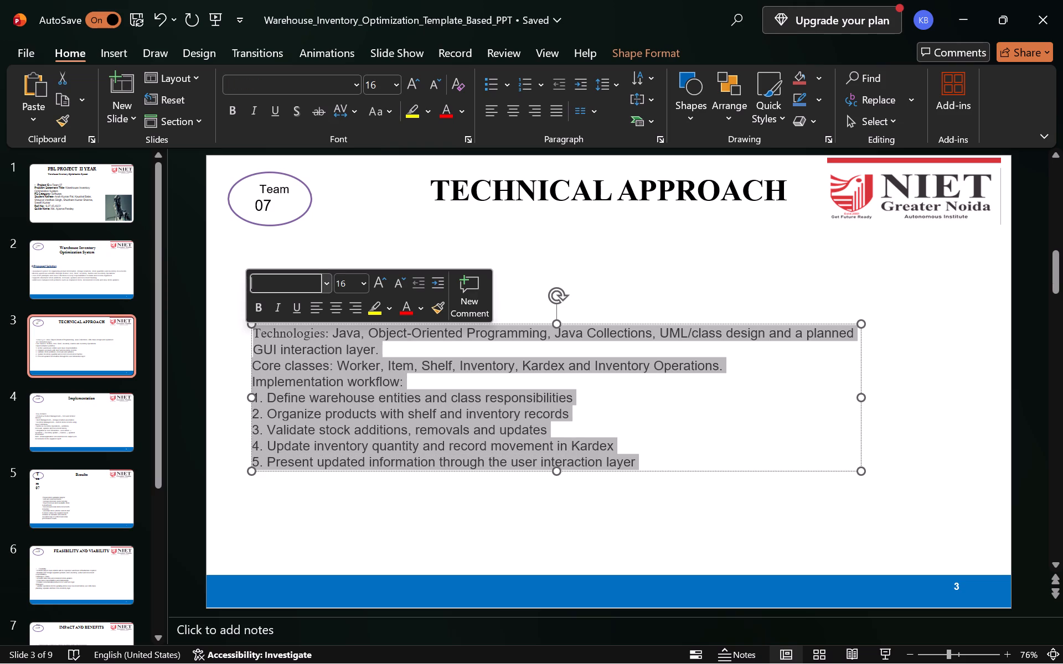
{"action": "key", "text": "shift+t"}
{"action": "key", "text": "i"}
{"action": "key", "text": "Return"}
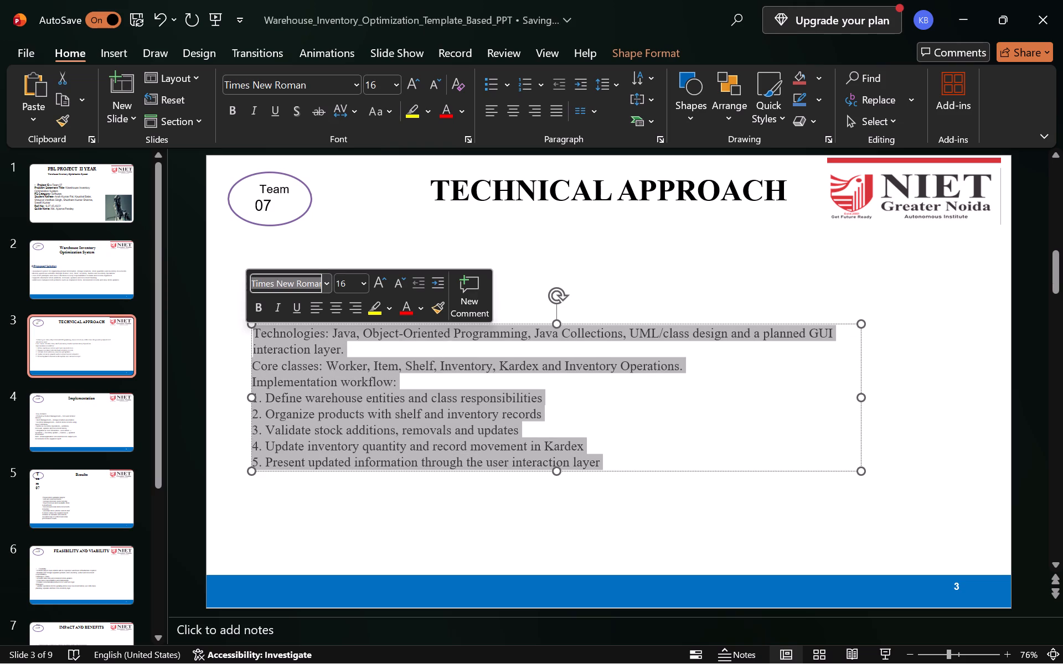
{"action": "left_click", "coordinate": [316, 522]}
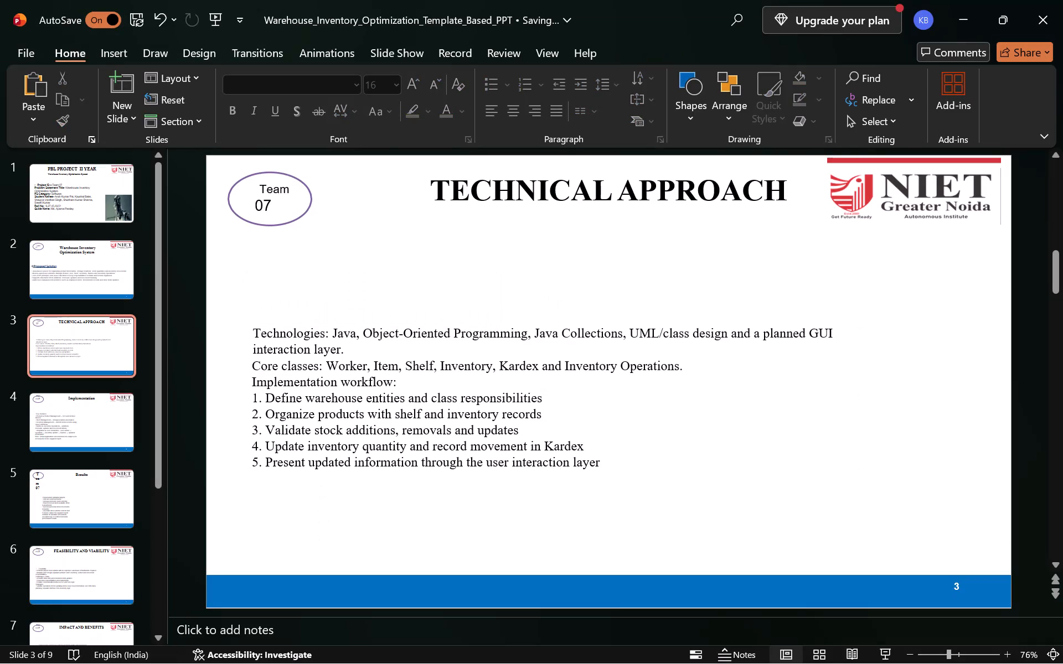
Make the "Technologies:" heading in slide 3's body text bold.
{"action": "left_click_drag", "start_coordinate": [331, 335], "coordinate": [286, 339]}
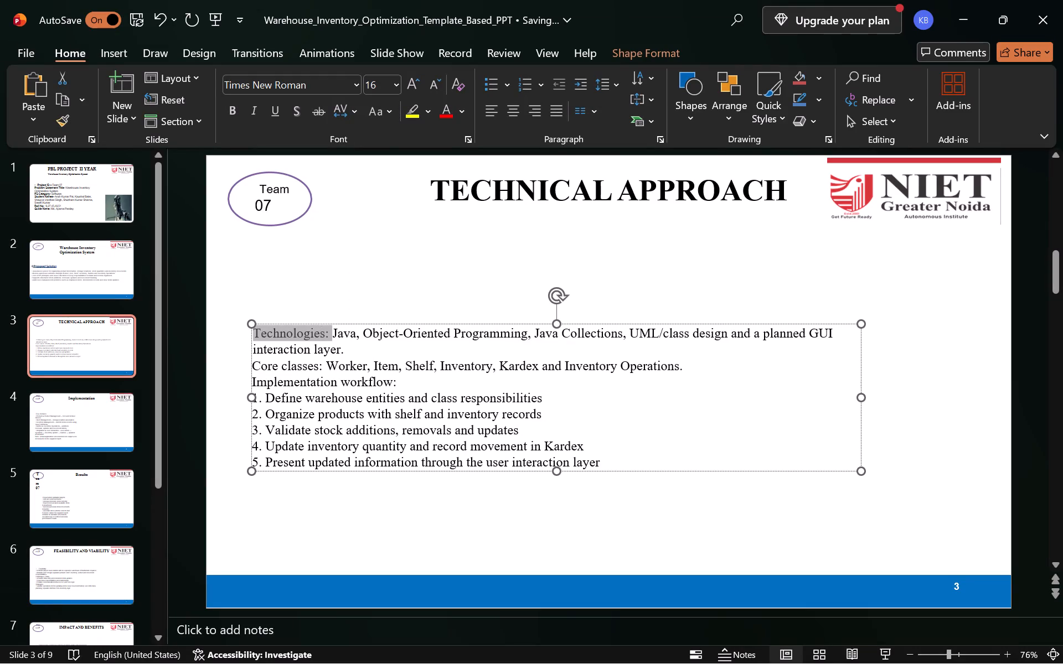
{"action": "left_click_drag", "start_coordinate": [286, 339], "coordinate": [273, 339]}
{"action": "left_click", "coordinate": [292, 310]}
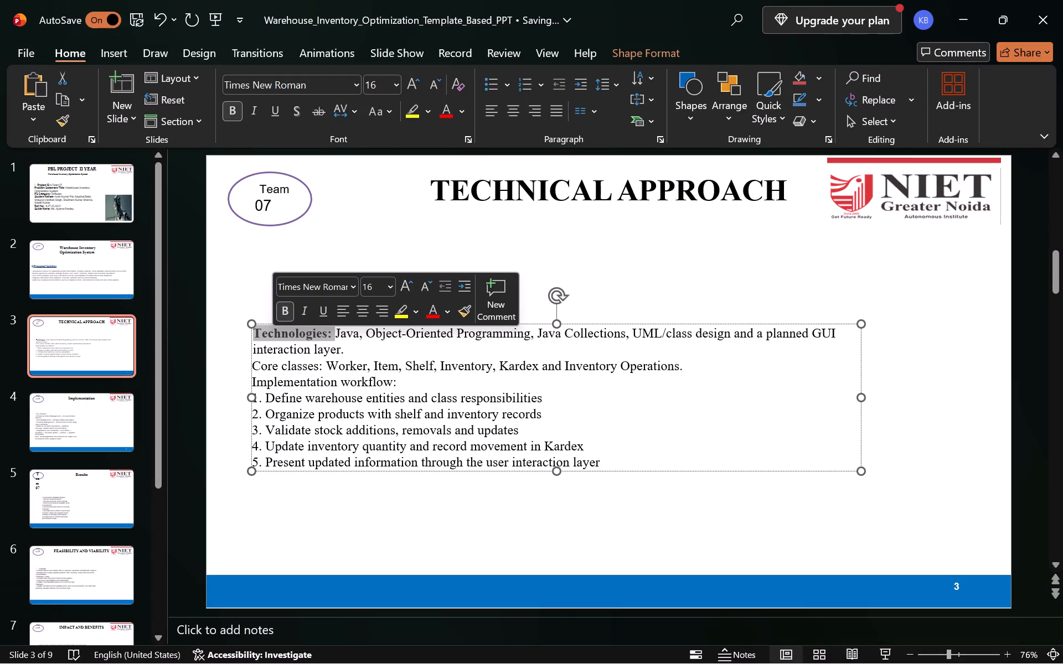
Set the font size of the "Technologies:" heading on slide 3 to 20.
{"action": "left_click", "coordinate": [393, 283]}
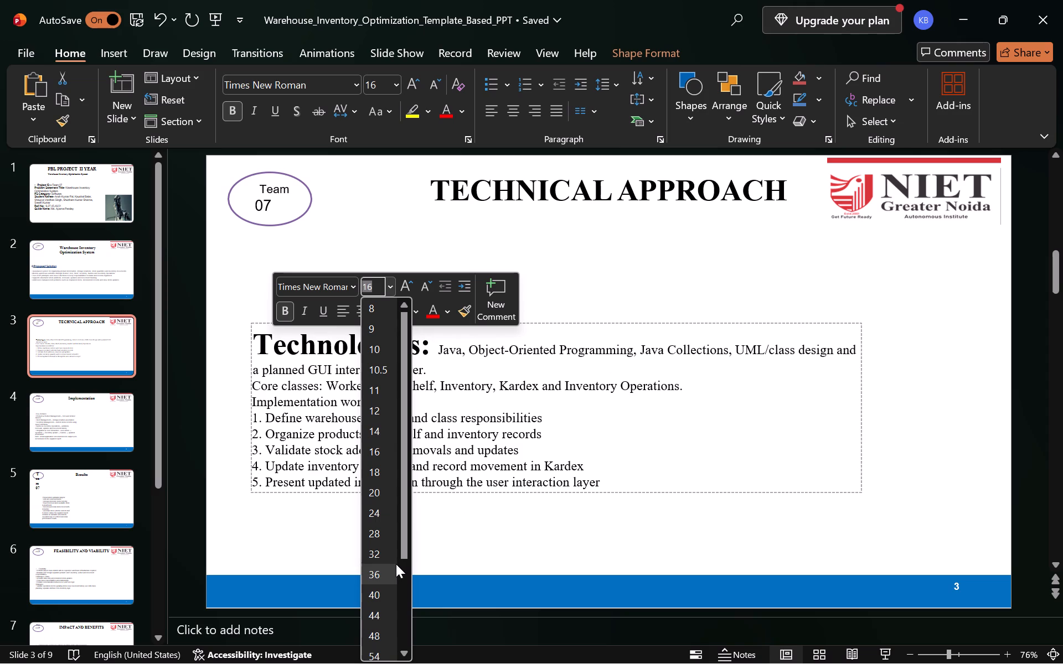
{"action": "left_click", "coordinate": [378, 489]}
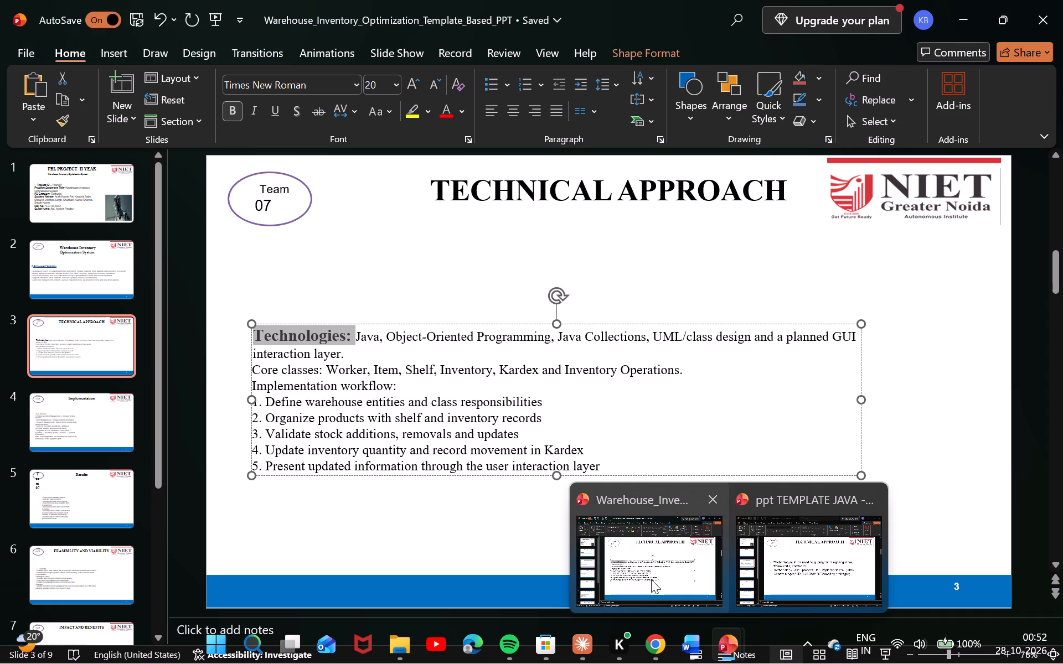
Check the body font size on the Java template's slide 3 and set the Warehouse deck's "Technologies:" heading to 28.
{"action": "left_click", "coordinate": [781, 557]}
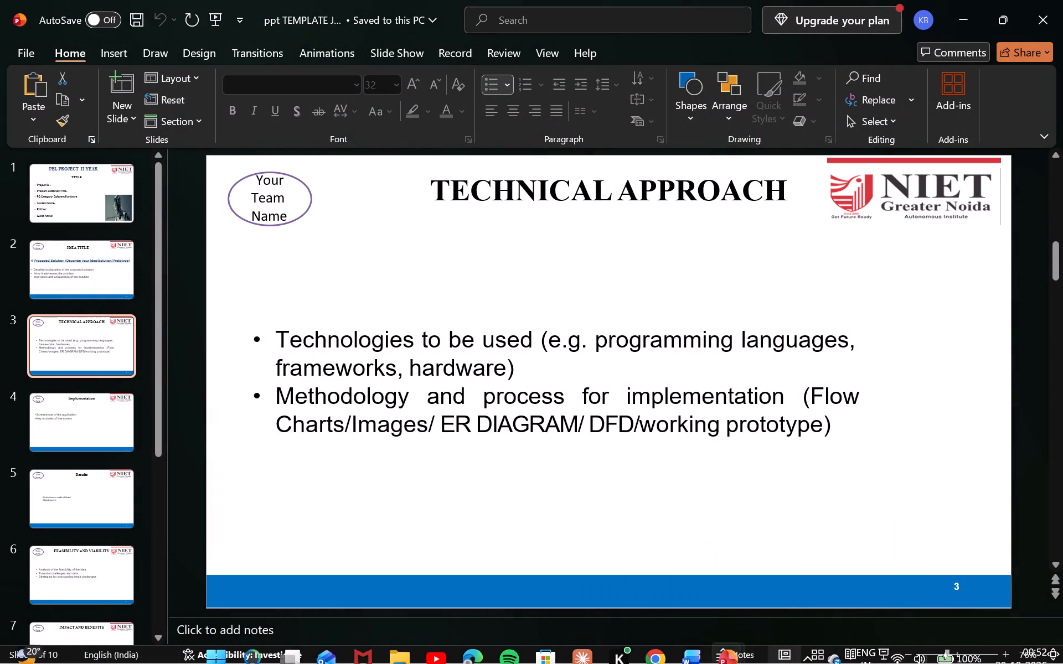
{"action": "left_click", "coordinate": [340, 333]}
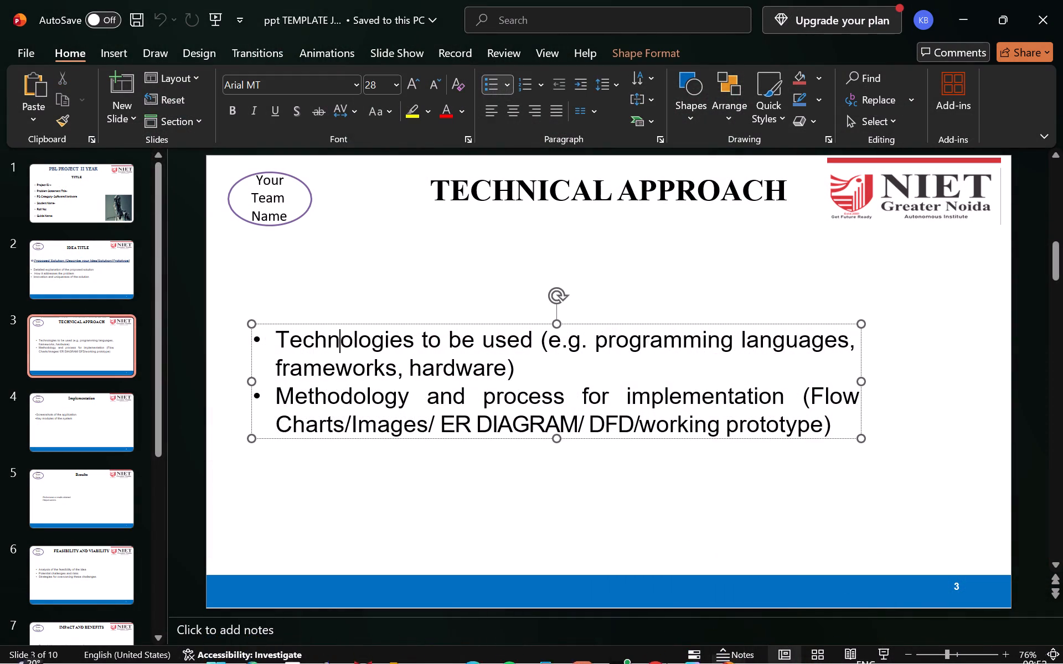
{"action": "left_click", "coordinate": [662, 593]}
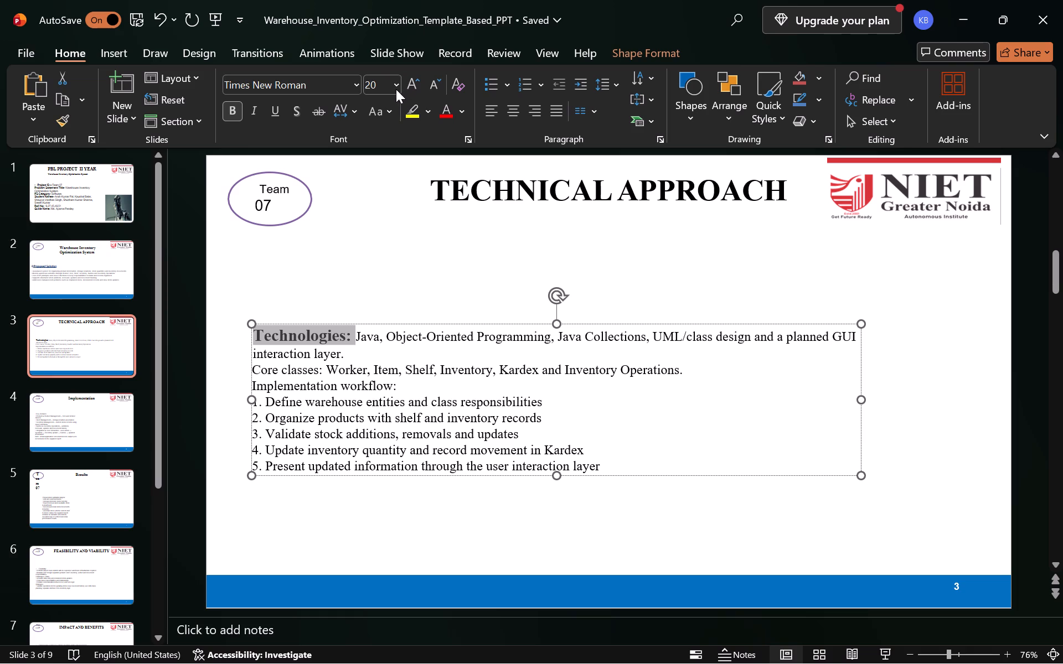
{"action": "left_click_drag", "start_coordinate": [396, 89], "coordinate": [375, 330]}
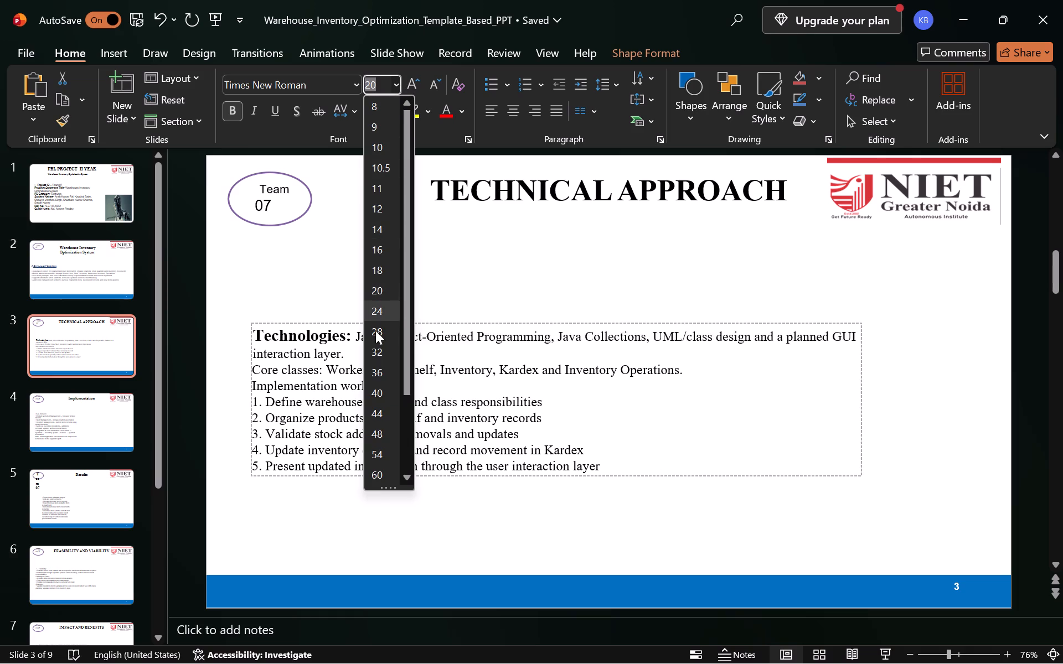
{"action": "left_click_drag", "start_coordinate": [375, 330], "coordinate": [374, 337]}
{"action": "left_click", "coordinate": [374, 337]}
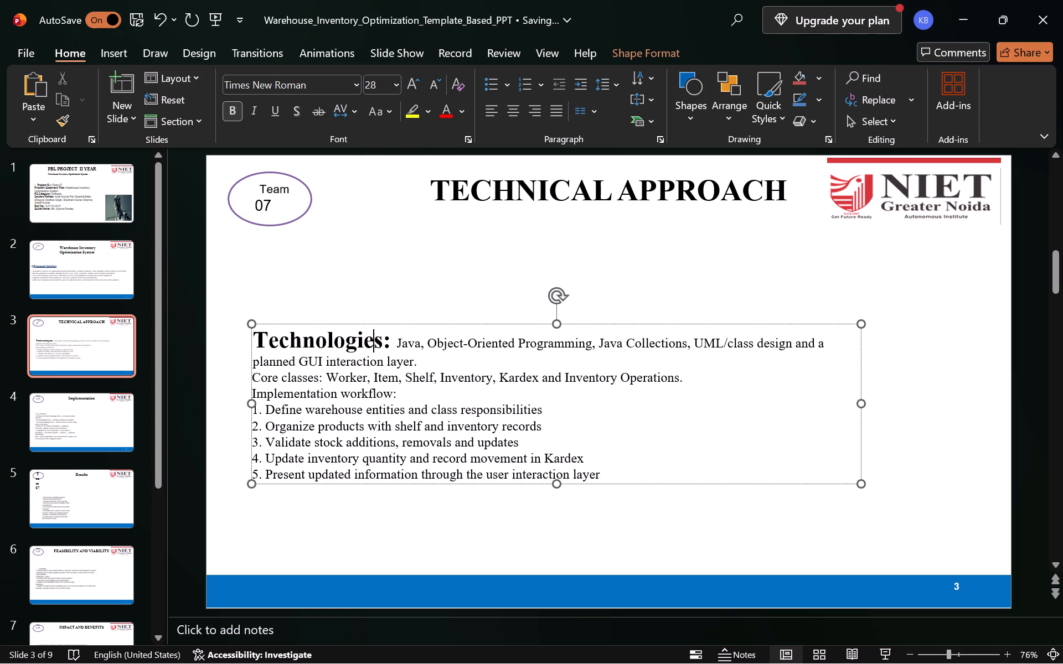
Set the font size of slide 3's remaining body text, from "Java, Object-Oriented Programming" to the end, to 20.
{"action": "left_click_drag", "start_coordinate": [401, 339], "coordinate": [608, 470]}
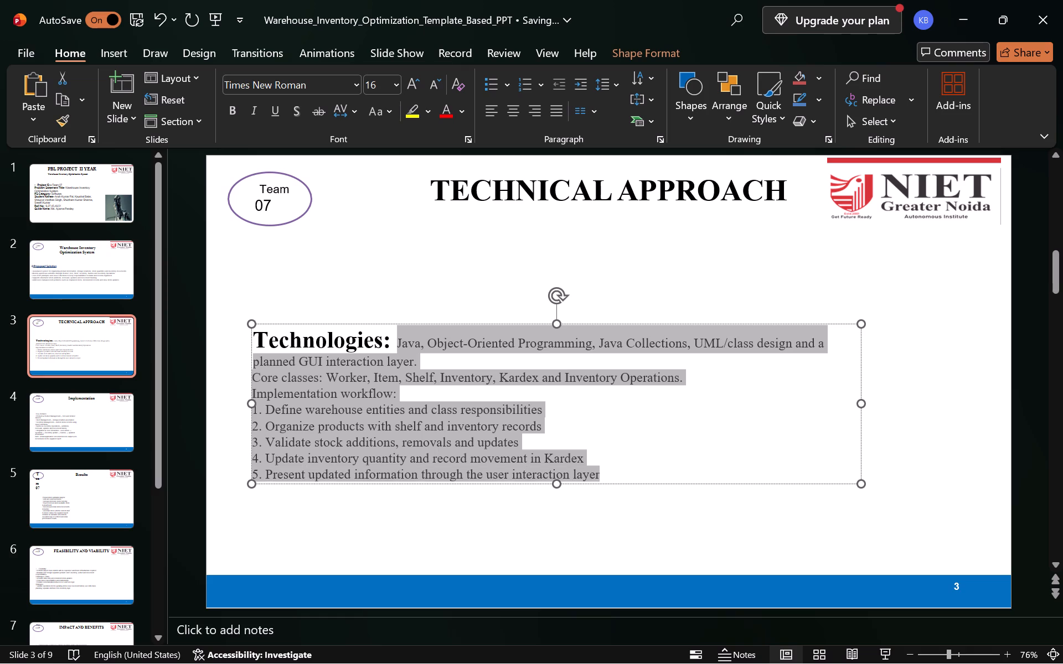
{"action": "left_click_drag", "start_coordinate": [608, 470], "coordinate": [608, 471]}
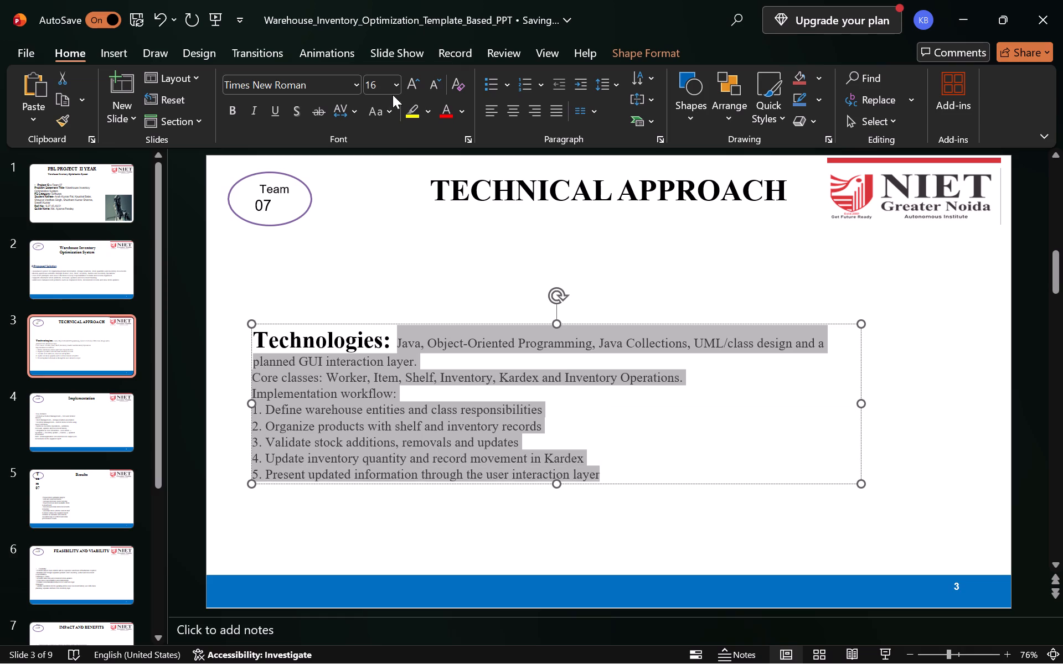
{"action": "left_click", "coordinate": [396, 91]}
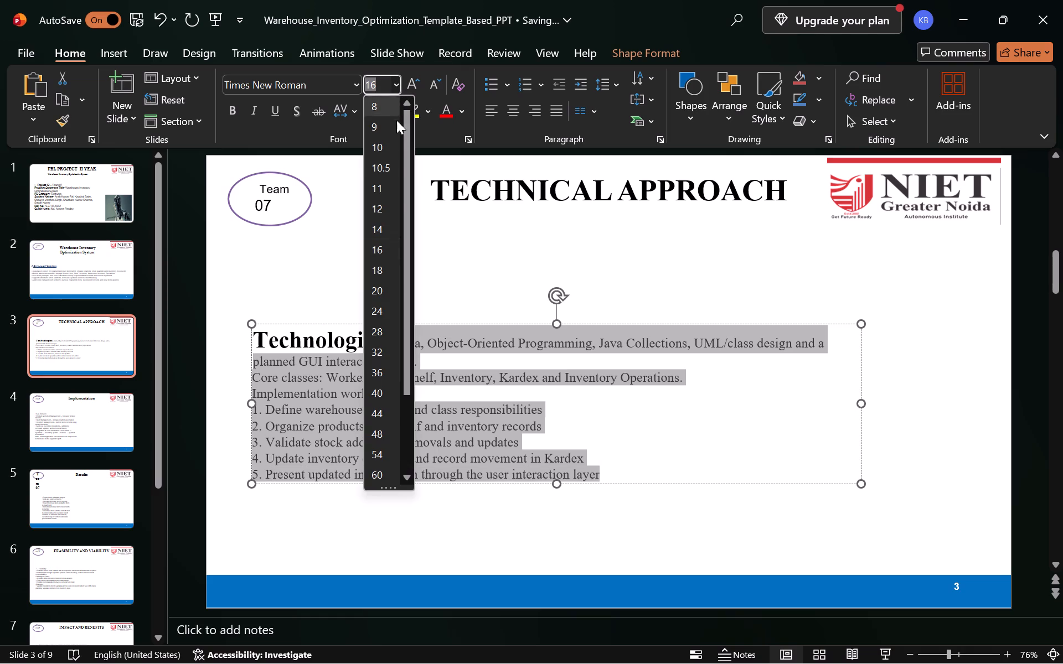
{"action": "left_click", "coordinate": [391, 282]}
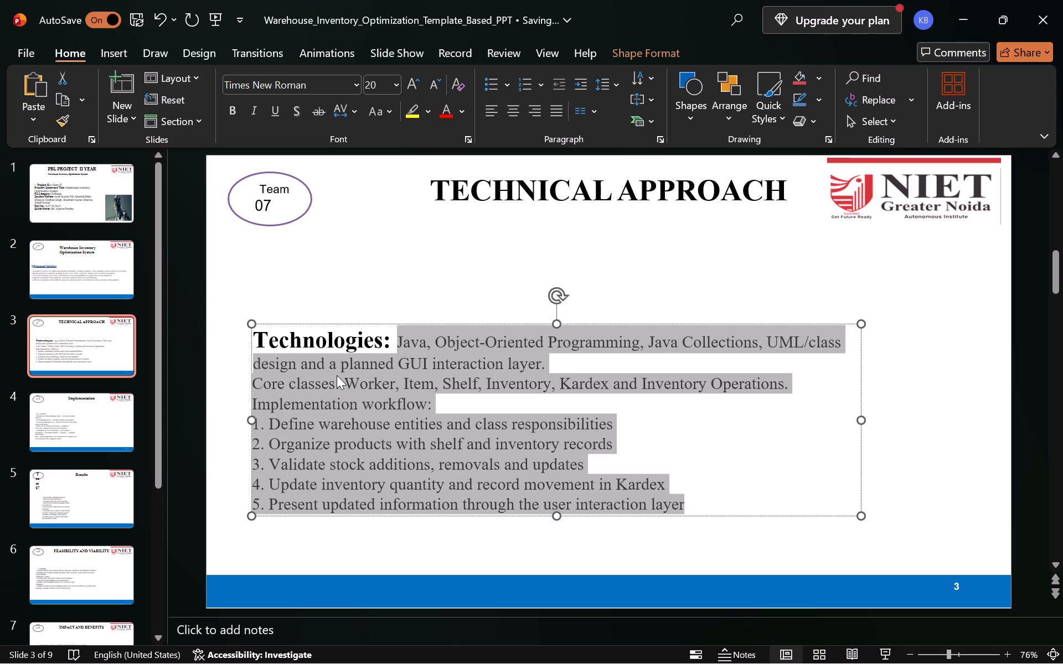
Make the "Core classes:" heading in slide 3's body text bold.
{"action": "left_click", "coordinate": [337, 375]}
{"action": "left_click_drag", "start_coordinate": [338, 381], "coordinate": [267, 385]}
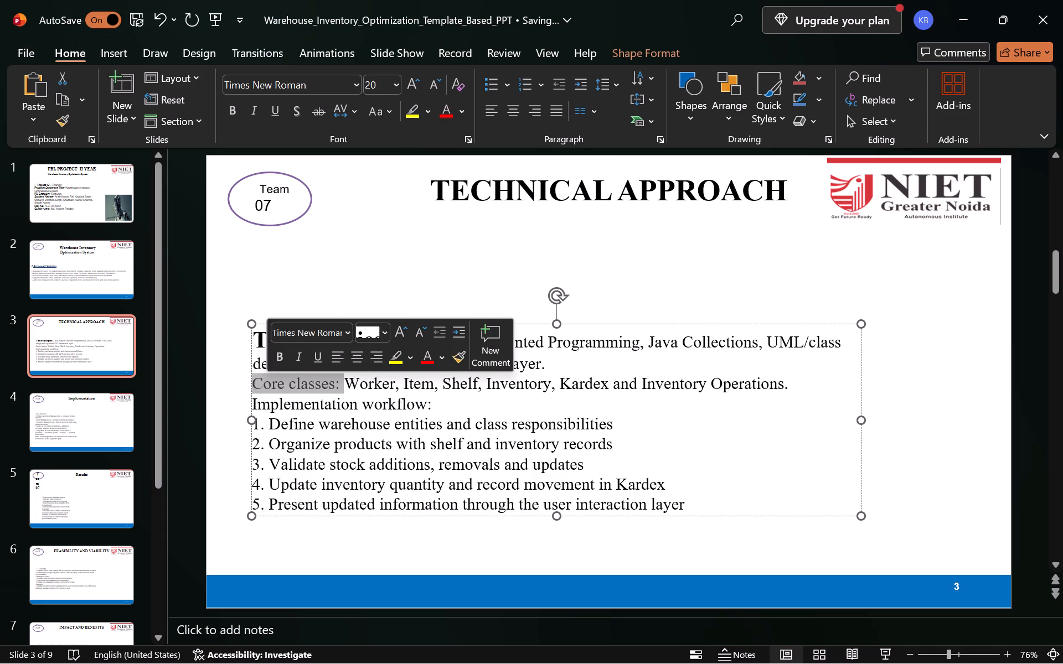
{"action": "key", "text": "ctrl+b"}
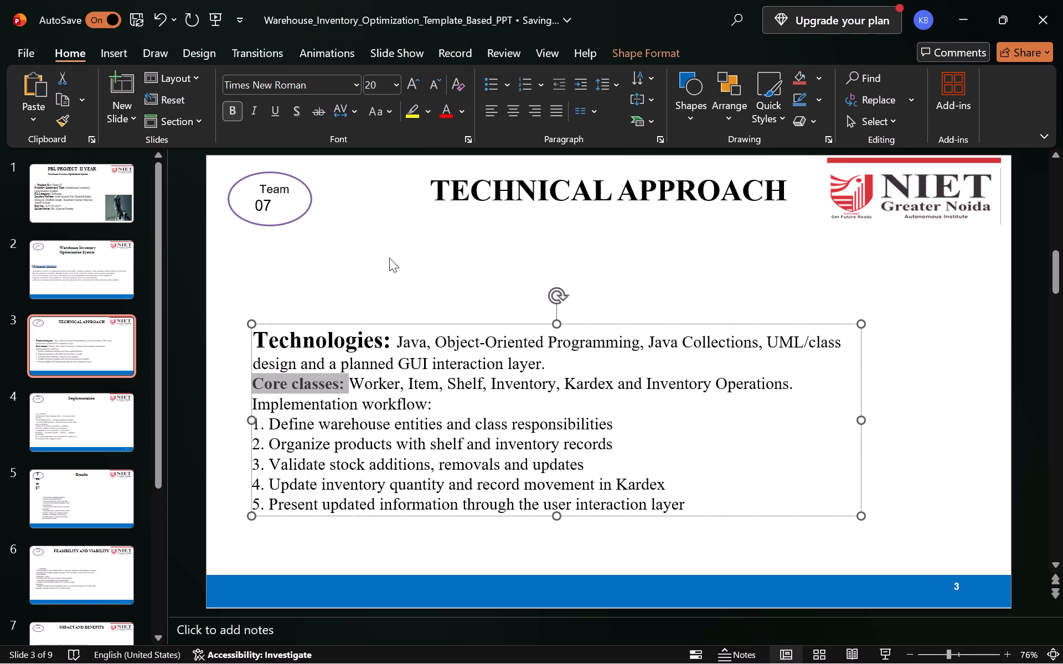
{"action": "left_click", "coordinate": [385, 258]}
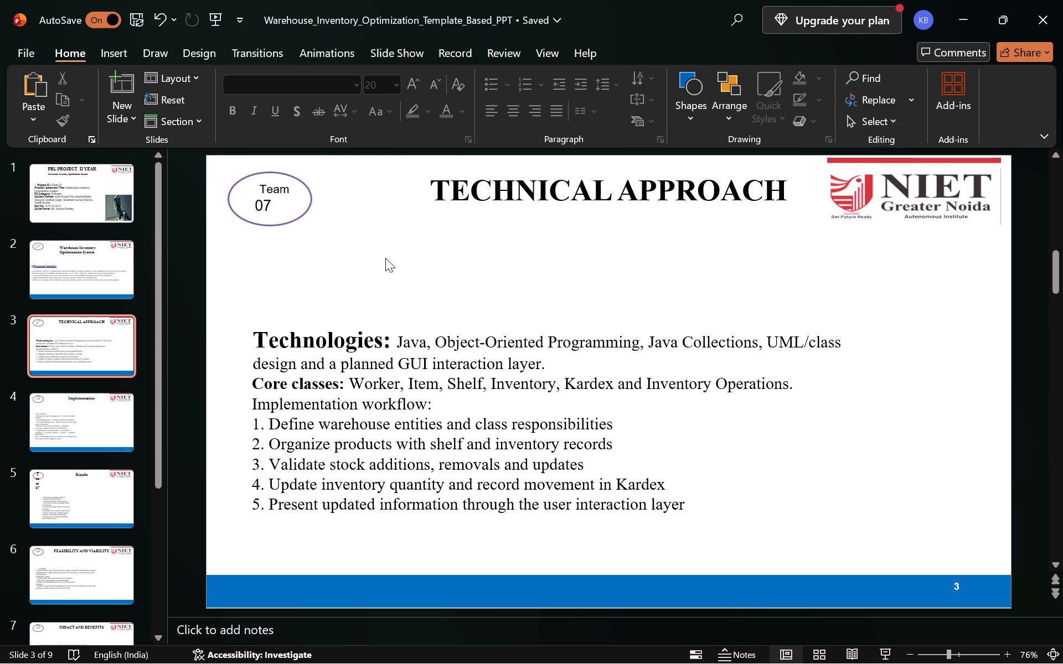
On slide 4, set the font size of the "Team 07" label in the oval to 14.
{"action": "left_click", "coordinate": [78, 428]}
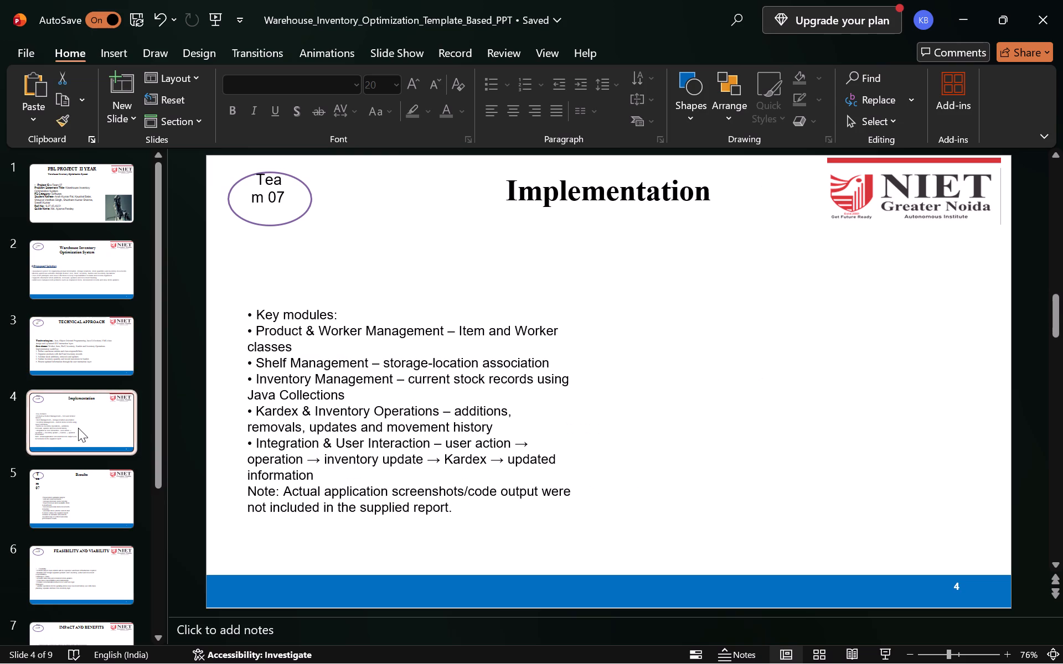
{"action": "left_click", "coordinate": [283, 177]}
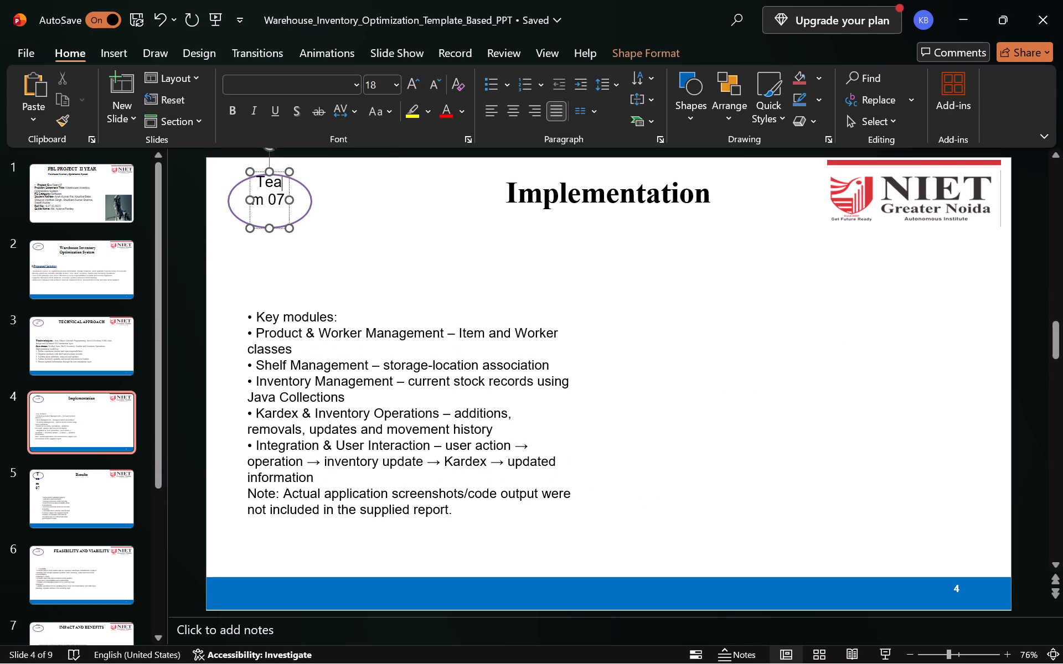
{"action": "left_click_drag", "start_coordinate": [396, 81], "coordinate": [389, 194]}
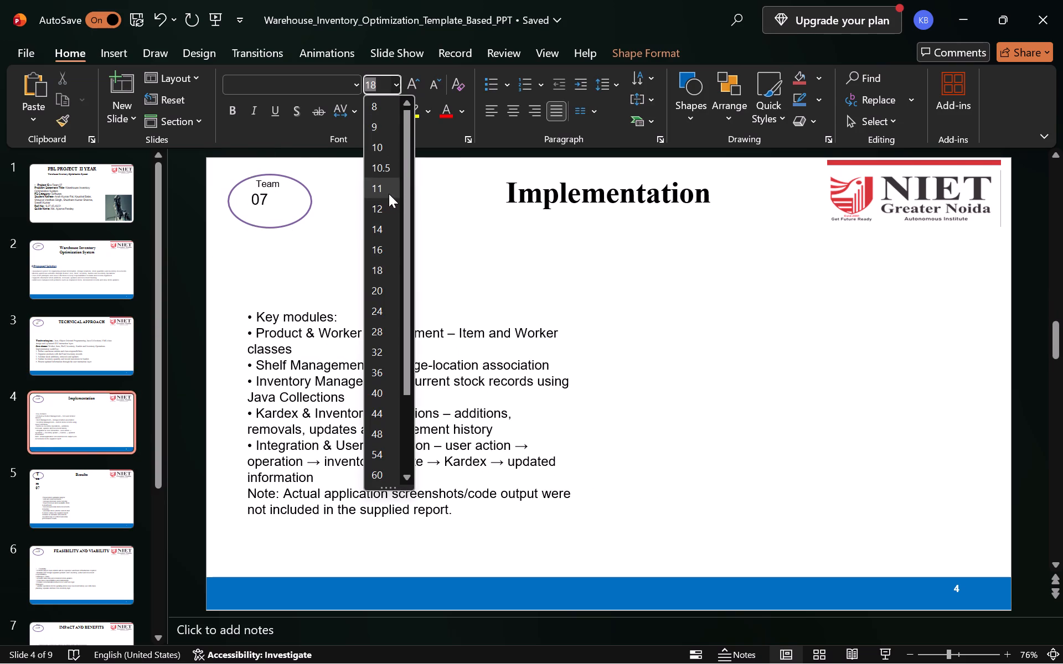
{"action": "left_click_drag", "start_coordinate": [389, 194], "coordinate": [381, 222]}
{"action": "left_click", "coordinate": [381, 222]}
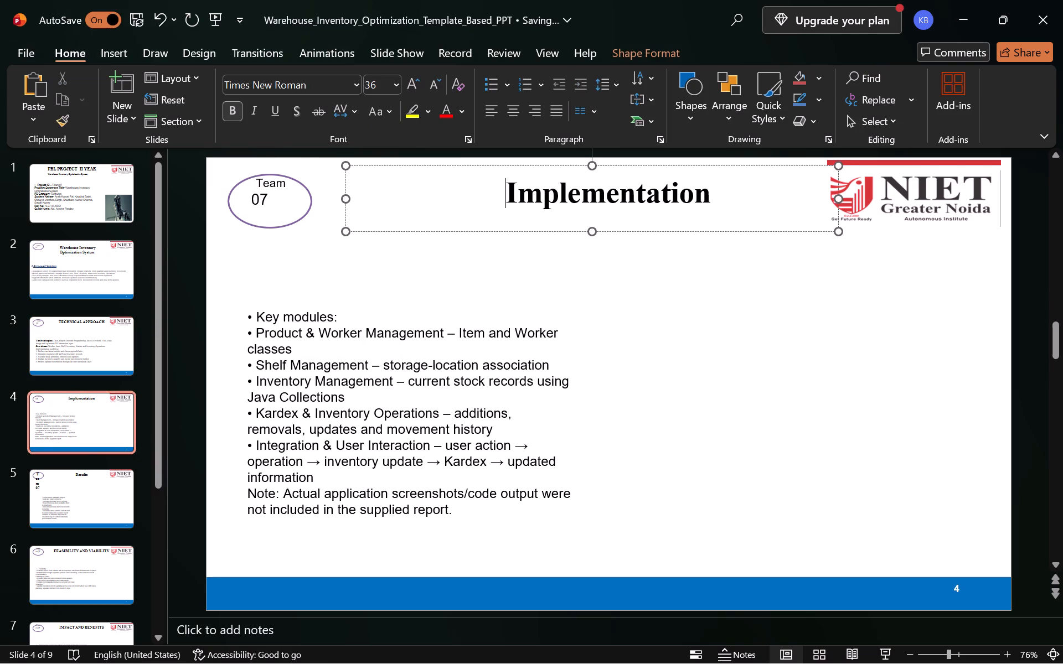
Move slide 4's "Team 07" label slightly down so it sits vertically centred inside the oval.
{"action": "left_click", "coordinate": [264, 188]}
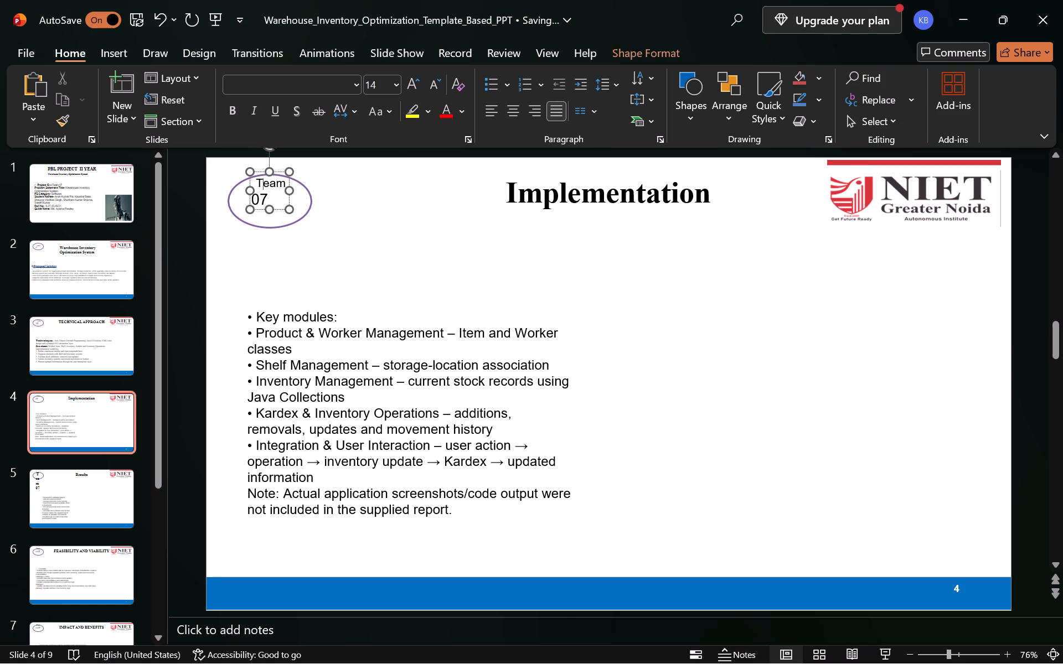
{"action": "left_click", "coordinate": [278, 223]}
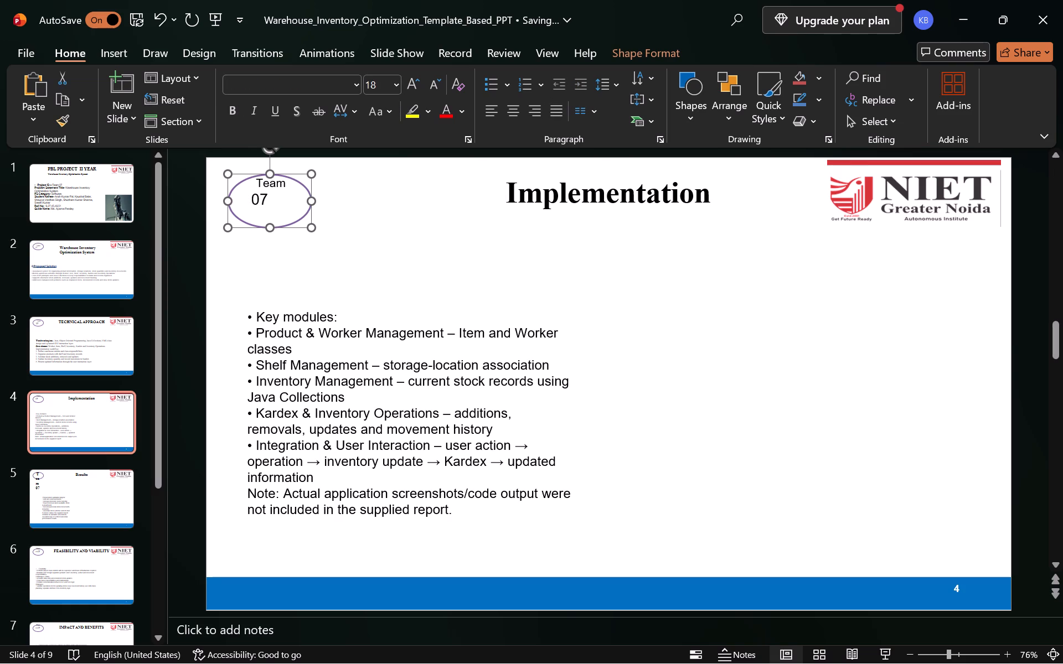
{"action": "left_click", "coordinate": [267, 186]}
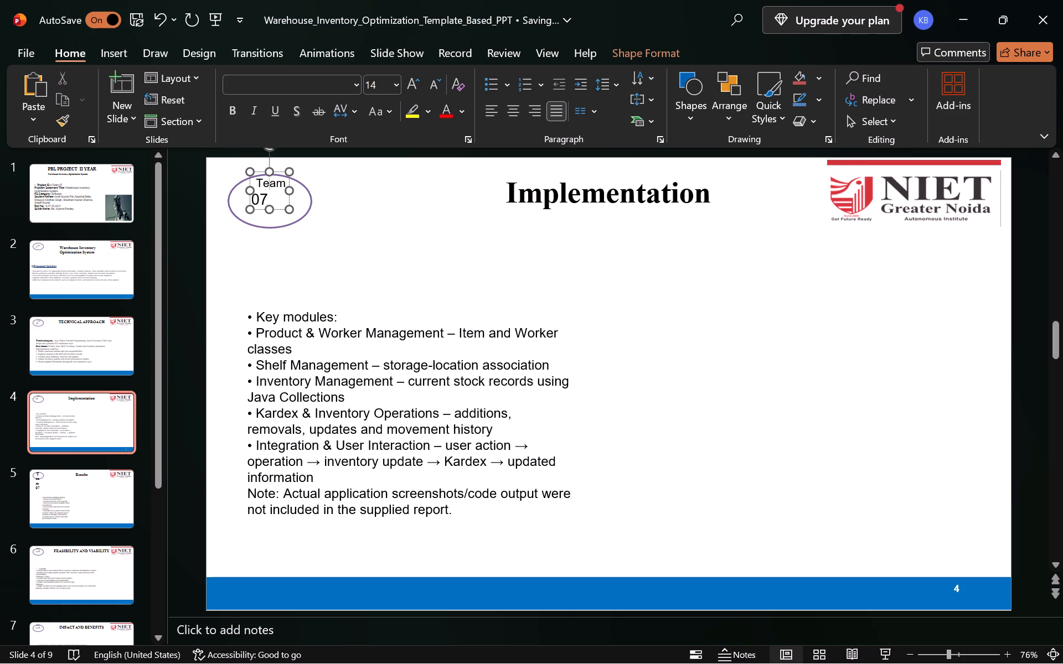
{"action": "left_click_drag", "start_coordinate": [276, 214], "coordinate": [275, 219]}
{"action": "left_click", "coordinate": [303, 245]}
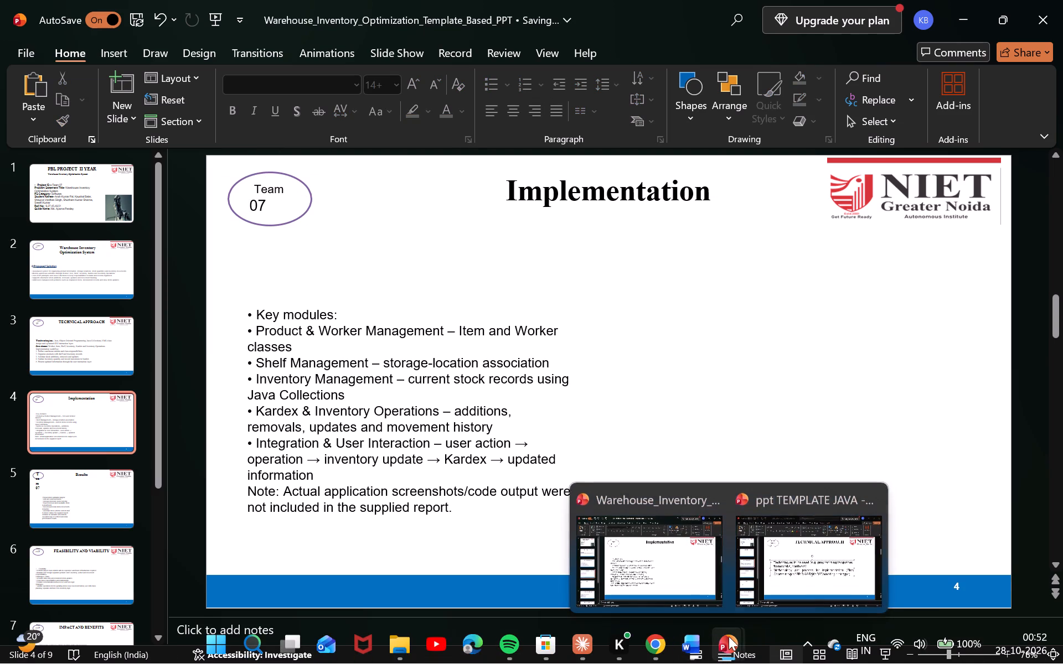
Check slide 4 of the Java template and set the Warehouse deck's "Key modules:" heading on slide 4 to font size 28.
{"action": "left_click", "coordinate": [787, 569]}
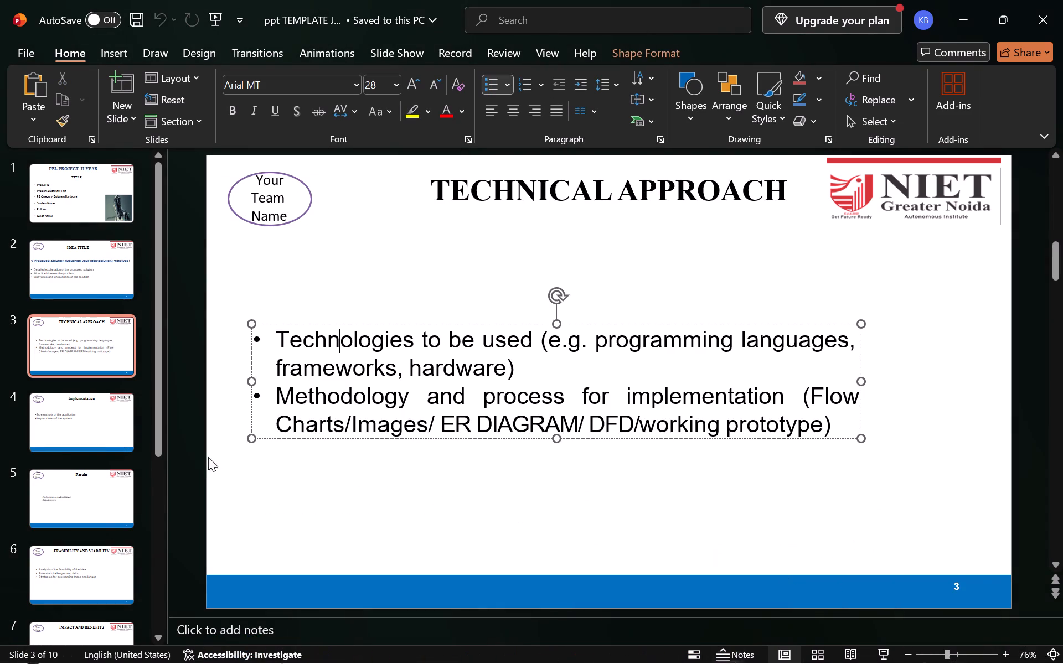
{"action": "left_click", "coordinate": [84, 404]}
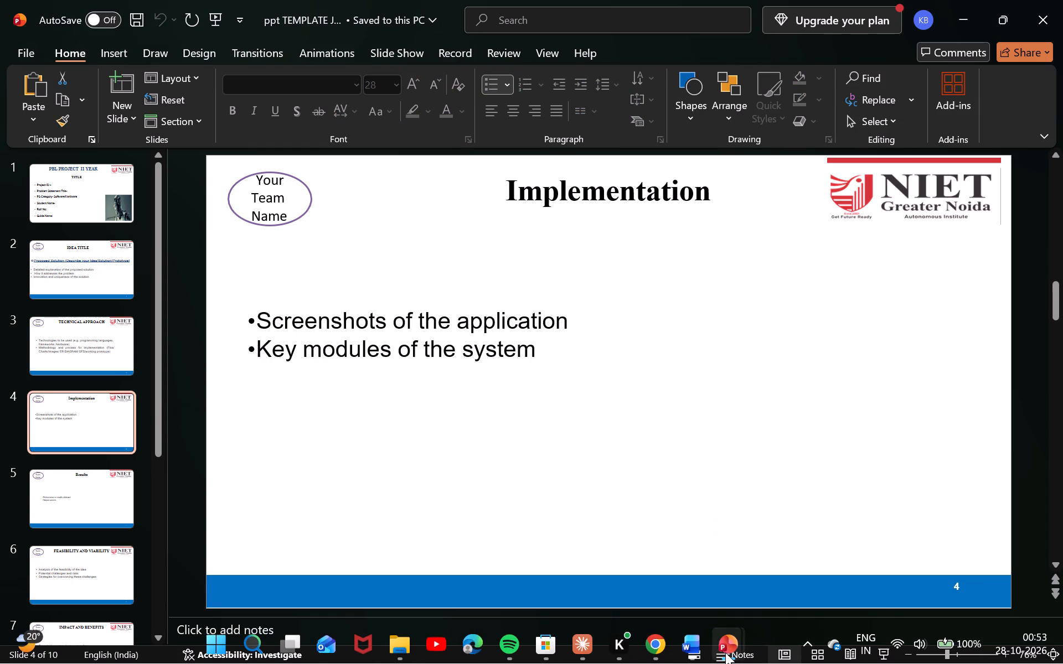
{"action": "left_click", "coordinate": [661, 548]}
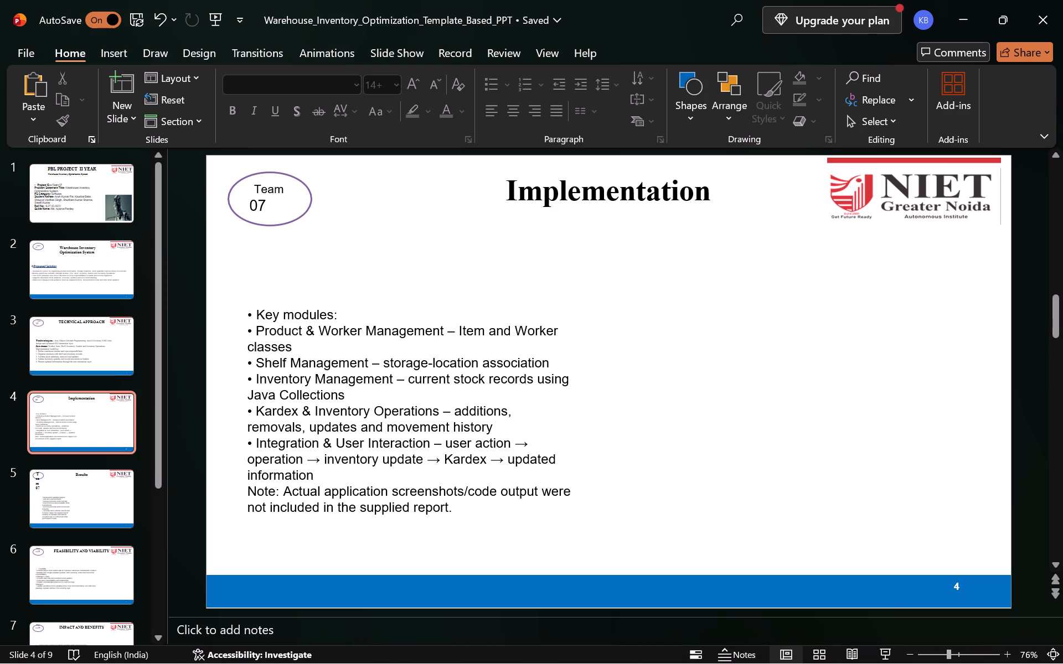
{"action": "left_click_drag", "start_coordinate": [341, 323], "coordinate": [248, 311]}
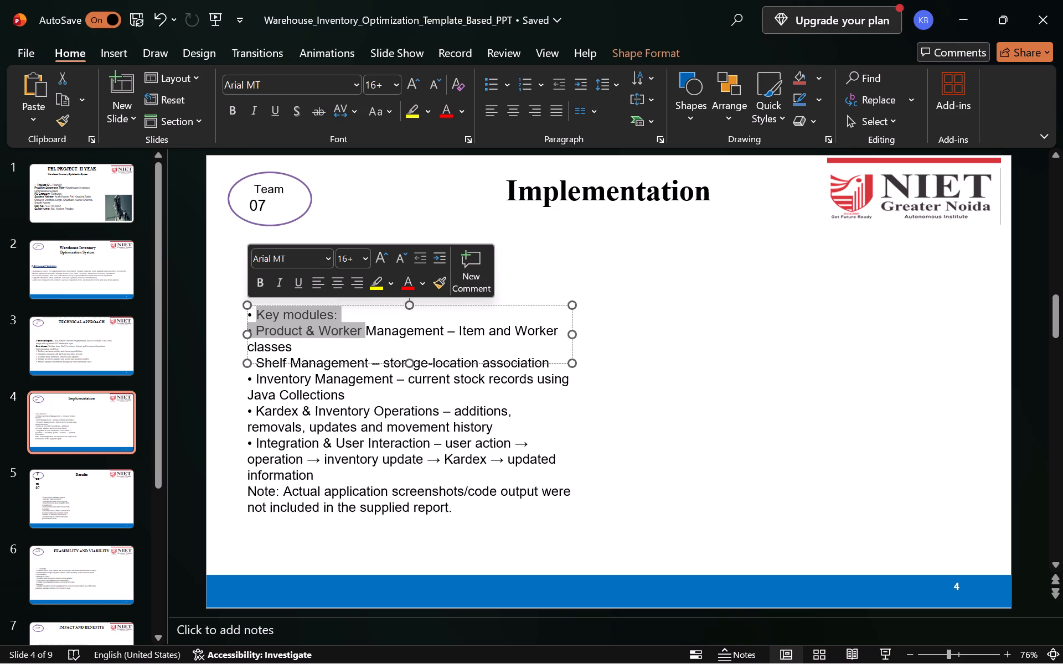
{"action": "left_click", "coordinate": [349, 309]}
{"action": "left_click_drag", "start_coordinate": [349, 309], "coordinate": [255, 305]}
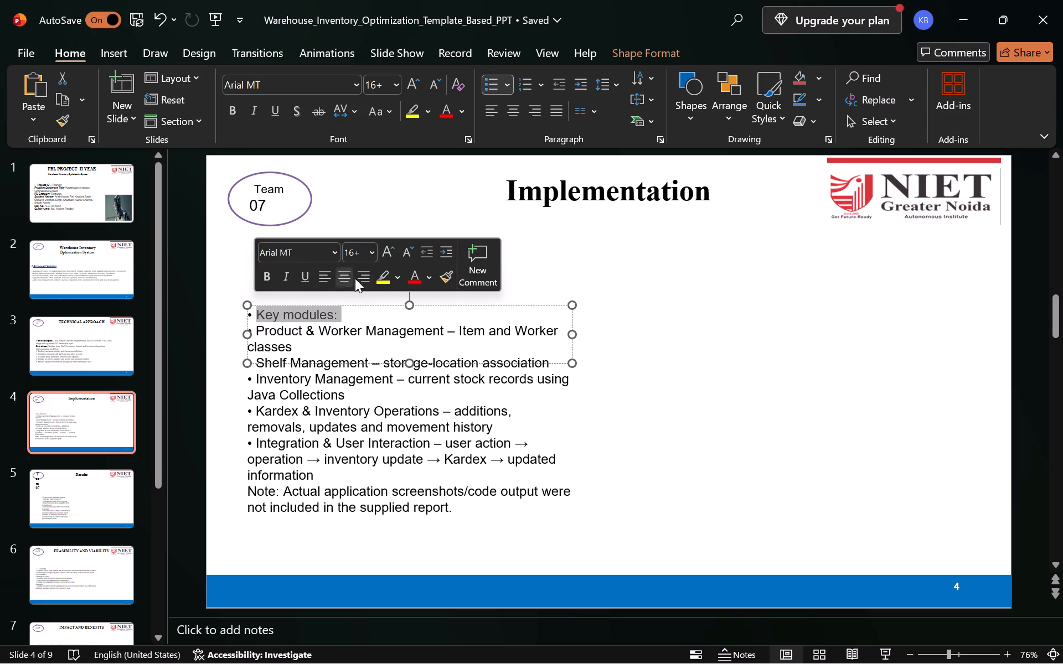
{"action": "left_click", "coordinate": [375, 244]}
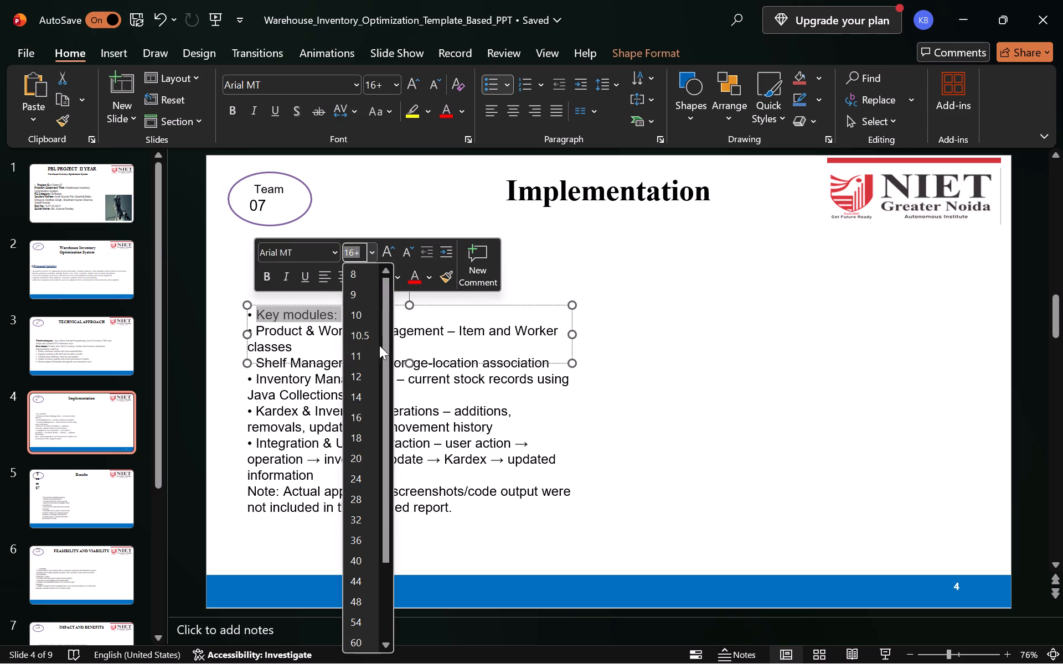
{"action": "left_click", "coordinate": [357, 504]}
{"action": "left_click", "coordinate": [727, 451]}
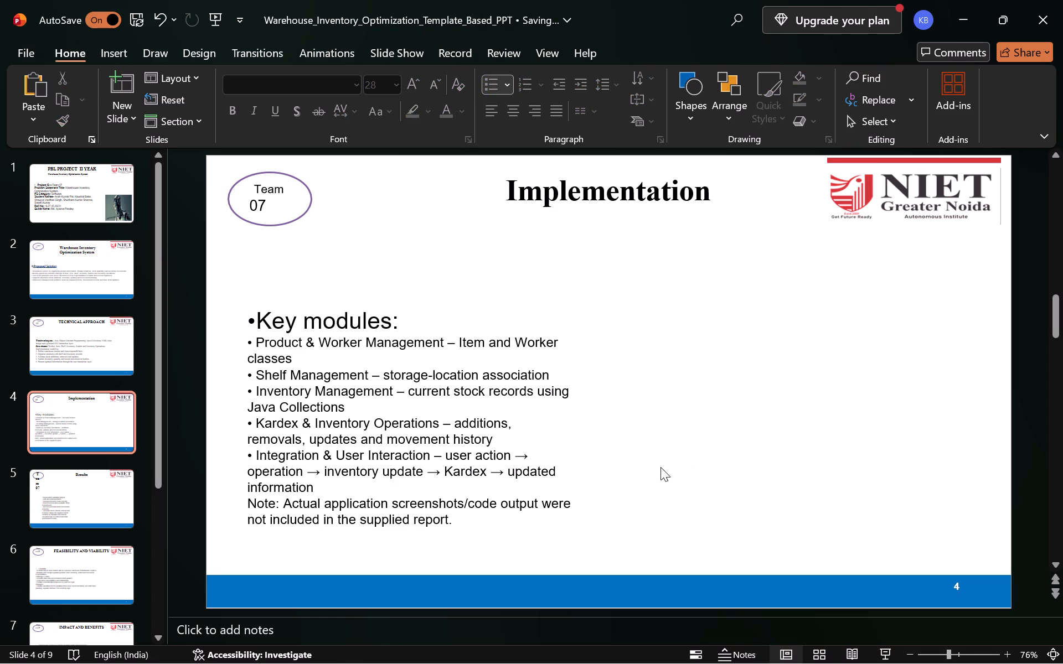
Select the "Key modules:" heading line in slide 4's body text.
{"action": "left_click", "coordinate": [251, 313]}
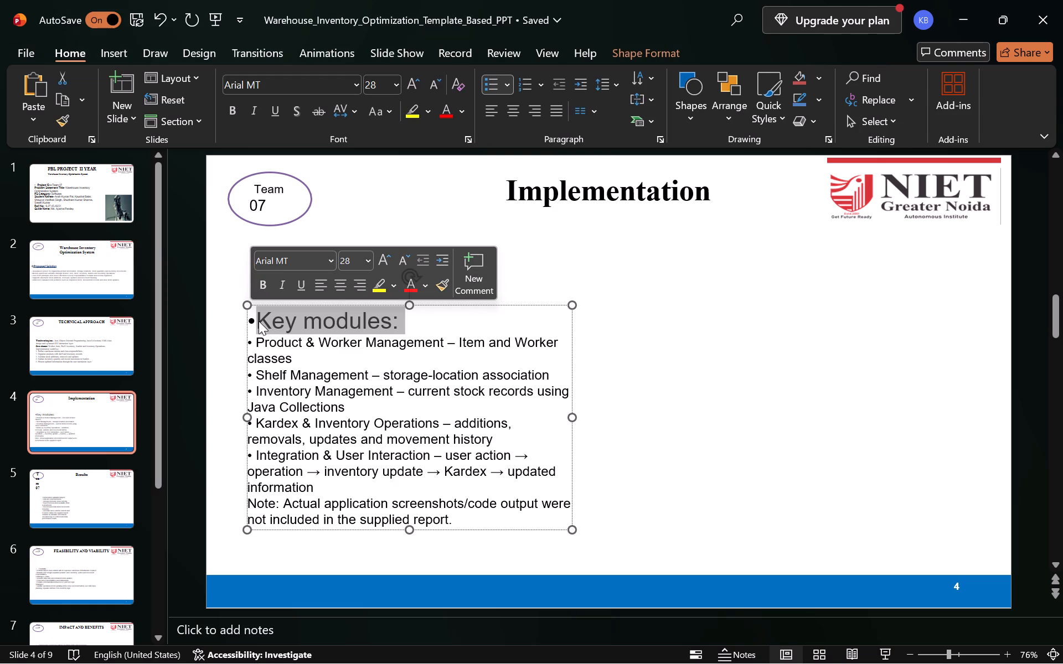
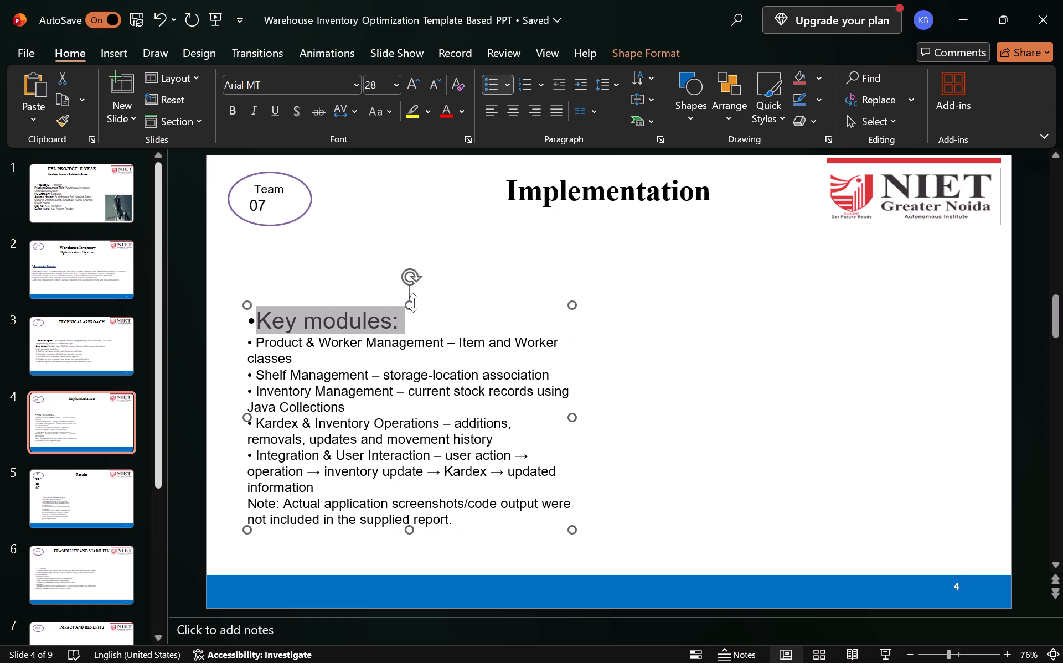
Select the whole body text box containing the "Key modules:" list on slide 4.
{"action": "left_click", "coordinate": [413, 303]}
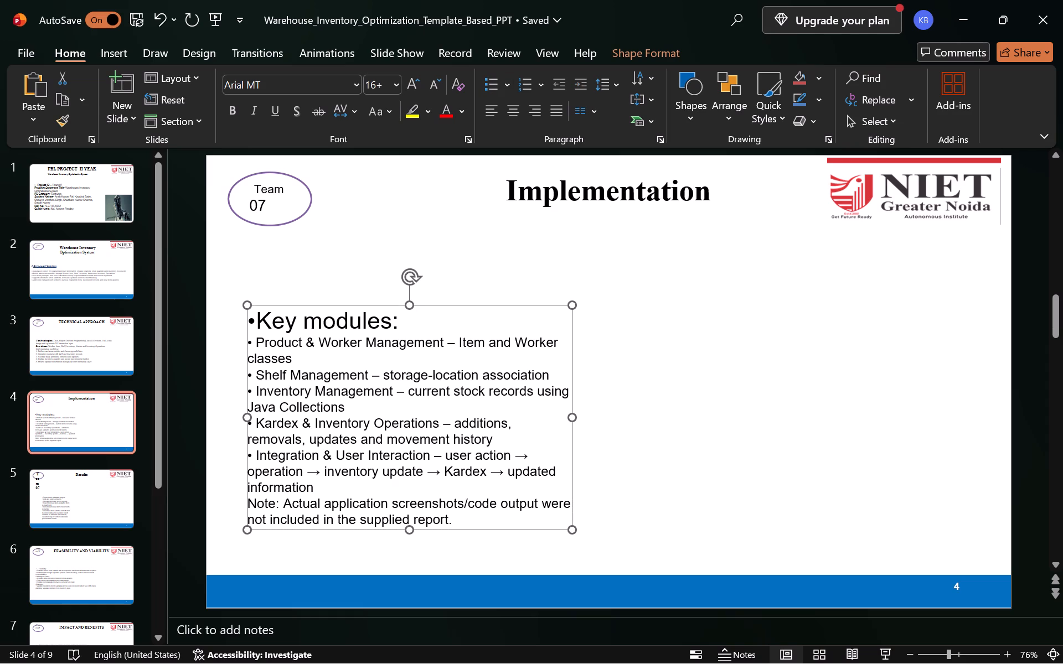
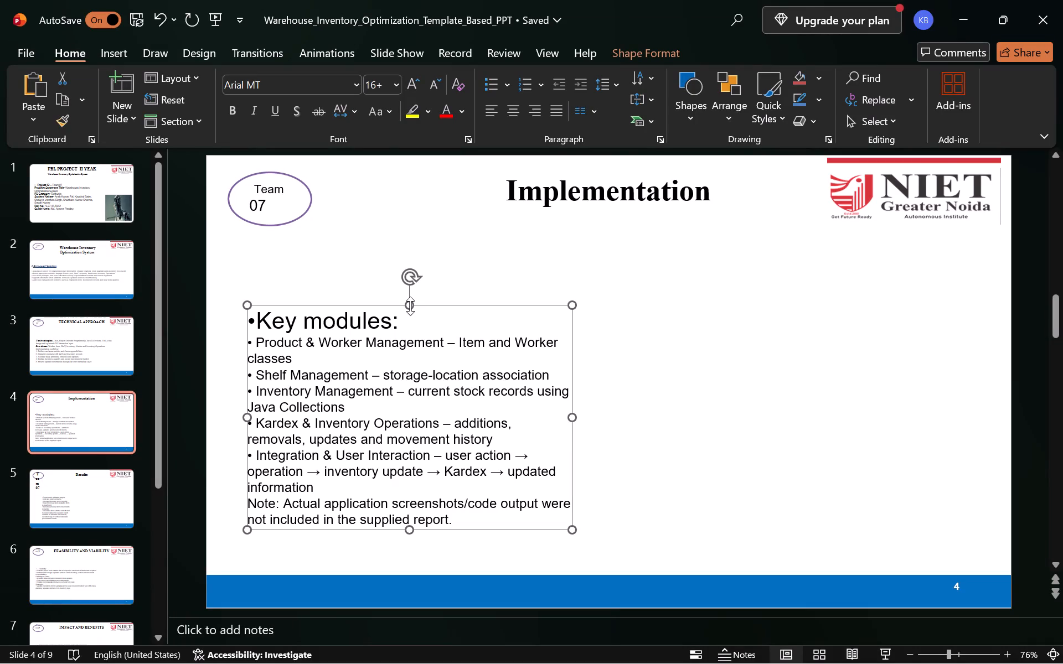
Enlarge the "Key modules:" text box on slide 4 upward by raising its top edge toward the title.
{"action": "left_click_drag", "start_coordinate": [410, 306], "coordinate": [406, 273]}
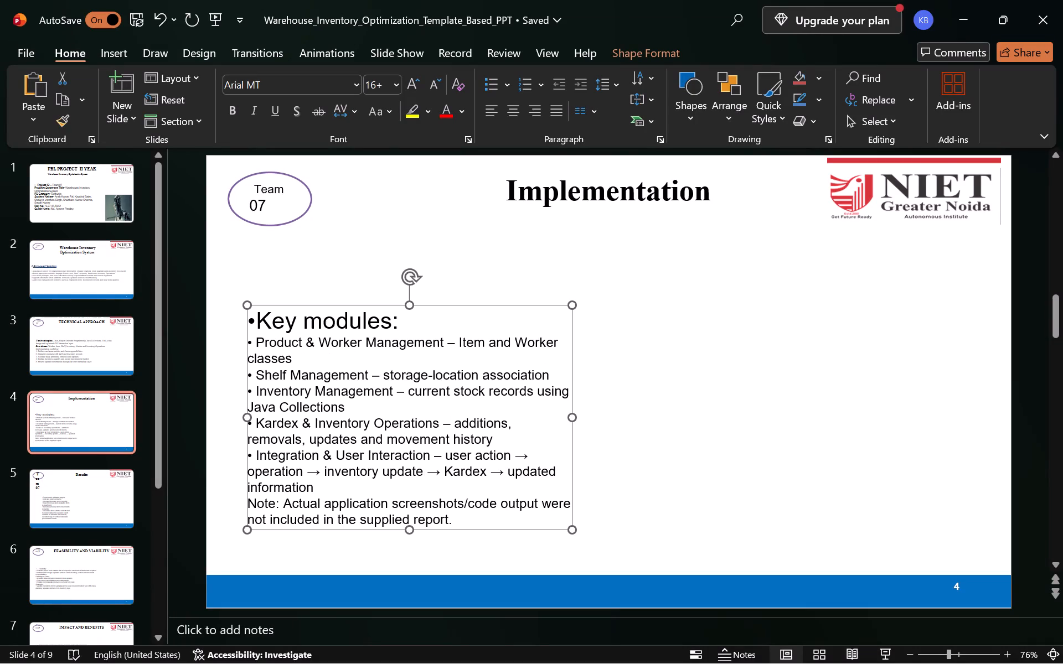
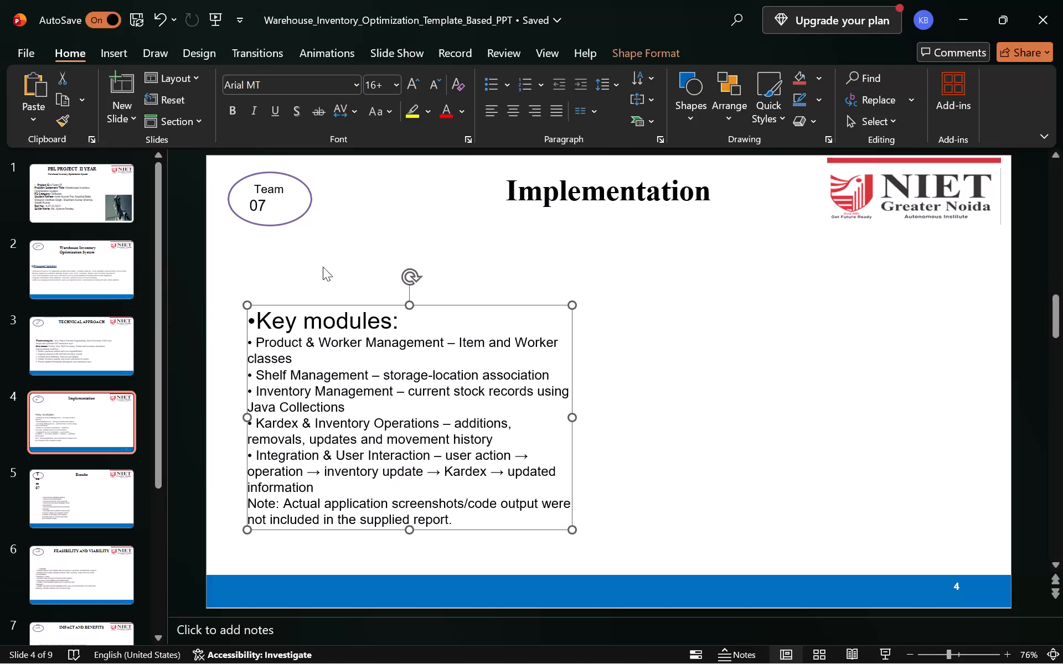
Delete the existing team label text inside the oval on slide 5, Results.
{"action": "left_click", "coordinate": [355, 233]}
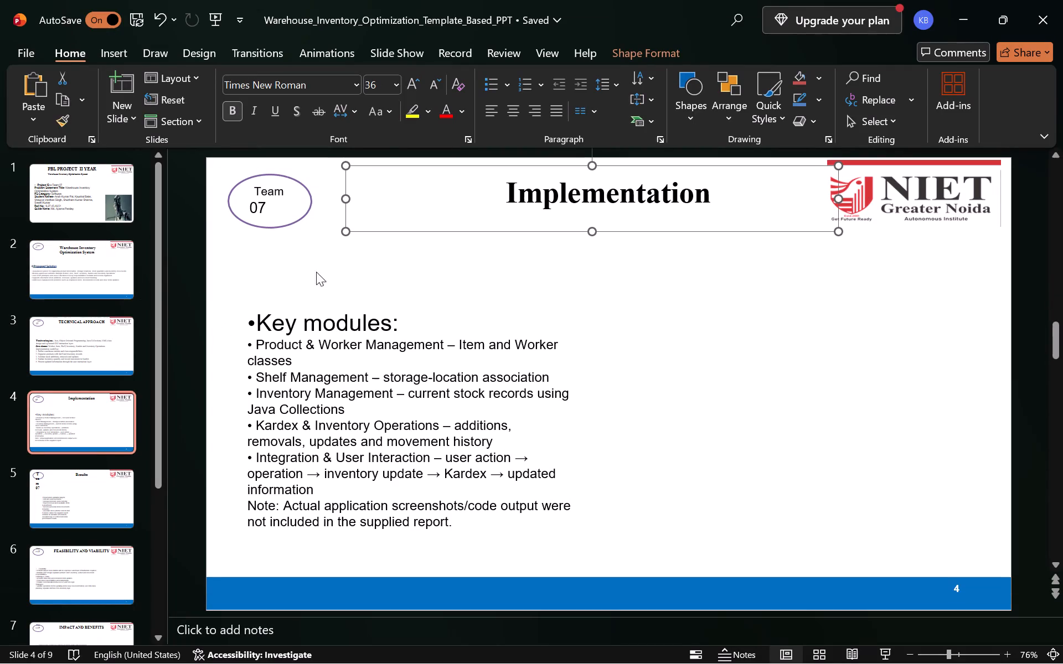
{"action": "left_click", "coordinate": [281, 294]}
{"action": "left_click", "coordinate": [49, 491]}
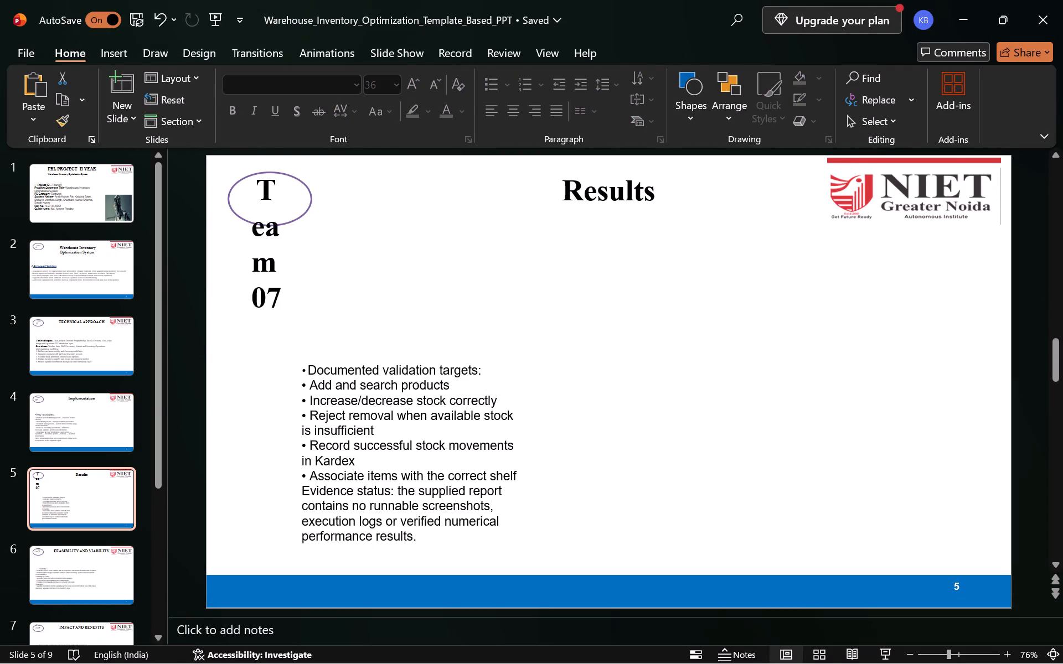
{"action": "left_click", "coordinate": [265, 264]}
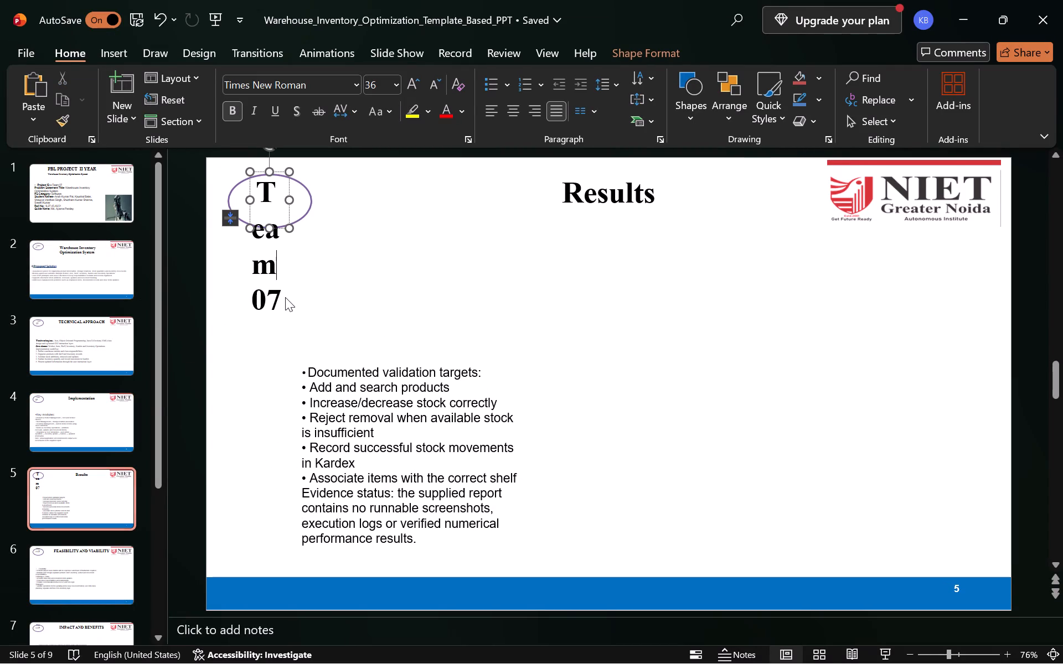
{"action": "left_click", "coordinate": [285, 297]}
{"action": "left_click", "coordinate": [282, 295]}
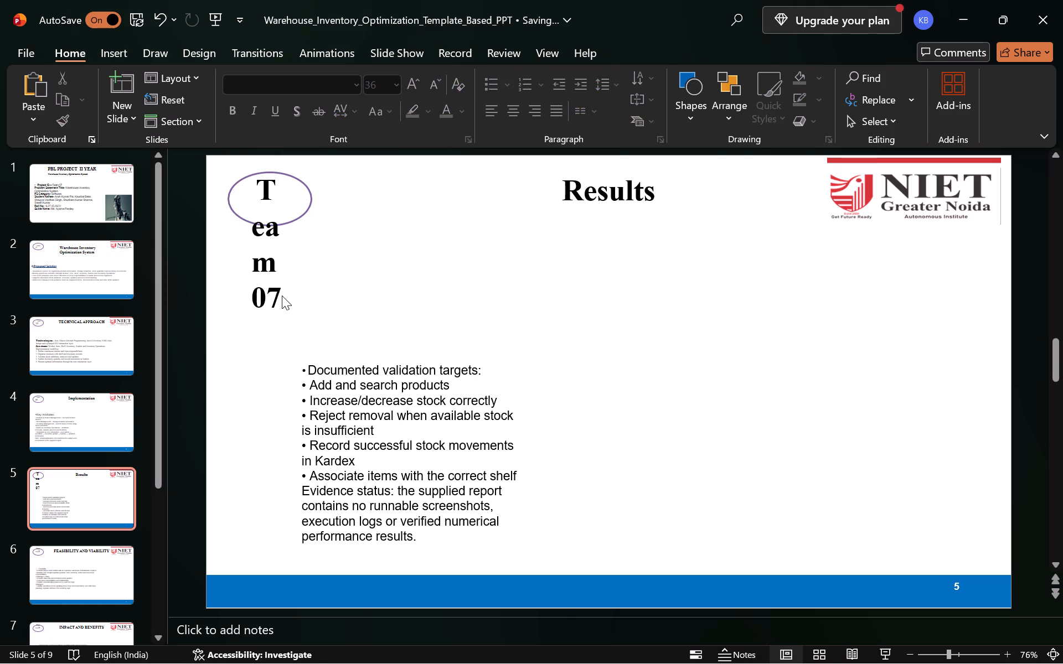
{"action": "left_click", "coordinate": [258, 285]}
{"action": "key", "text": "Right"}
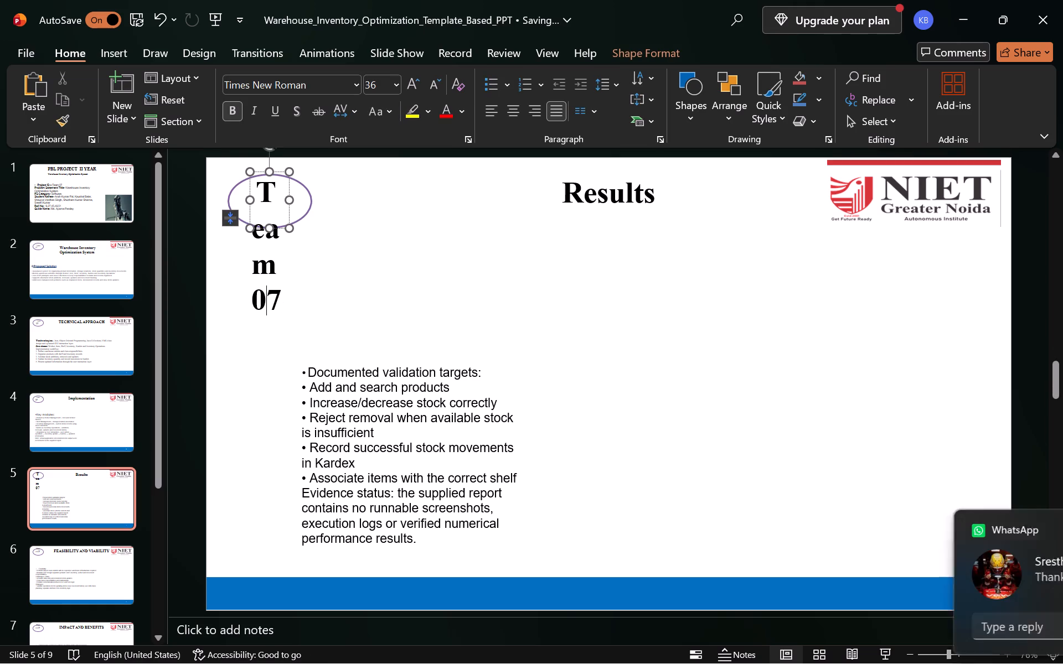
{"action": "key", "text": "ctrl+BackSpace"}
{"action": "key", "text": "ctrl+BackSpace"}
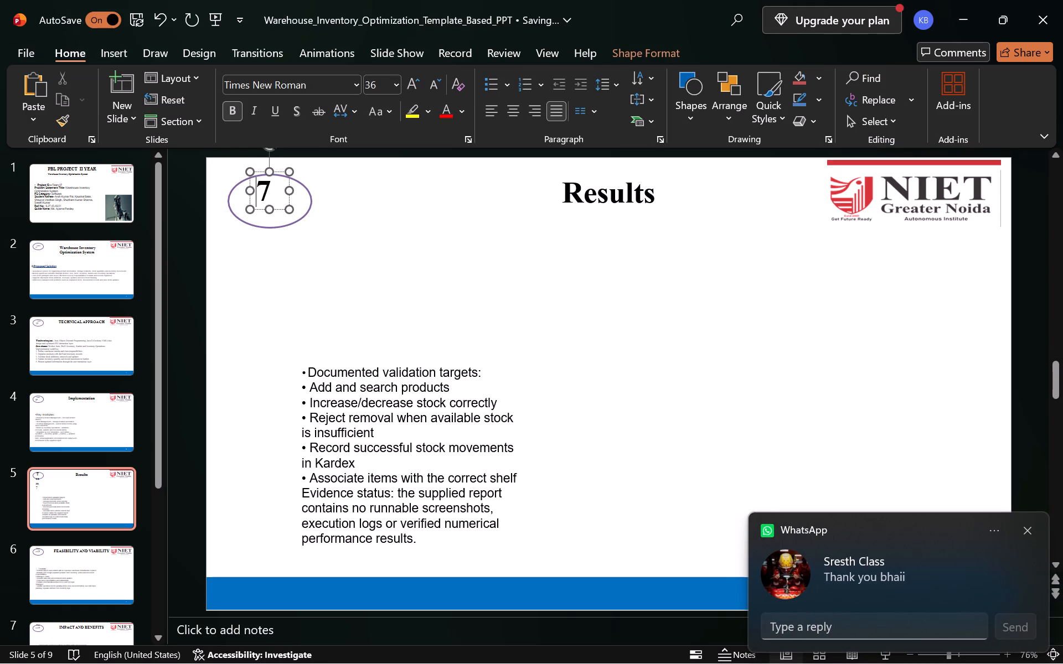
{"action": "key", "text": "ctrl+BackSpace"}
{"action": "left_click", "coordinate": [258, 285]}
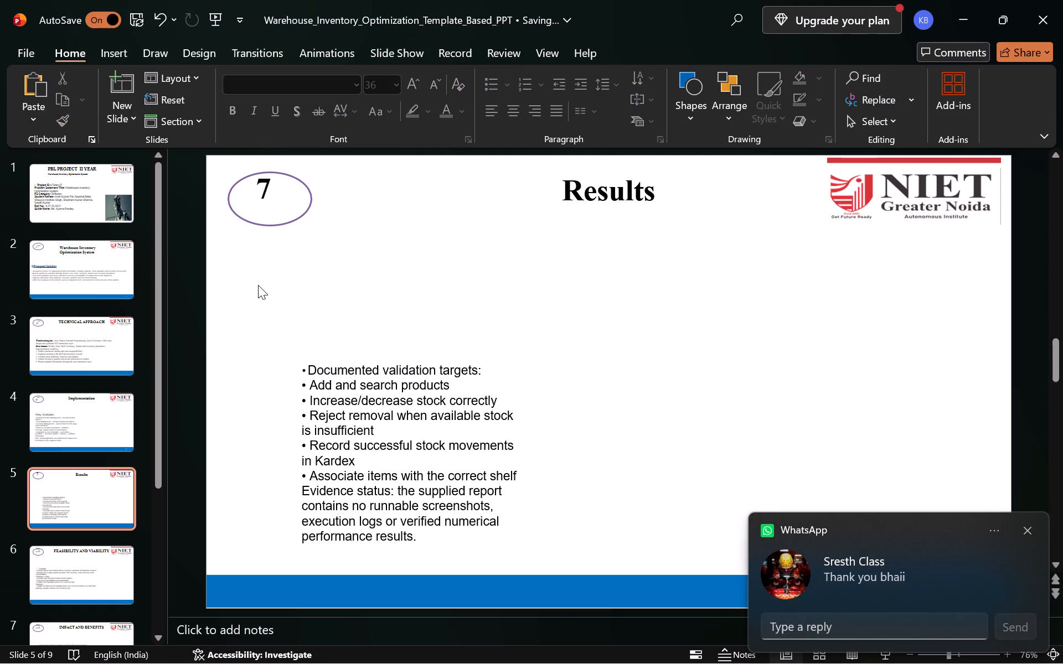
{"action": "key", "text": "Right"}
{"action": "key", "text": "BackSpace"}
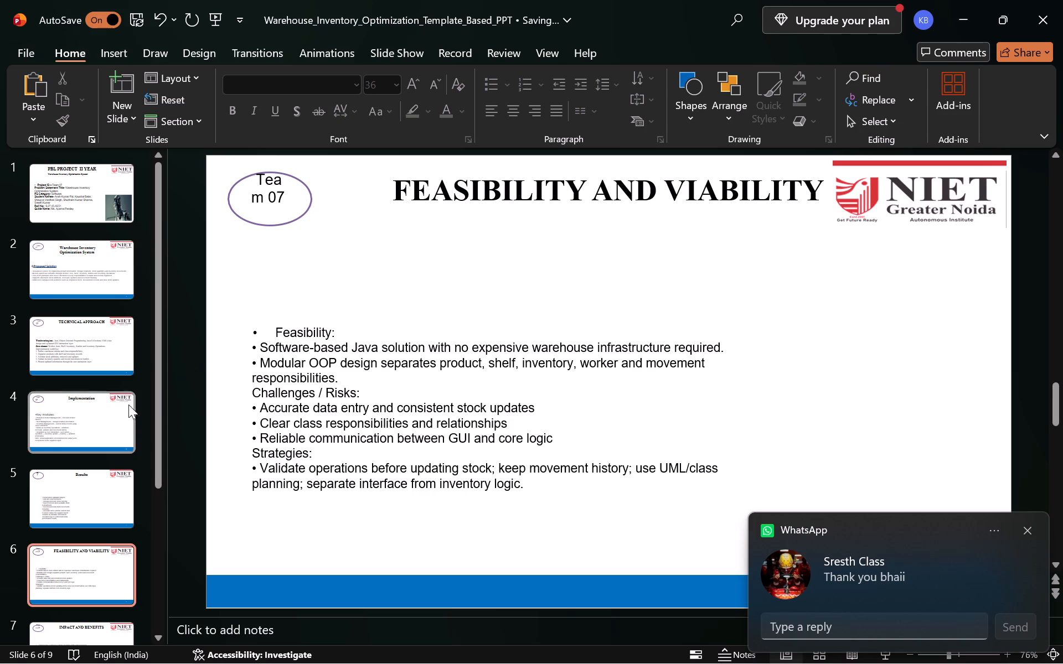
{"action": "left_click", "coordinate": [105, 413]}
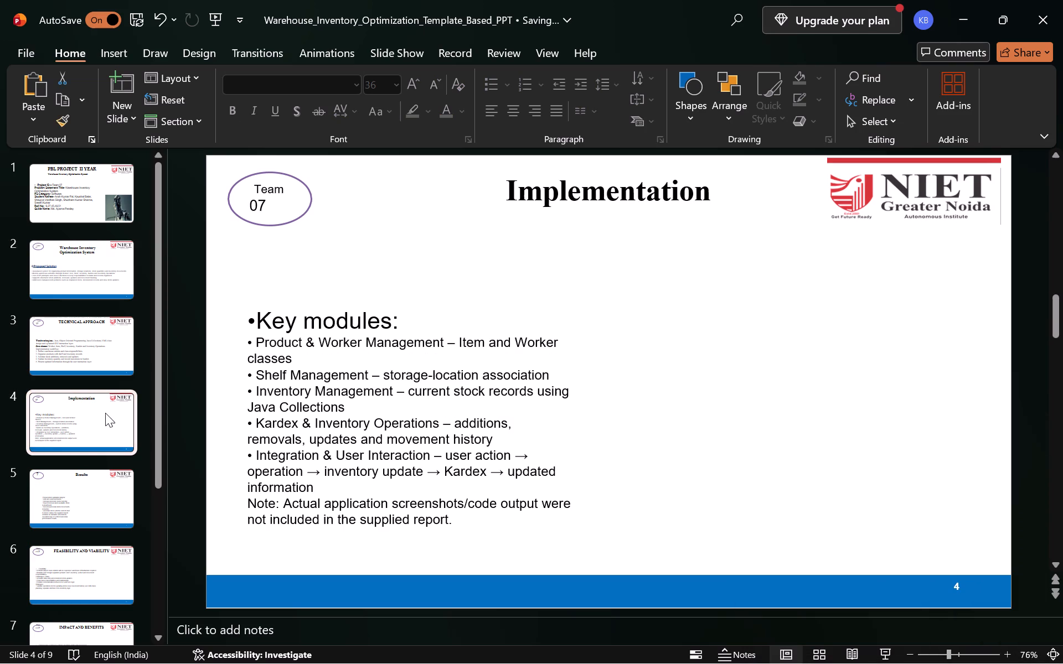
{"action": "left_click", "coordinate": [78, 474]}
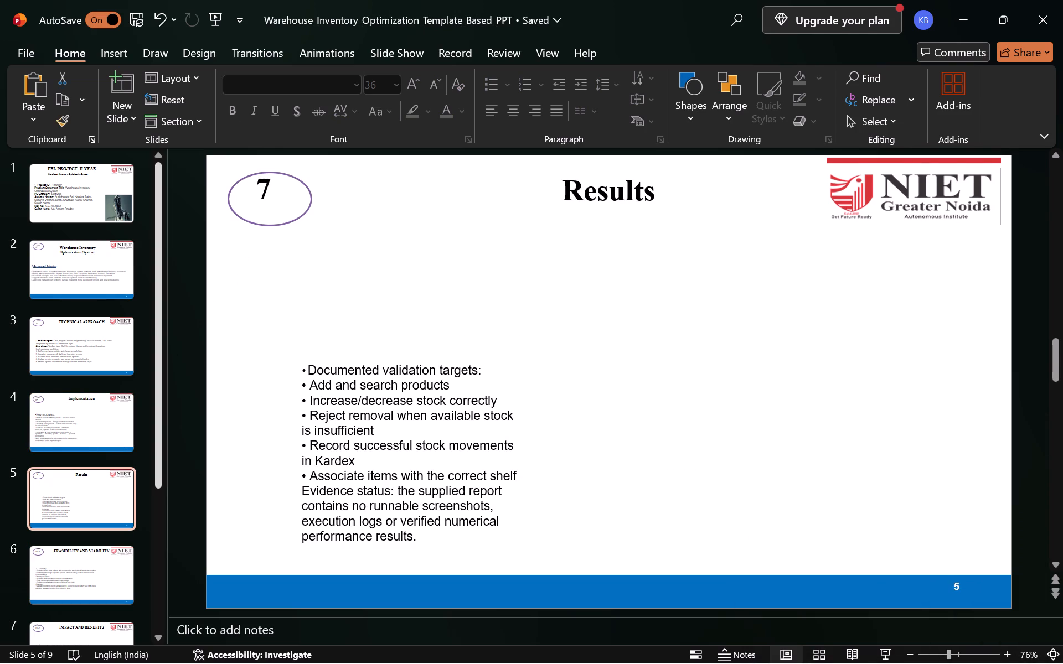
{"action": "left_click", "coordinate": [267, 190]}
{"action": "key", "text": "BackSpace"}
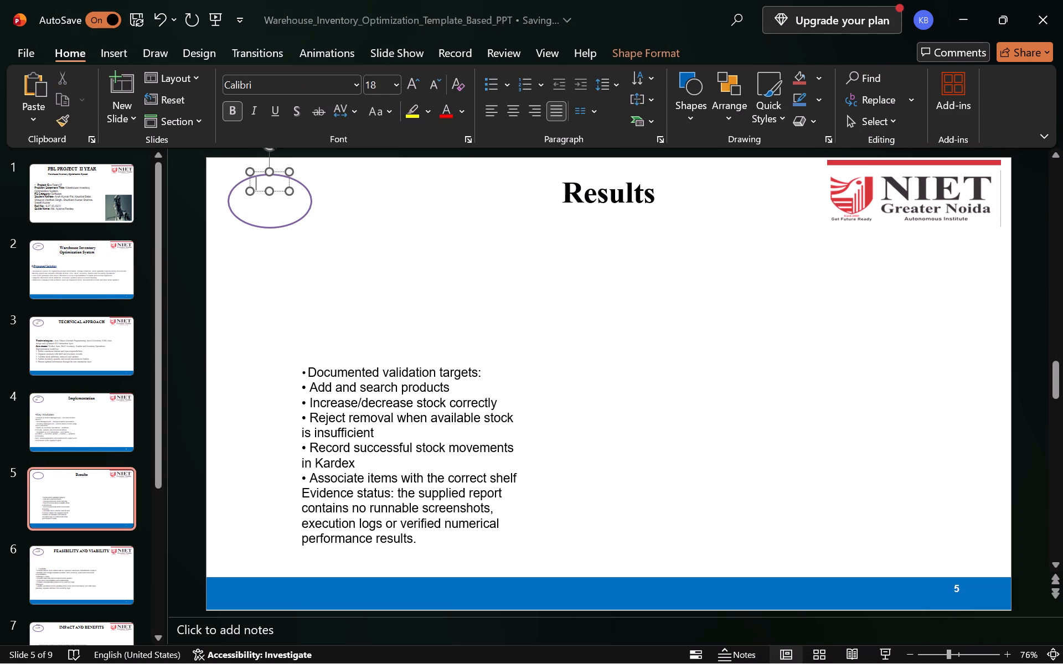
Set the empty oval label's font to Times New Roman and enter "Team 07".
{"action": "left_click", "coordinate": [360, 80]}
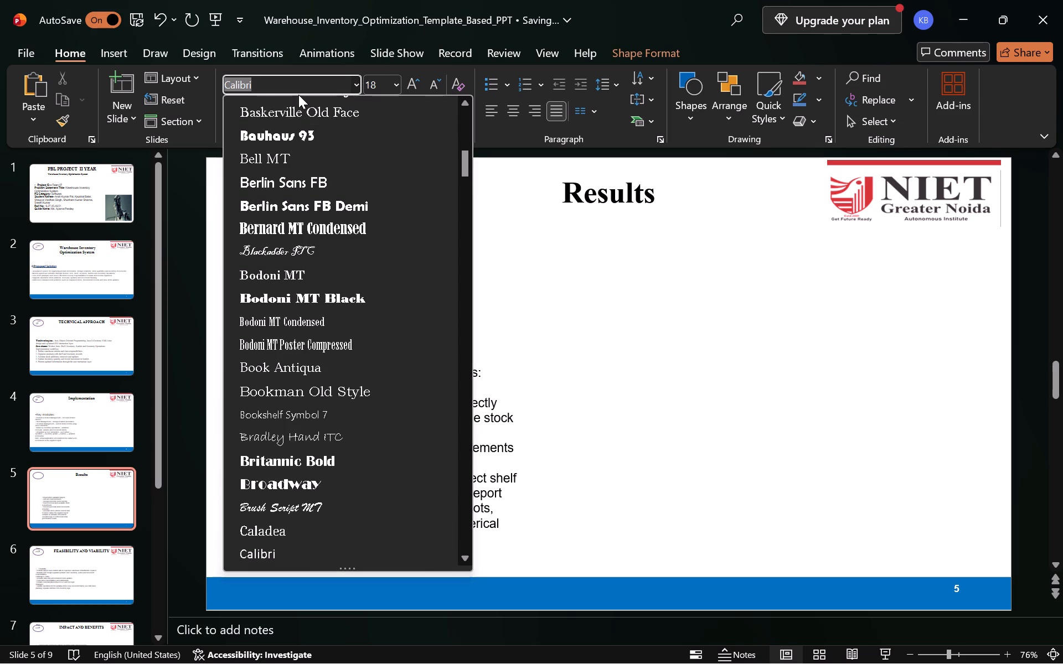
{"action": "key", "text": "BackSpace"}
{"action": "type", "text": "ti"}
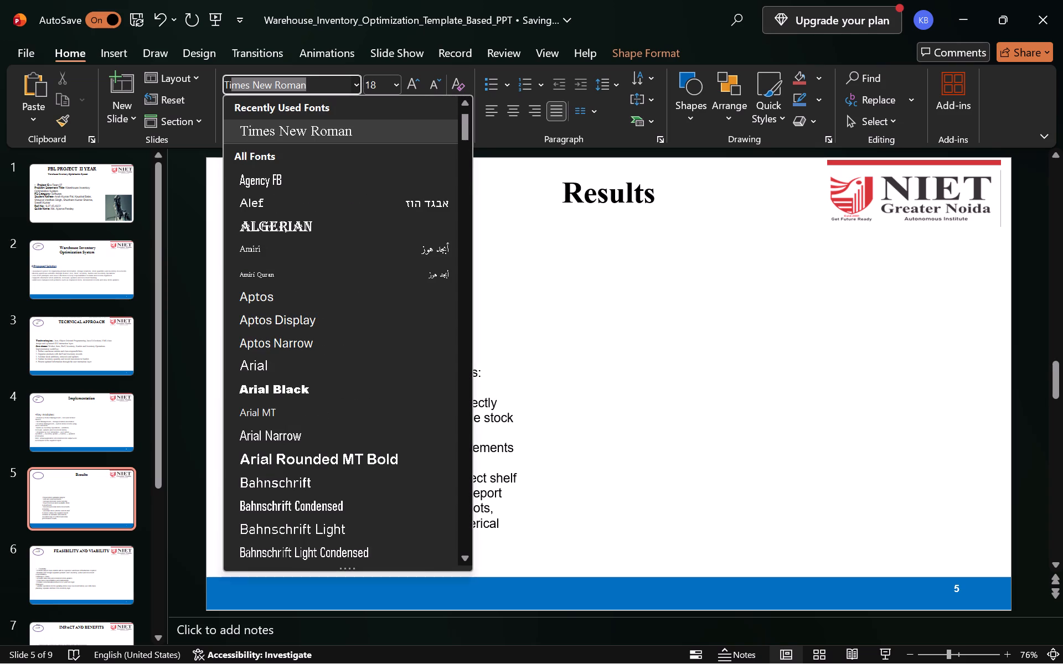
{"action": "key", "text": "Return"}
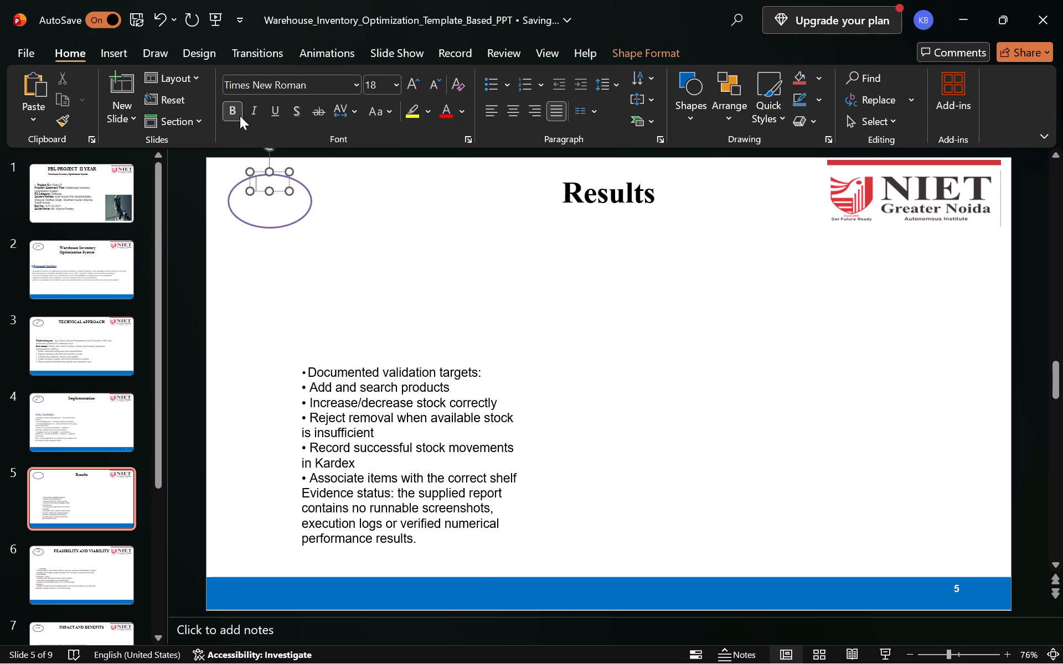
{"action": "key", "text": "shift+t"}
{"action": "type", "text": "ea"}
{"action": "key", "text": "m"}
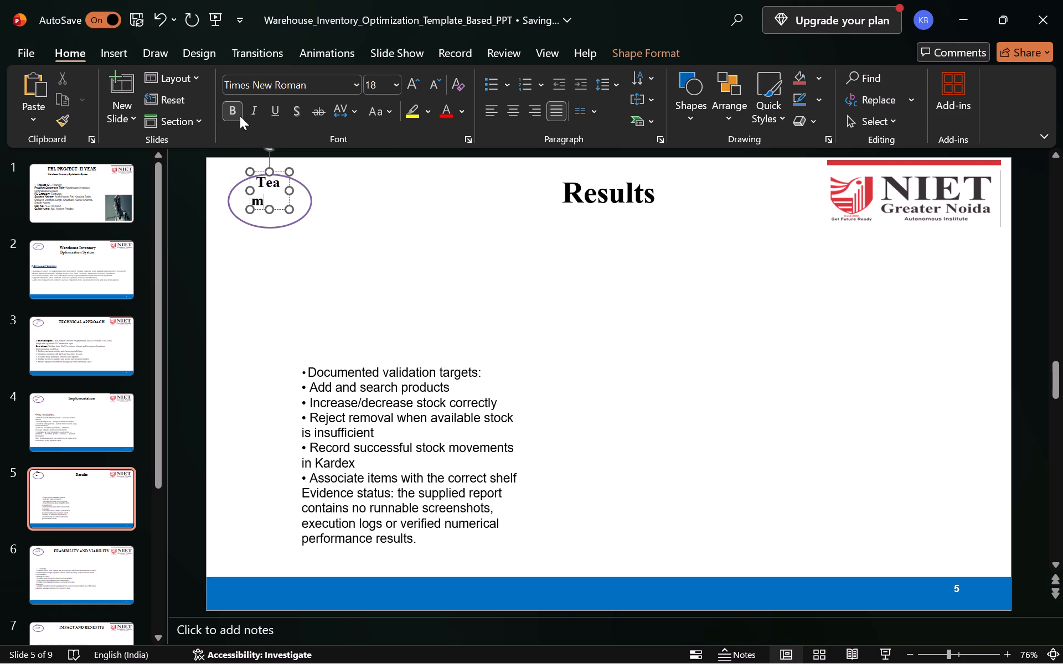
{"action": "key", "text": "space"}
{"action": "type", "text": "07"}
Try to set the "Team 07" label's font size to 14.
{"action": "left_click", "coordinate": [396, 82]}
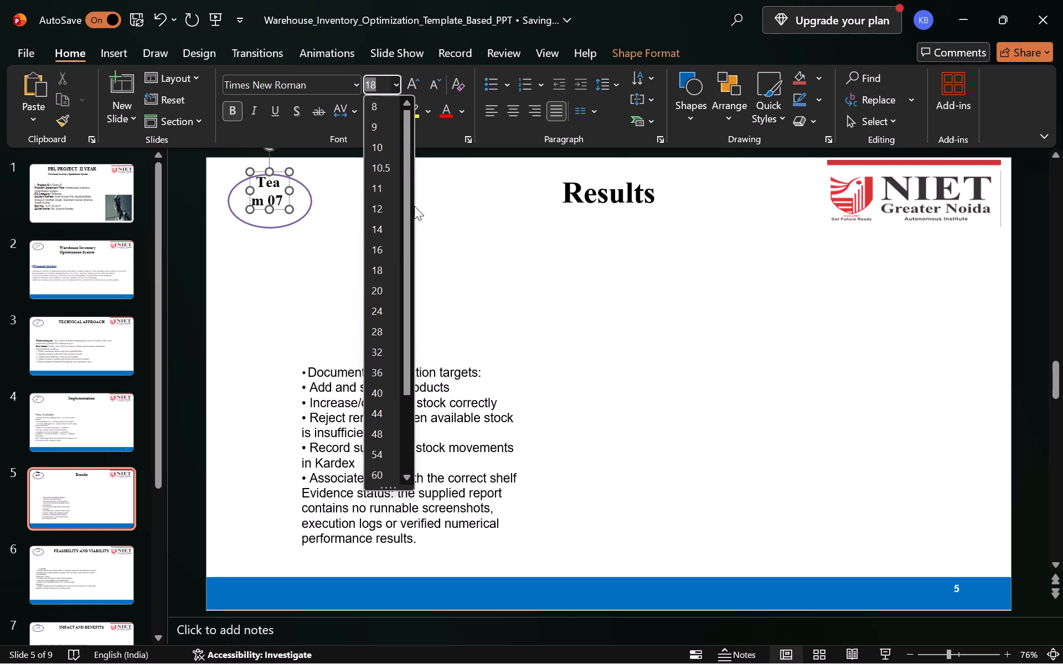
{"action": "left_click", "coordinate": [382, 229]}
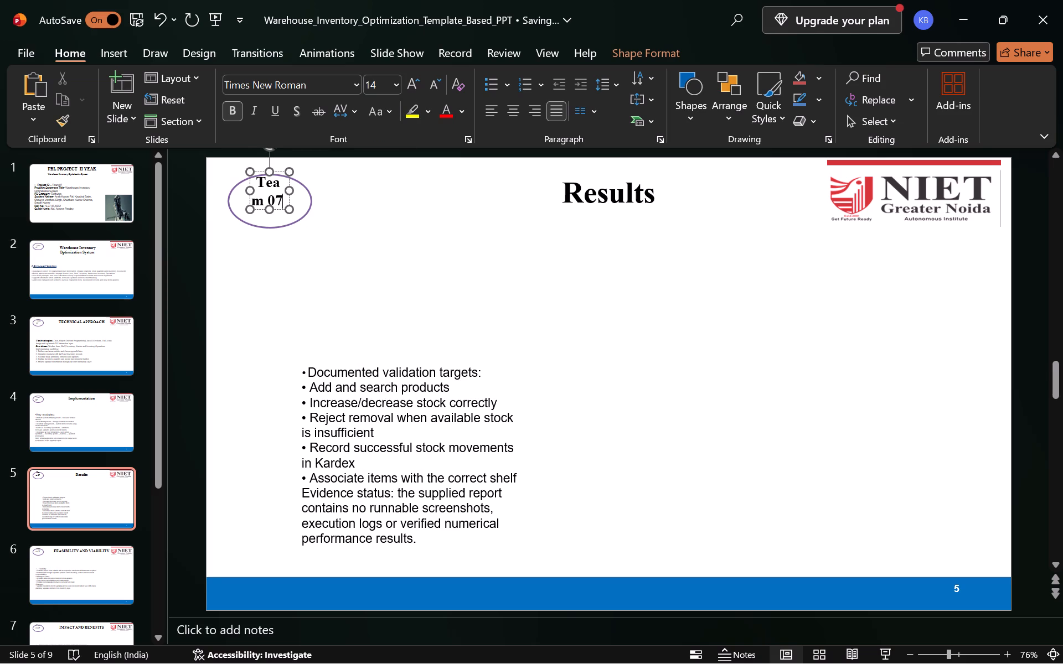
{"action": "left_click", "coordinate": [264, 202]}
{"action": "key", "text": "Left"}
Widen the "Team 07" text box so "Team" fits on one line, and centre the box inside the oval.
{"action": "left_click_drag", "start_coordinate": [289, 206], "coordinate": [293, 214]}
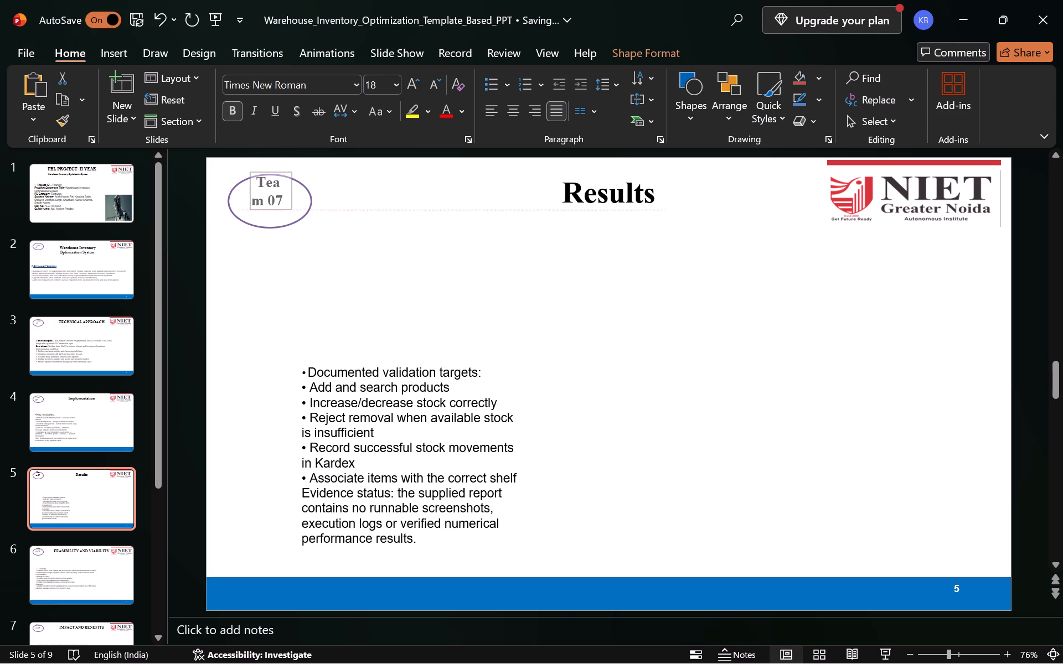
{"action": "left_click_drag", "start_coordinate": [293, 214], "coordinate": [296, 221]}
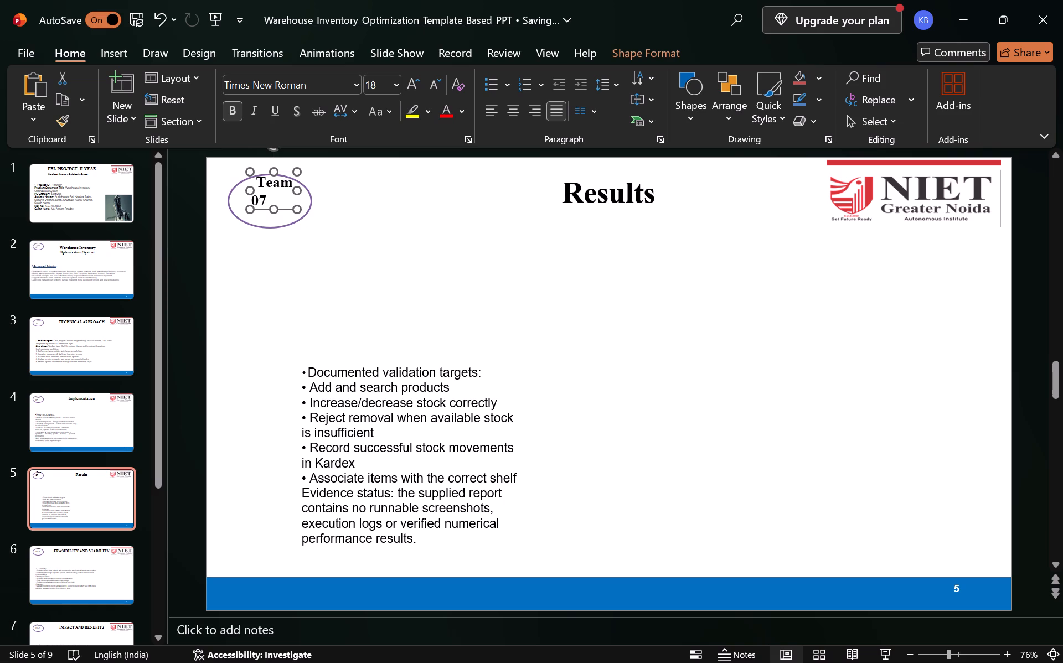
{"action": "left_click_drag", "start_coordinate": [285, 213], "coordinate": [284, 221]}
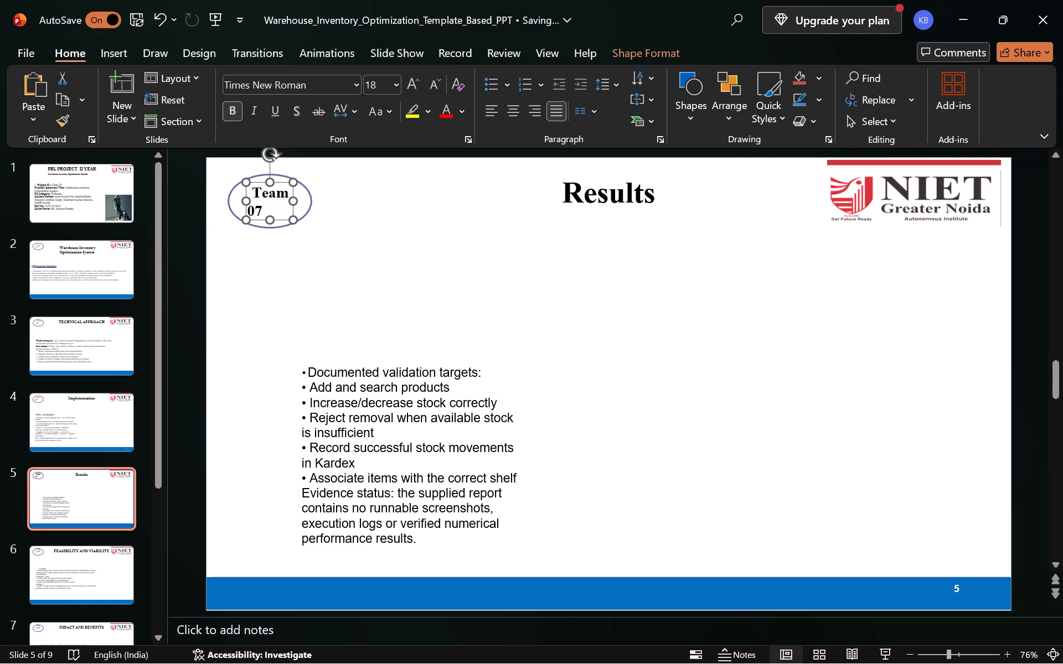
{"action": "left_click", "coordinate": [300, 256]}
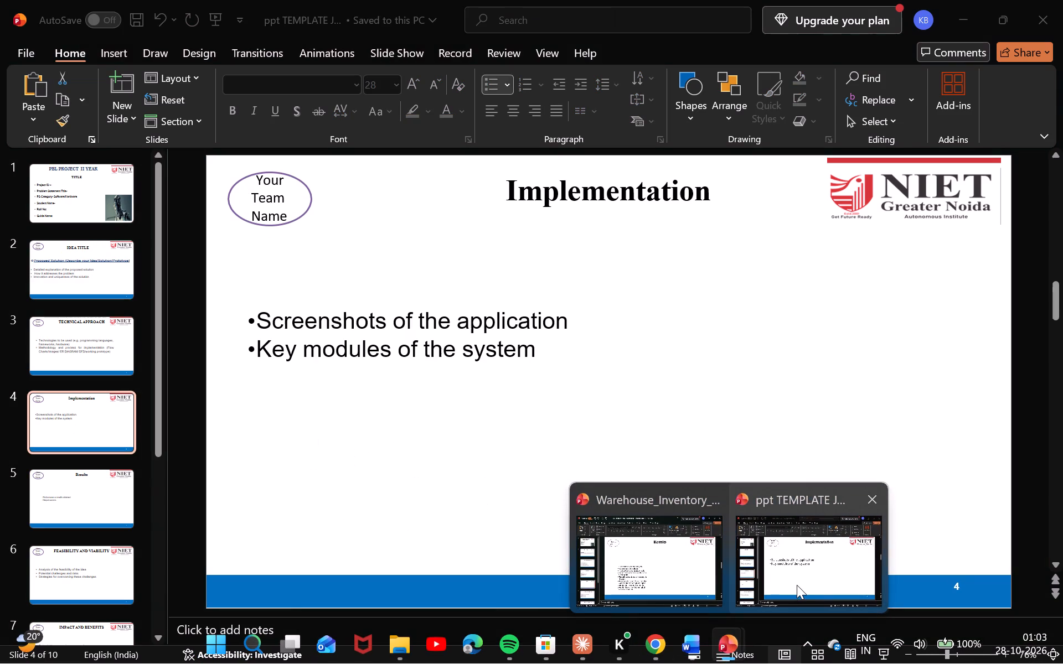
Check the template presentation's Results slide, and set the whole "Documented validation targets" text on slide 5 of the warehouse presentation to size 16.
{"action": "left_click", "coordinate": [797, 585]}
{"action": "left_click", "coordinate": [95, 509]}
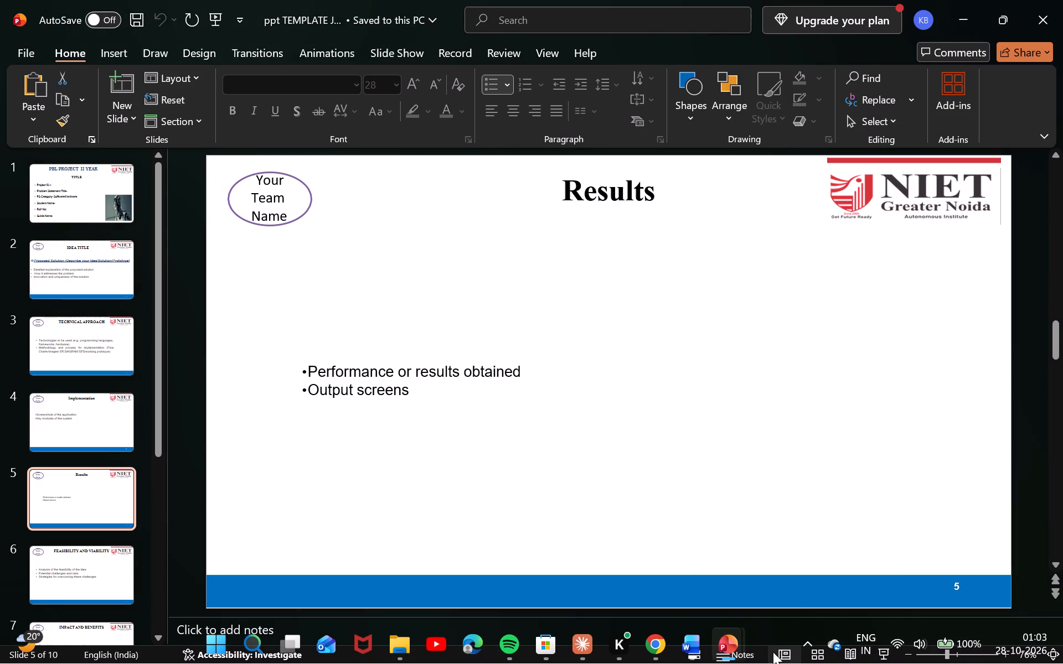
{"action": "left_click", "coordinate": [673, 588]}
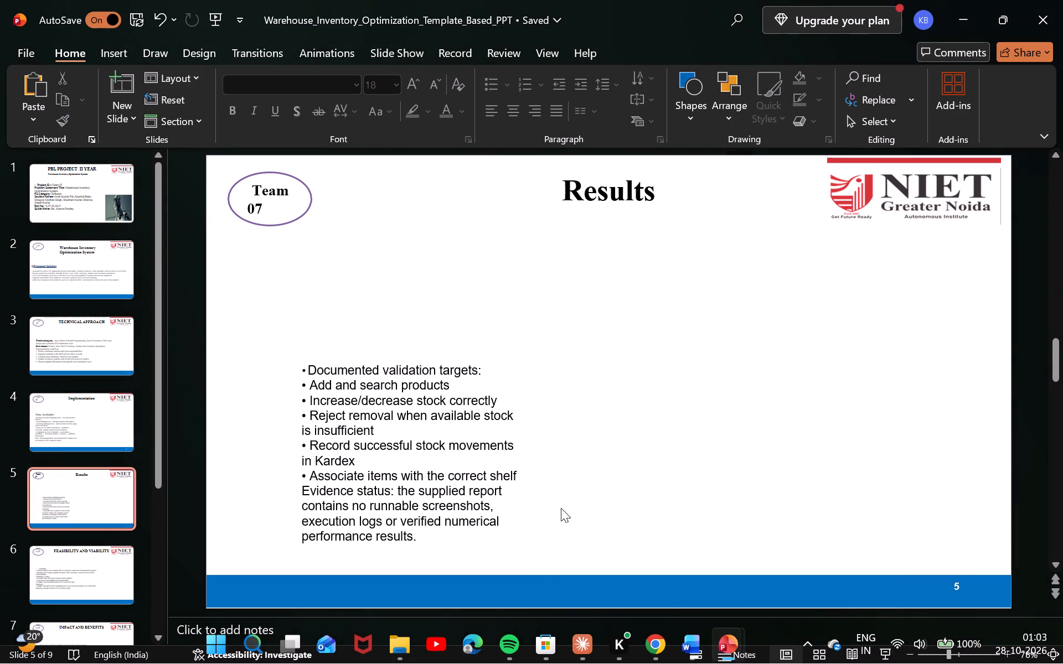
{"action": "left_click", "coordinate": [446, 414]}
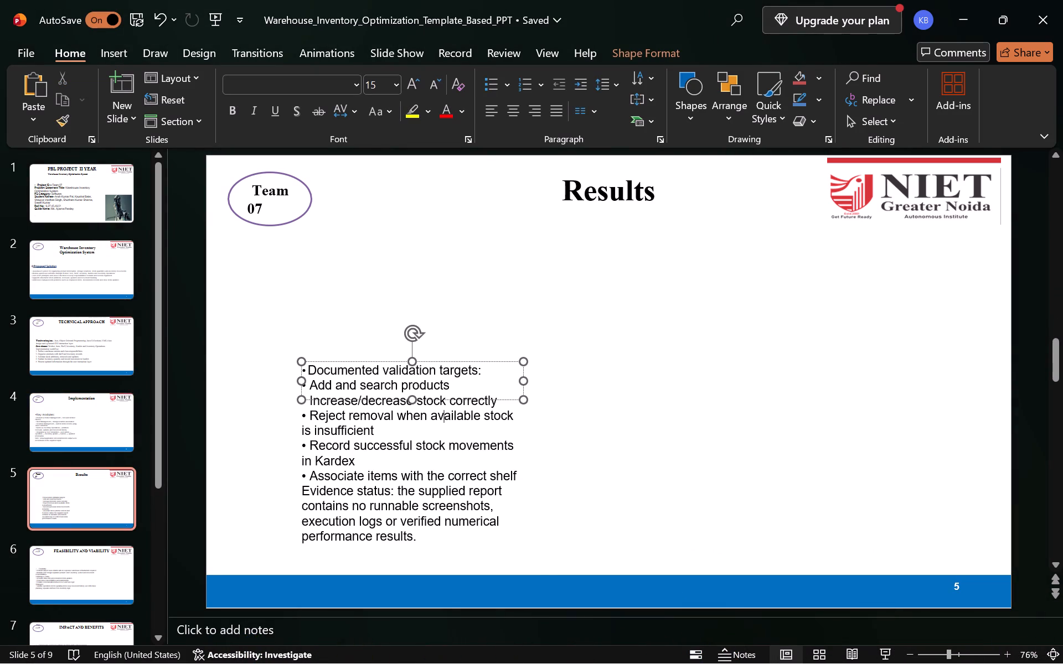
{"action": "left_click", "coordinate": [441, 515]}
{"action": "left_click", "coordinate": [401, 437]}
{"action": "left_click", "coordinate": [379, 439]}
{"action": "left_click", "coordinate": [366, 422]}
{"action": "left_click_drag", "start_coordinate": [428, 546], "coordinate": [427, 533]}
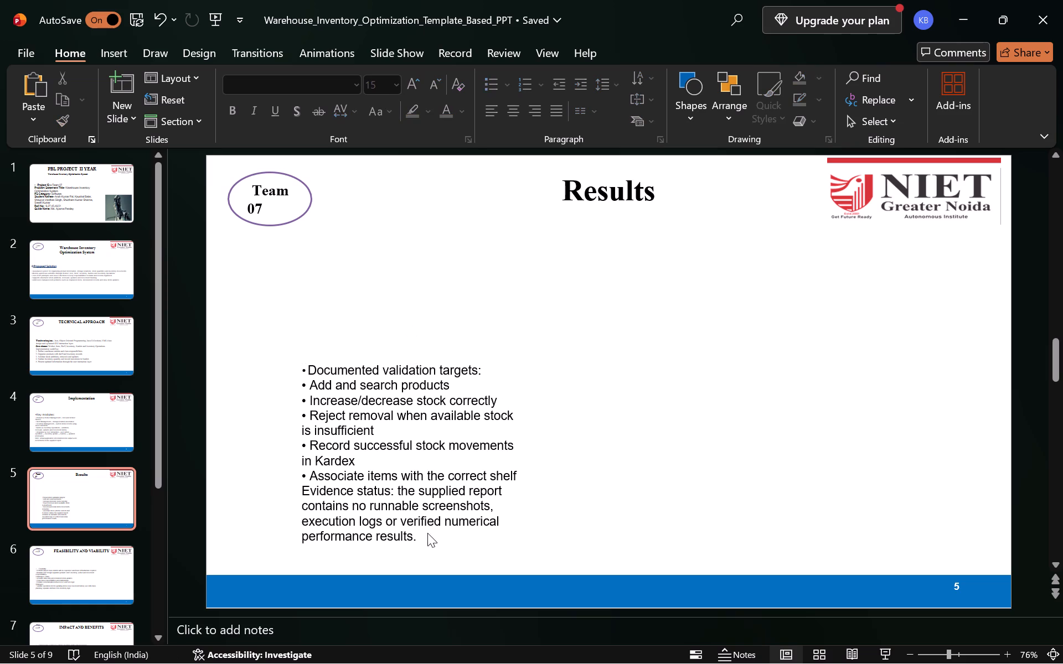
{"action": "left_click_drag", "start_coordinate": [427, 533], "coordinate": [425, 529]}
{"action": "left_click_drag", "start_coordinate": [419, 529], "coordinate": [246, 378]}
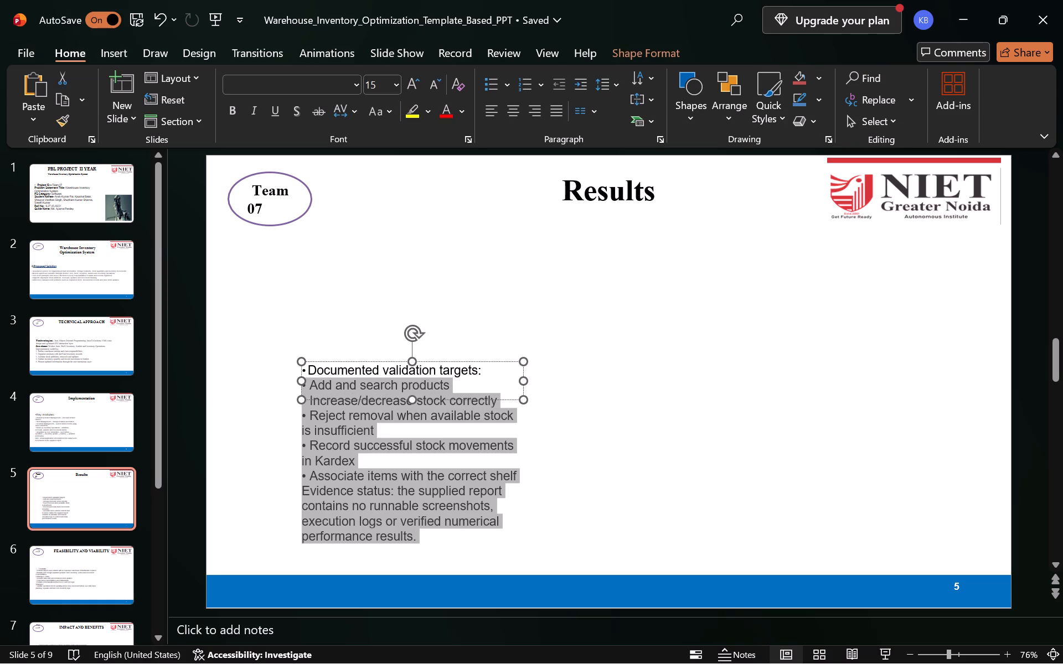
{"action": "left_click_drag", "start_coordinate": [246, 378], "coordinate": [249, 377]}
{"action": "left_click_drag", "start_coordinate": [366, 326], "coordinate": [356, 494]}
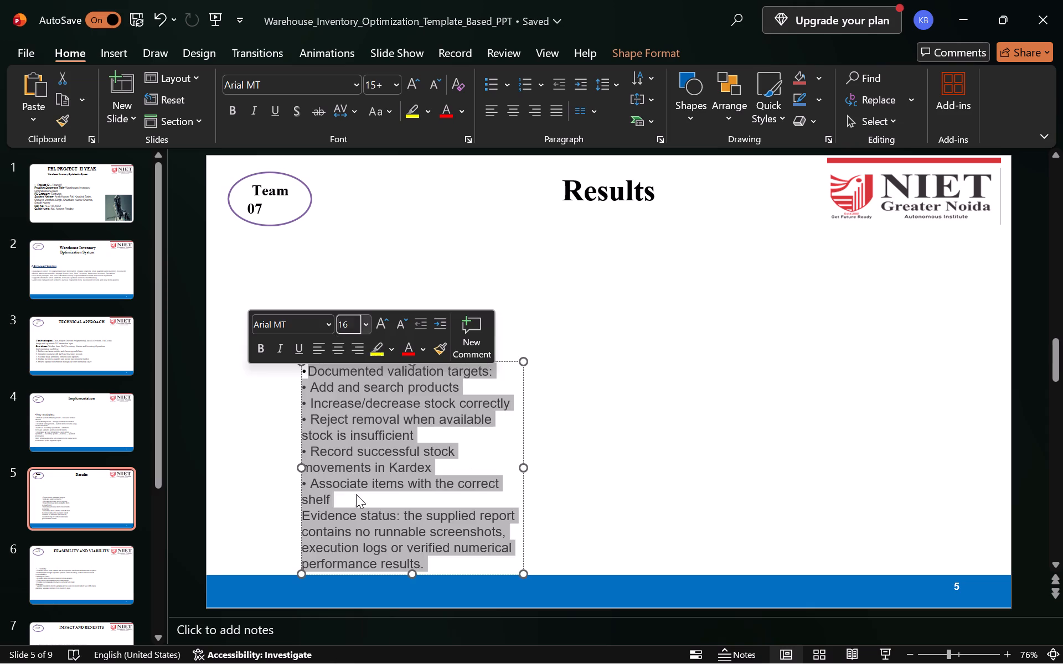
{"action": "left_click", "coordinate": [356, 494]}
Move the "Documented validation targets" text box on slide 5 up toward the title, clear of the blue footer.
{"action": "left_click_drag", "start_coordinate": [333, 360], "coordinate": [333, 352]}
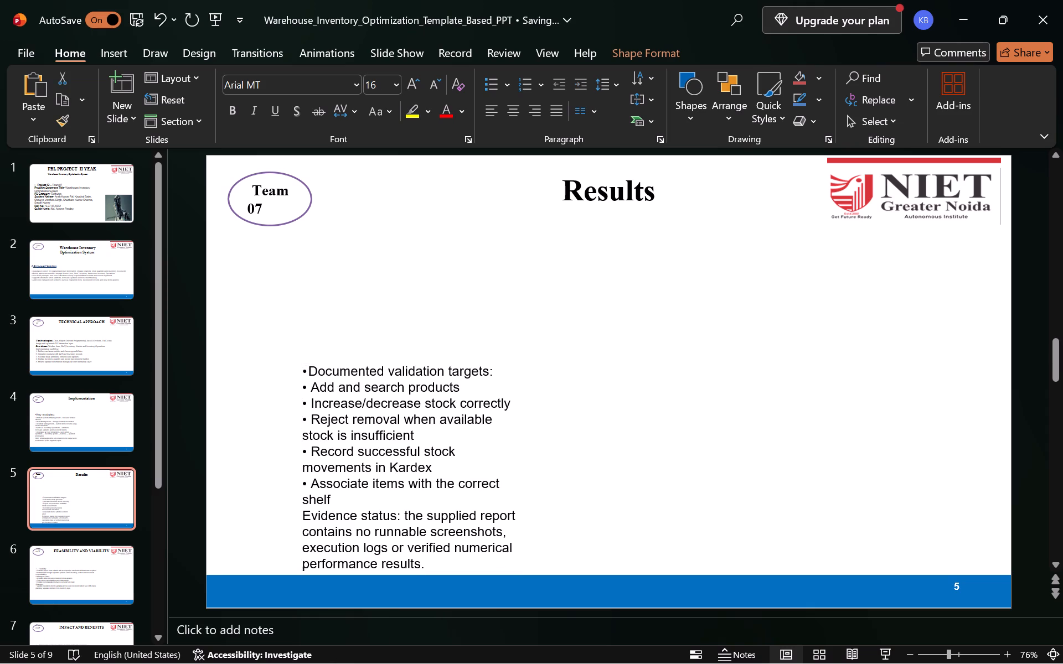
{"action": "left_click_drag", "start_coordinate": [333, 352], "coordinate": [323, 306]}
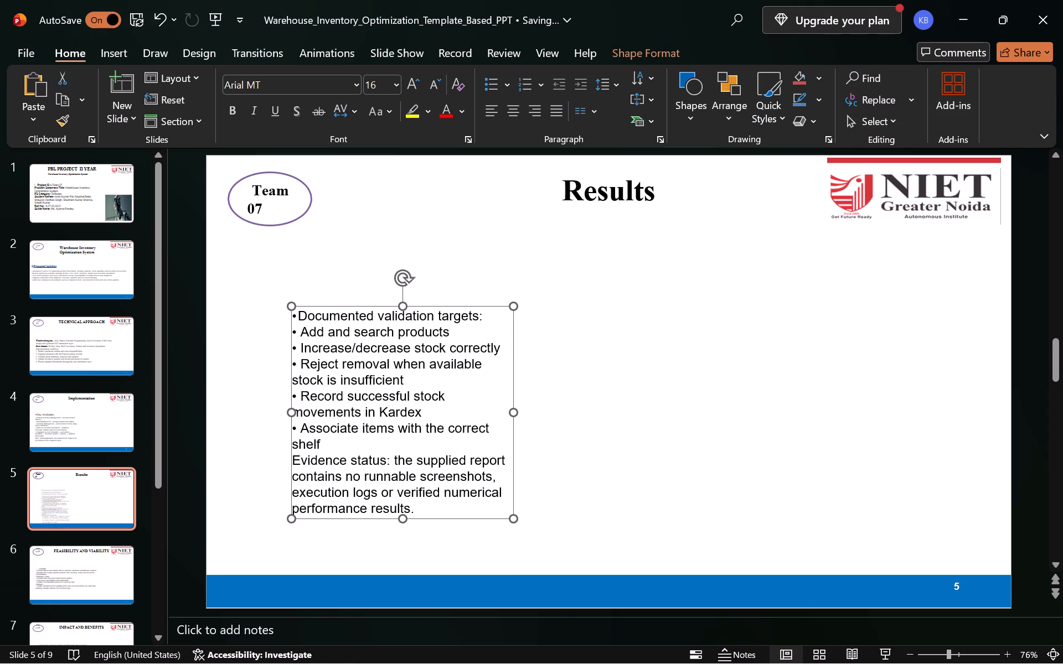
Set all the "Documented validation targets" text on slide 5 to size 18 and widen its box so each bullet fits on one line.
{"action": "left_click_drag", "start_coordinate": [425, 509], "coordinate": [335, 407]}
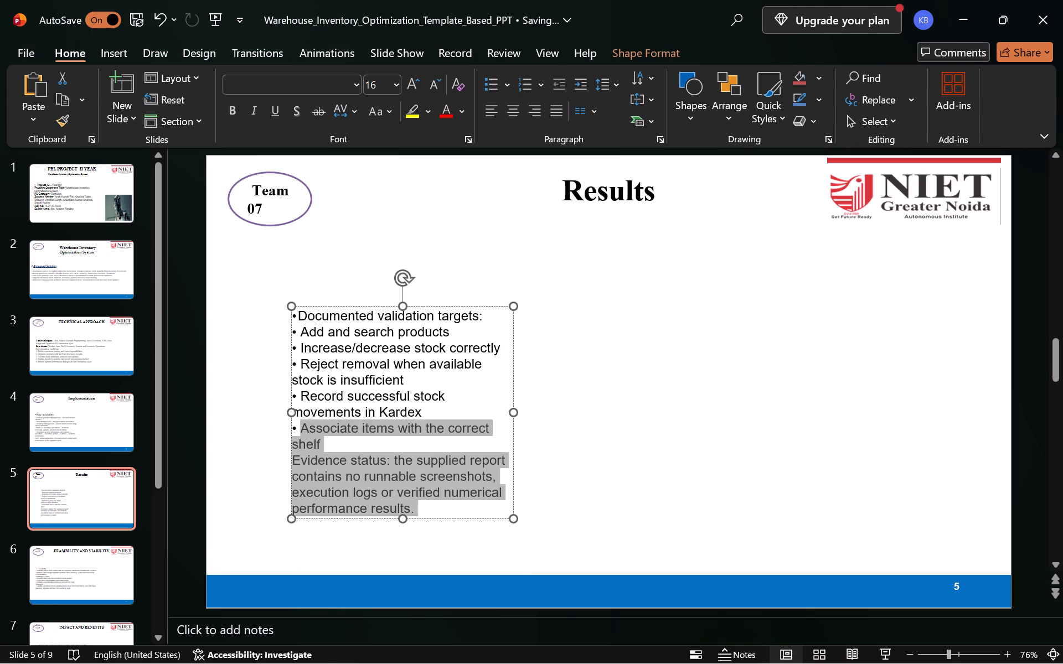
{"action": "left_click_drag", "start_coordinate": [335, 407], "coordinate": [298, 320]}
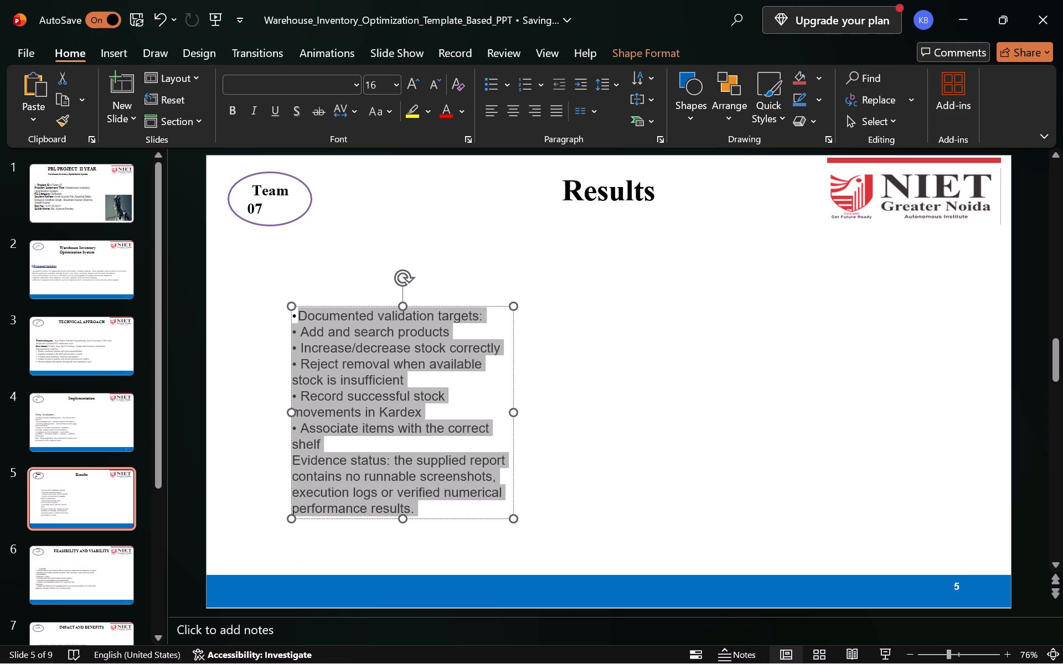
{"action": "left_click_drag", "start_coordinate": [298, 320], "coordinate": [300, 311]}
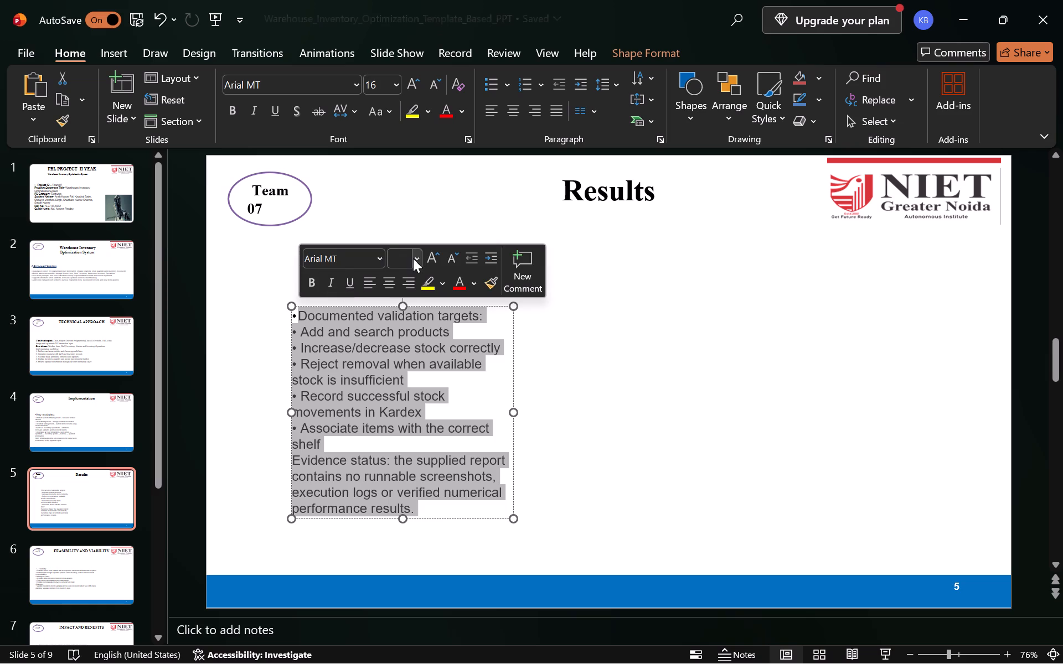
{"action": "left_click", "coordinate": [414, 258]}
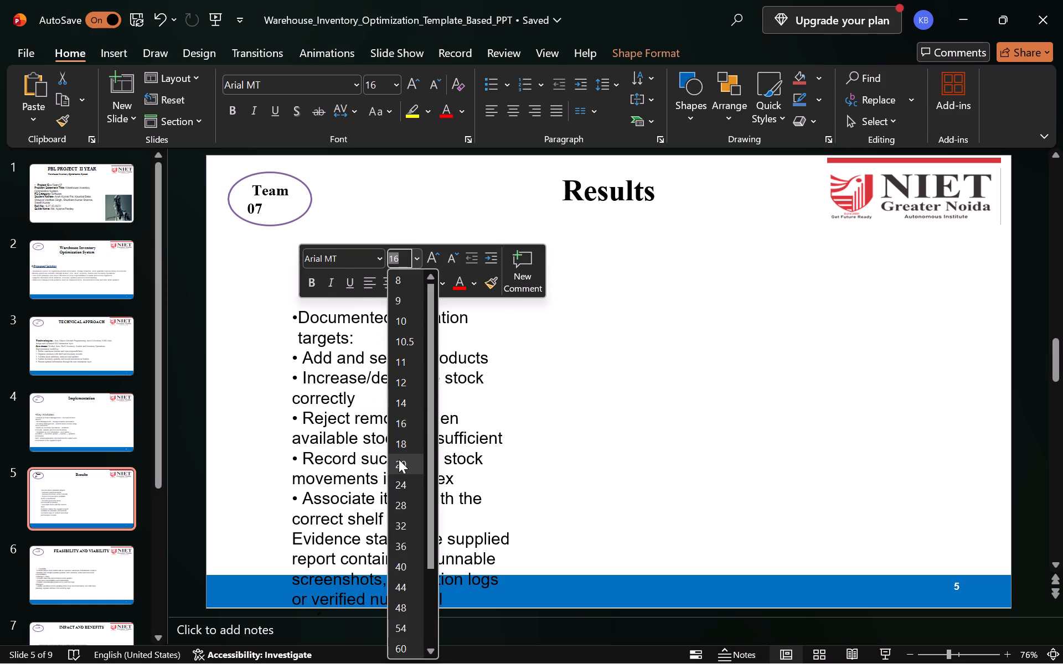
{"action": "left_click", "coordinate": [404, 435]}
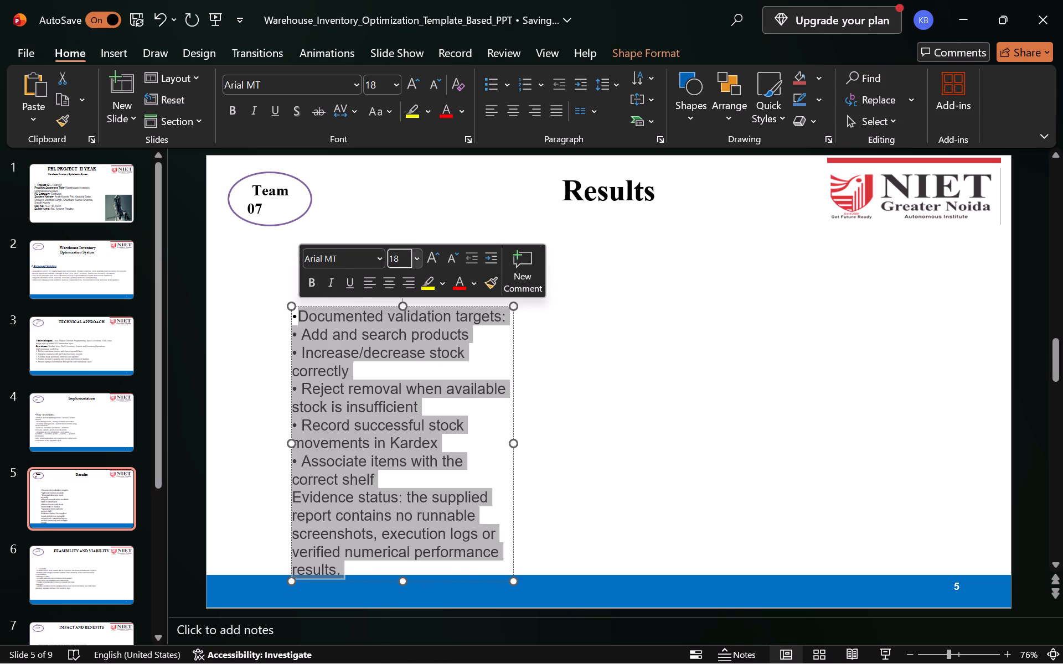
{"action": "left_click_drag", "start_coordinate": [514, 445], "coordinate": [690, 440]}
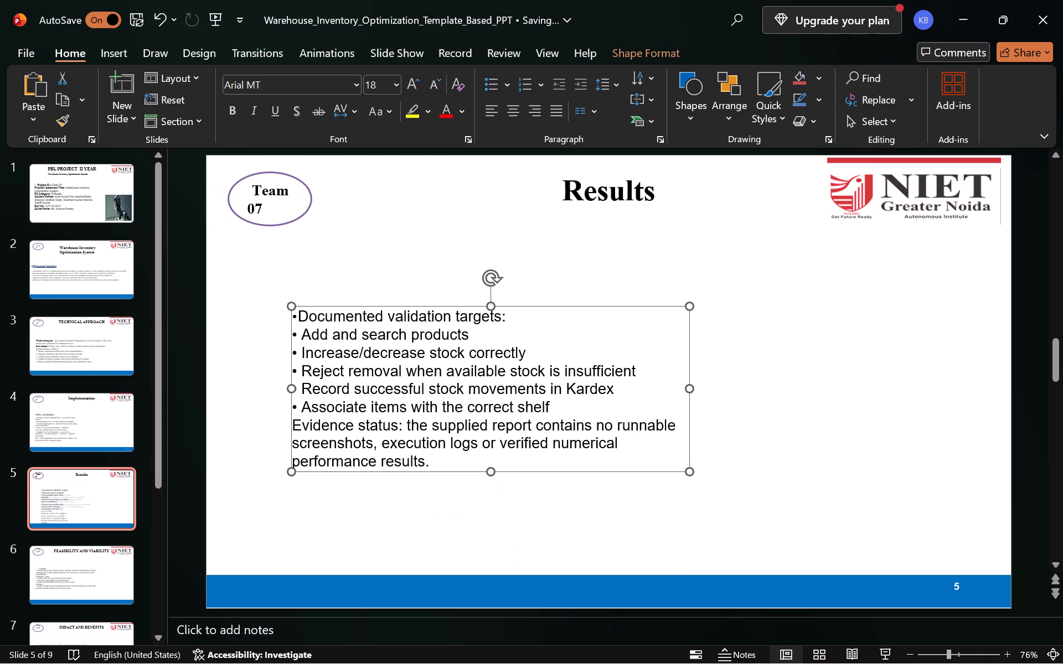
Make the "Documented validation targets:" heading on slide 5 bold and set it to size 24.
{"action": "left_click_drag", "start_coordinate": [512, 317], "coordinate": [307, 304]}
{"action": "key", "text": "ctrl+b"}
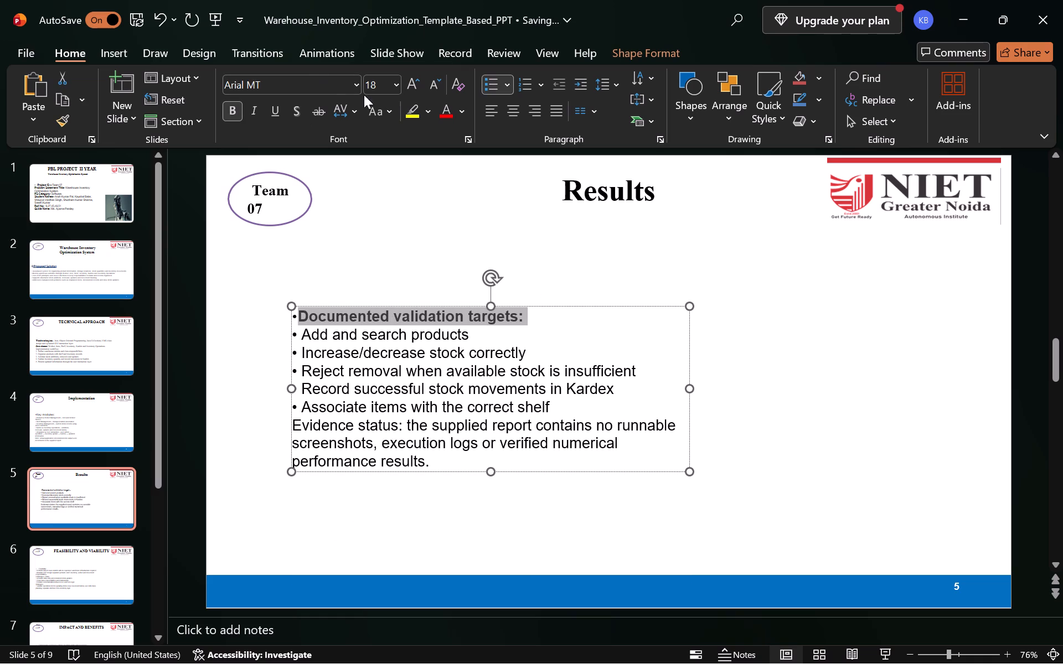
{"action": "left_click", "coordinate": [395, 86]}
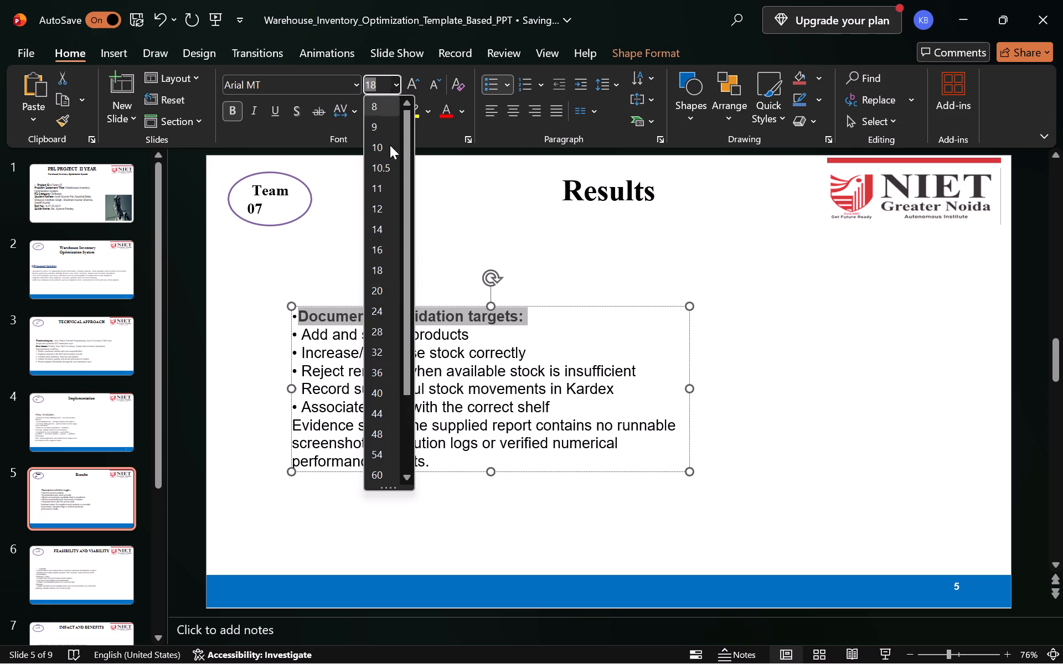
{"action": "left_click", "coordinate": [380, 311]}
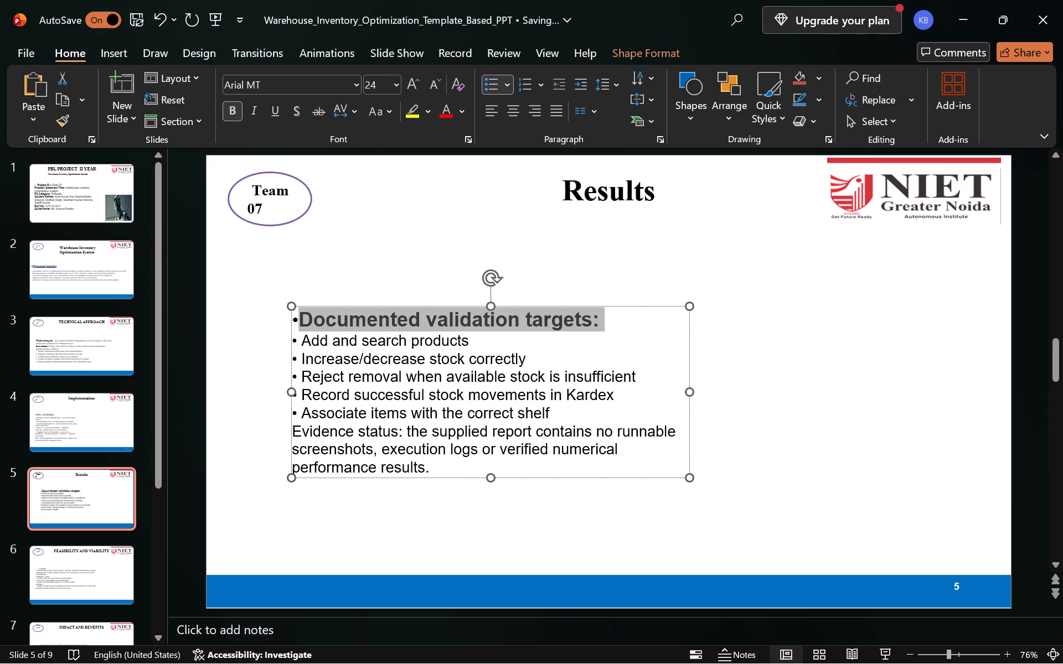
{"action": "left_click", "coordinate": [407, 411]}
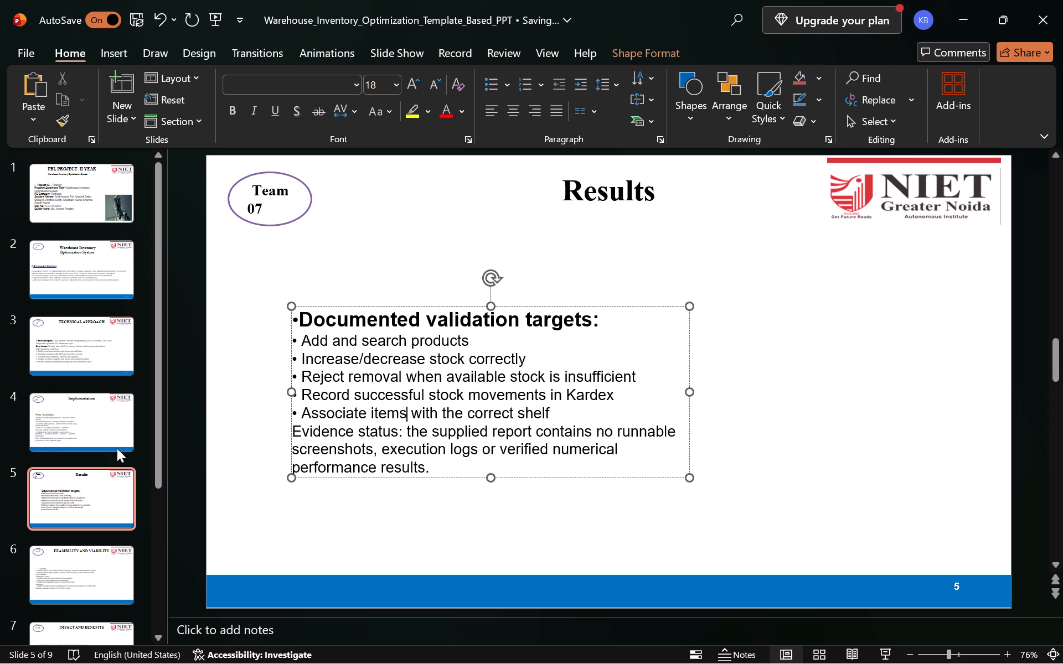
On slide 6, set the "07" in the team label to font size 14.
{"action": "left_click", "coordinate": [86, 558]}
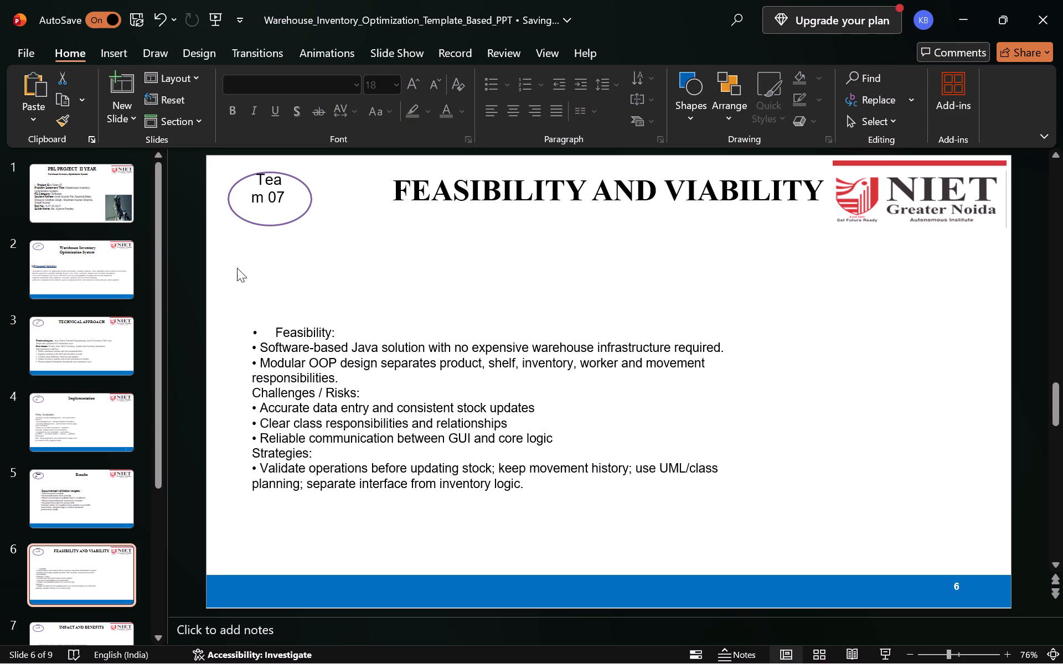
{"action": "left_click", "coordinate": [275, 192]}
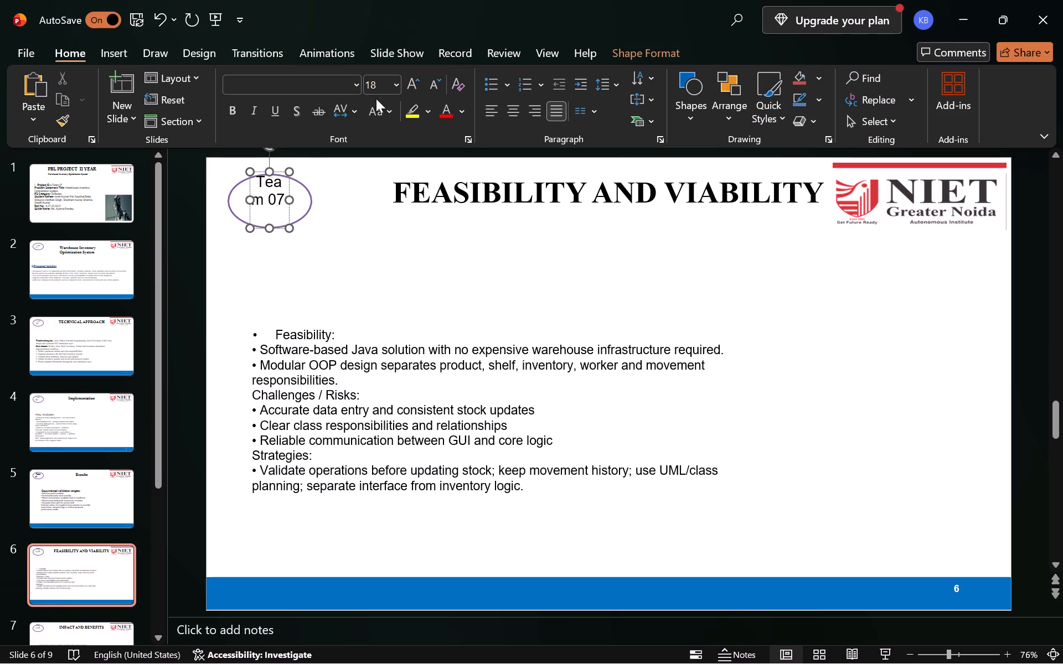
{"action": "left_click", "coordinate": [393, 82]}
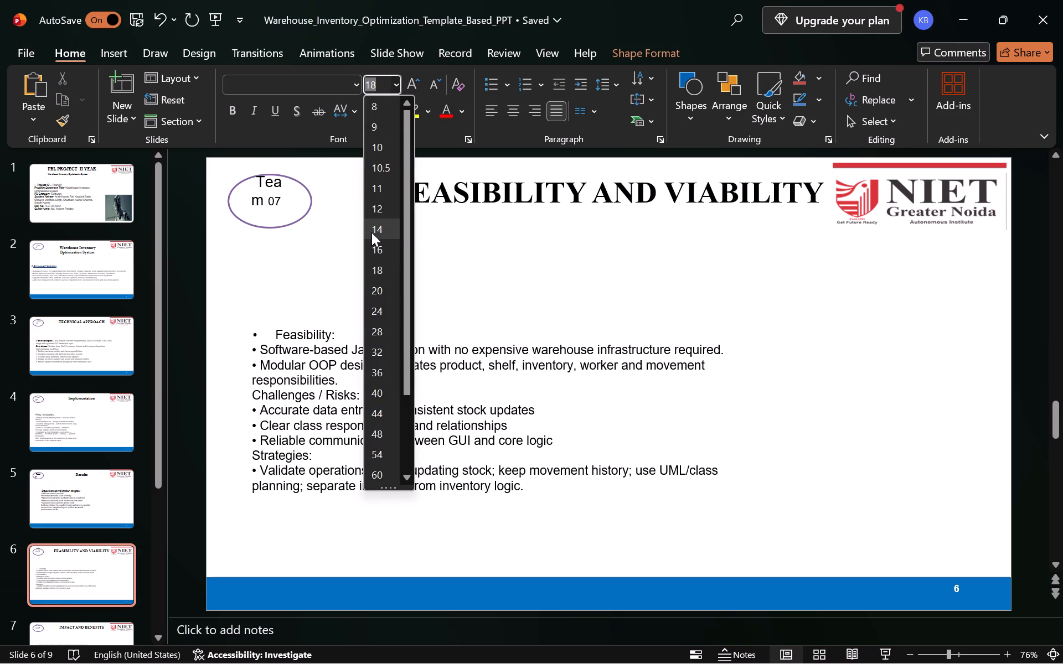
{"action": "left_click", "coordinate": [371, 232]}
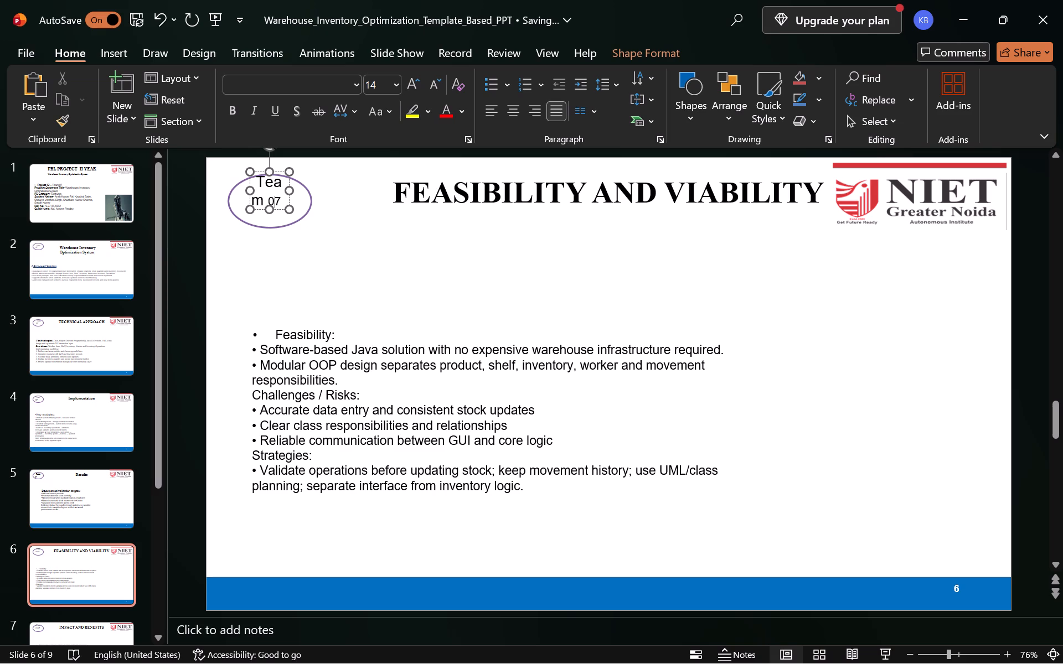
Widen slide 6's "Team 07" text box so "Team" fits on one line, and centre the box inside the oval.
{"action": "left_click_drag", "start_coordinate": [292, 213], "coordinate": [298, 217]}
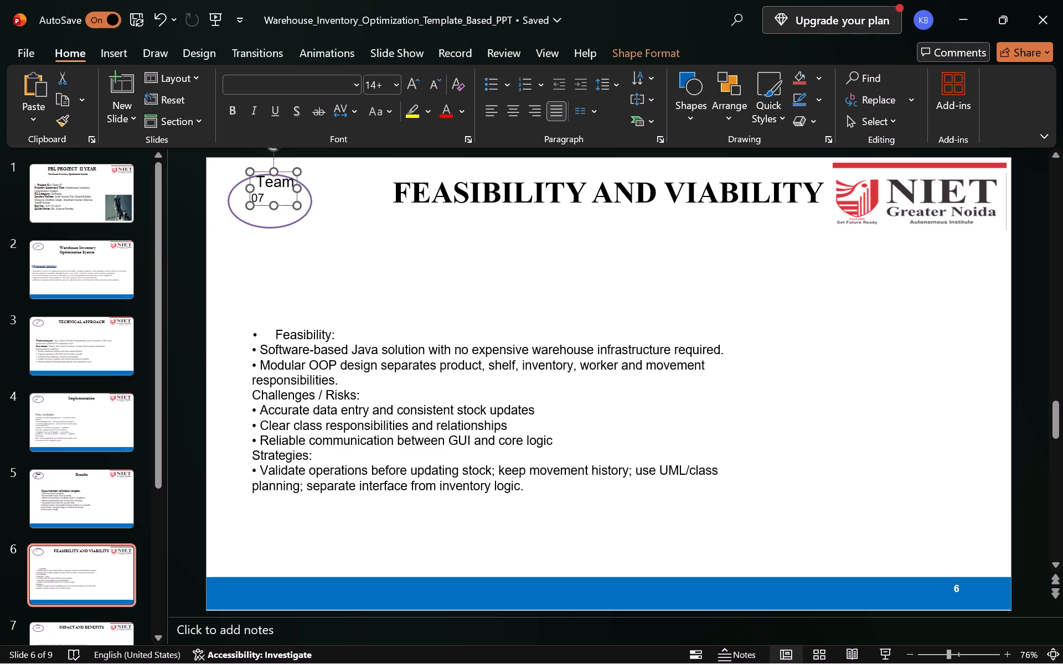
{"action": "left_click_drag", "start_coordinate": [250, 182], "coordinate": [252, 195]}
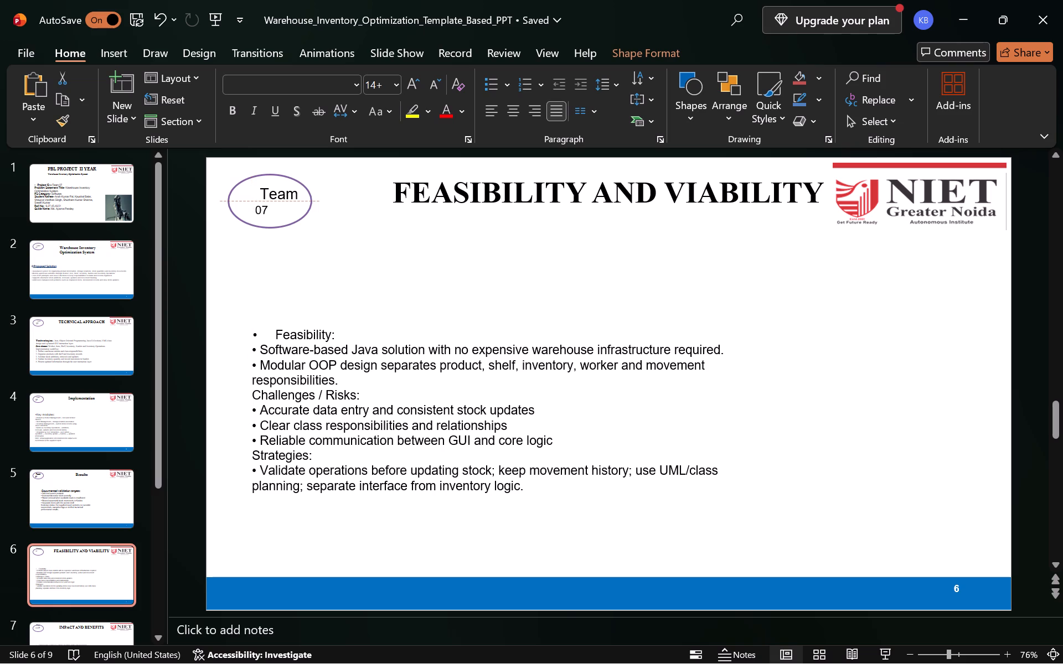
{"action": "left_click_drag", "start_coordinate": [252, 195], "coordinate": [246, 196]}
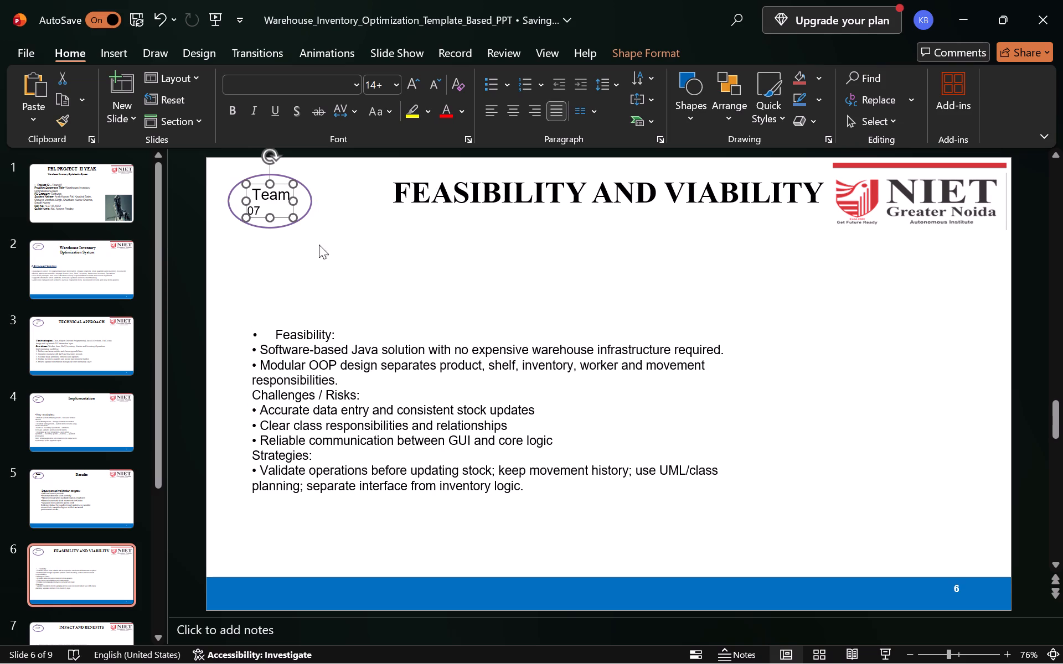
{"action": "left_click", "coordinate": [322, 246]}
Make the "Feasibility:" heading in slide 6's body text bold.
{"action": "left_click_drag", "start_coordinate": [343, 336], "coordinate": [315, 333]}
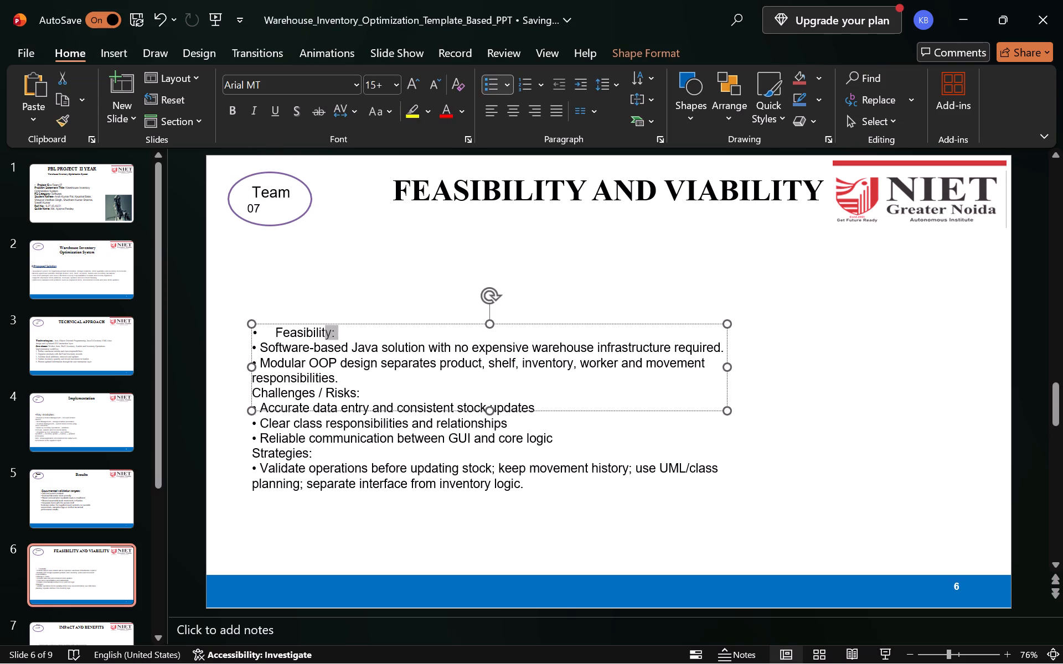
{"action": "left_click_drag", "start_coordinate": [315, 333], "coordinate": [276, 331]}
{"action": "key", "text": "ctrl+b"}
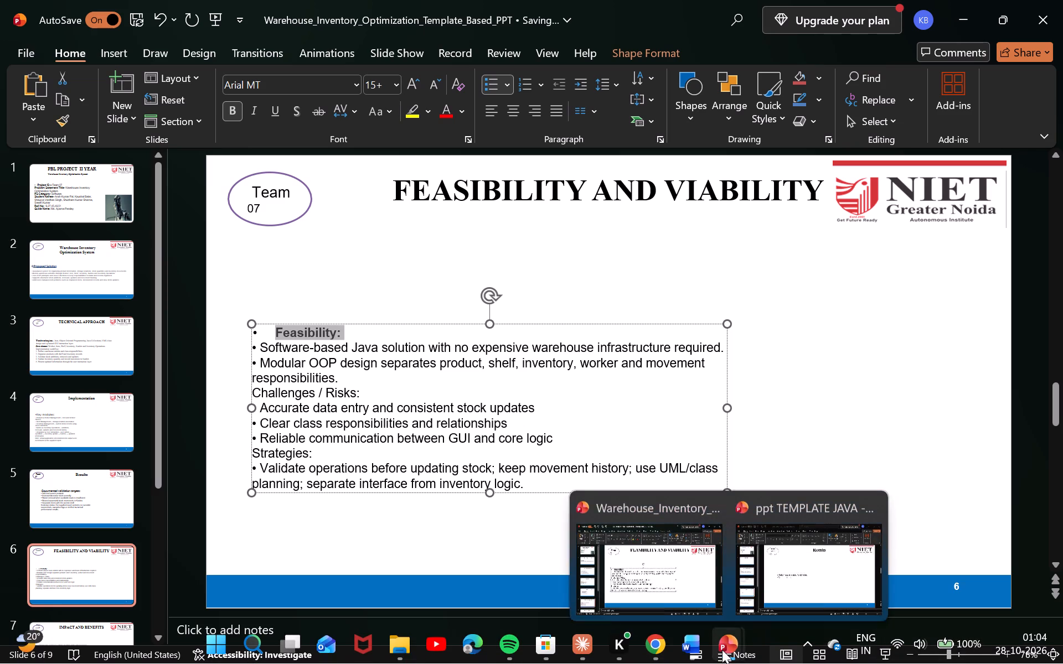
Switch to the template presentation and check the fonts and sizes of titles and body text on its Feasibility and Viability and Idea Title slides.
{"action": "left_click", "coordinate": [692, 568]}
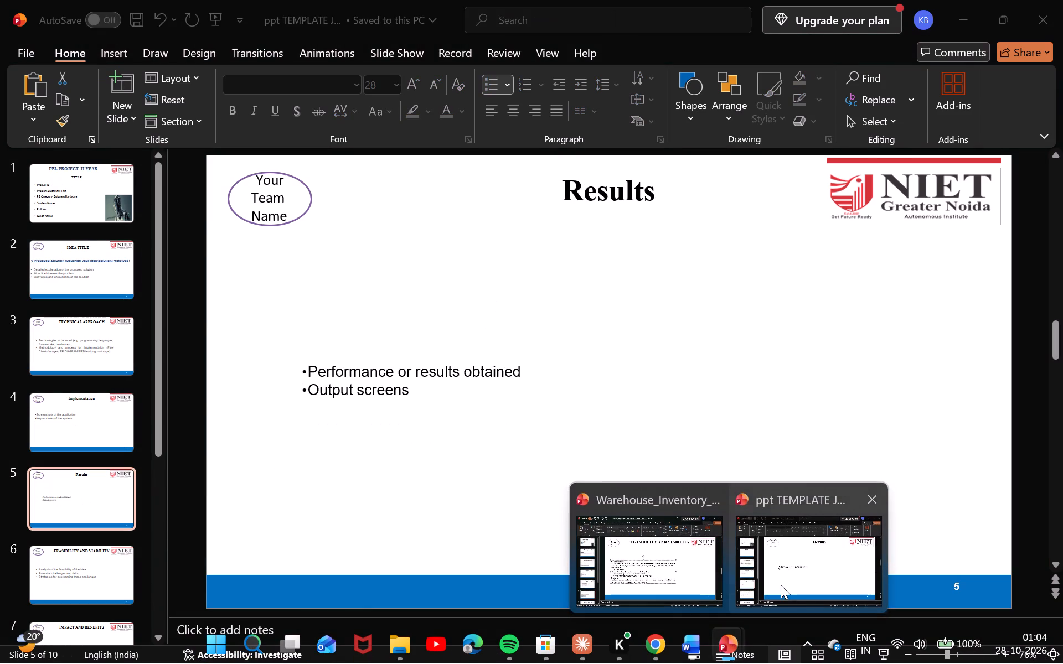
{"action": "left_click", "coordinate": [781, 585]}
{"action": "left_click", "coordinate": [64, 564]}
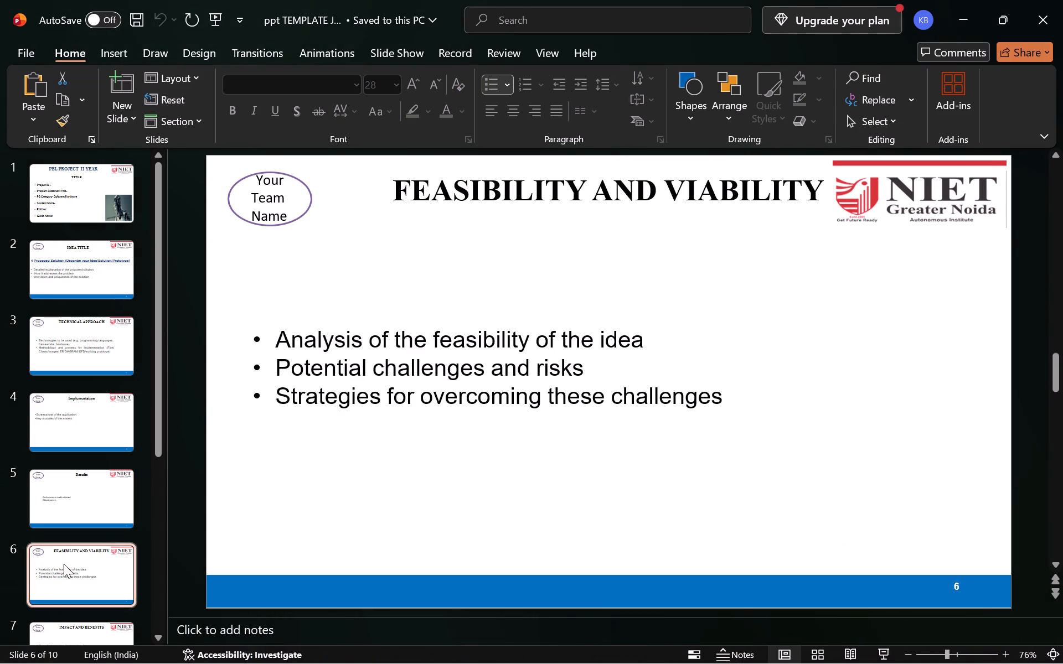
{"action": "left_click", "coordinate": [338, 339]}
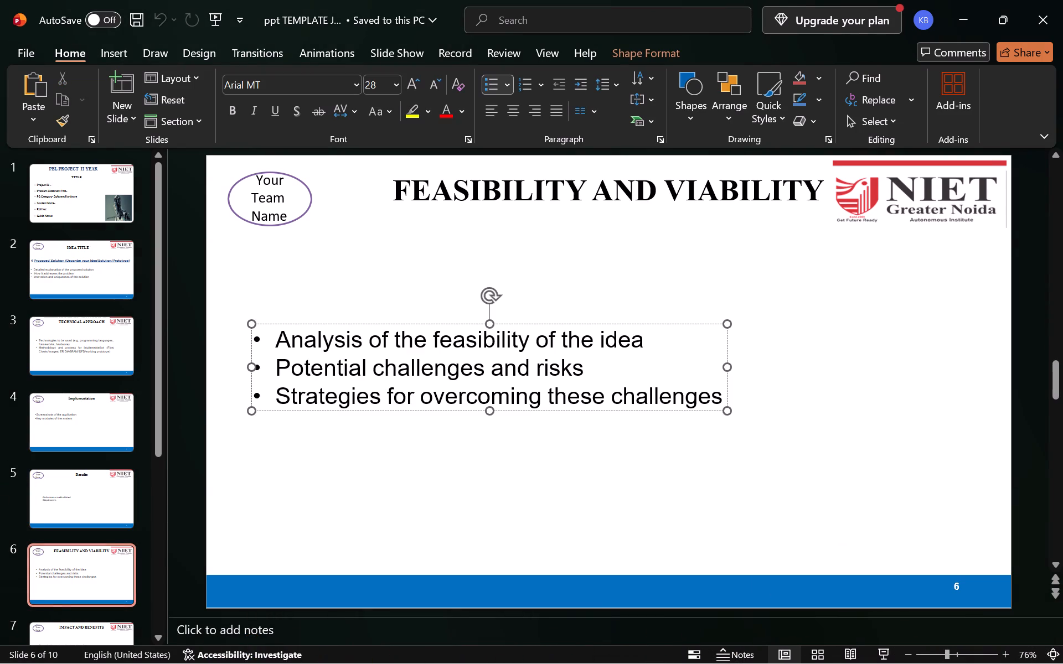
{"action": "left_click", "coordinate": [427, 340]}
{"action": "left_click", "coordinate": [465, 344]}
{"action": "left_click", "coordinate": [505, 179]}
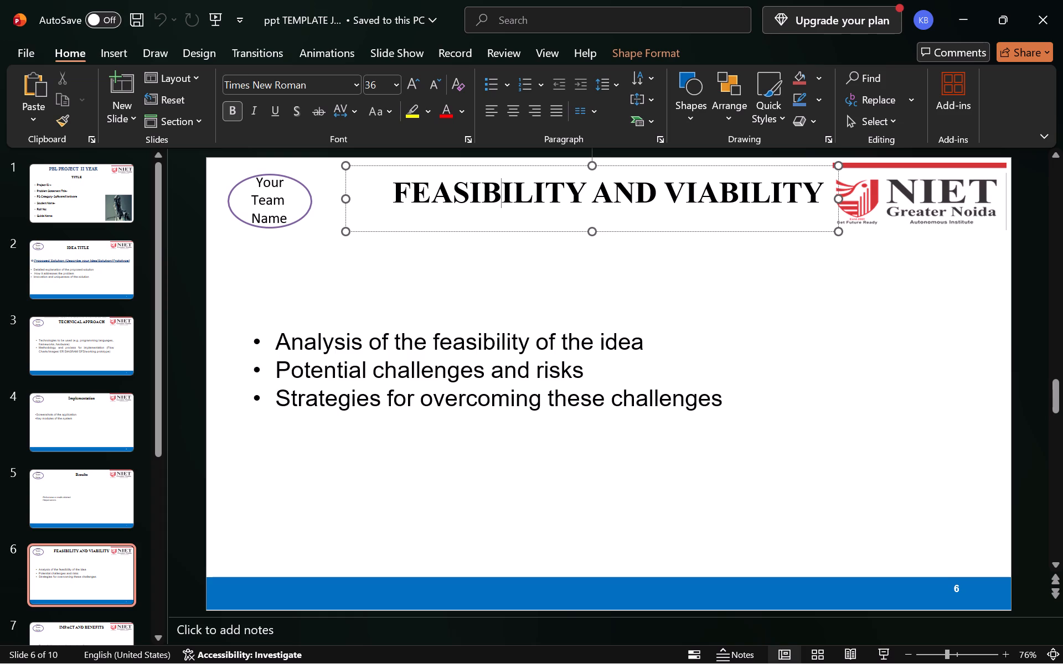
{"action": "left_click", "coordinate": [448, 330]}
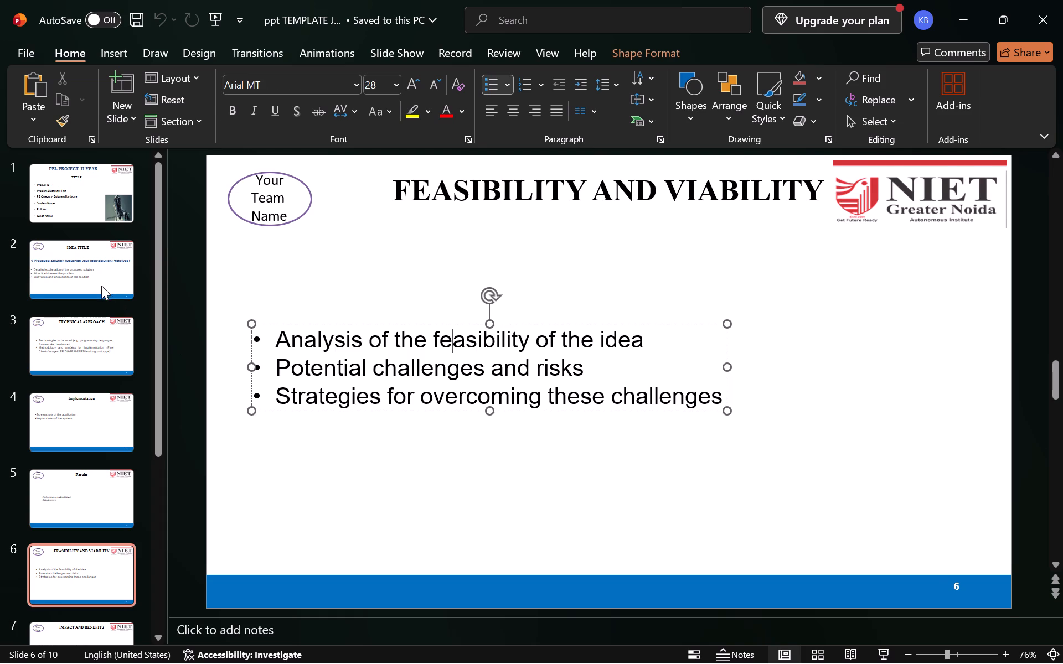
{"action": "left_click", "coordinate": [100, 284]}
{"action": "left_click", "coordinate": [275, 385]}
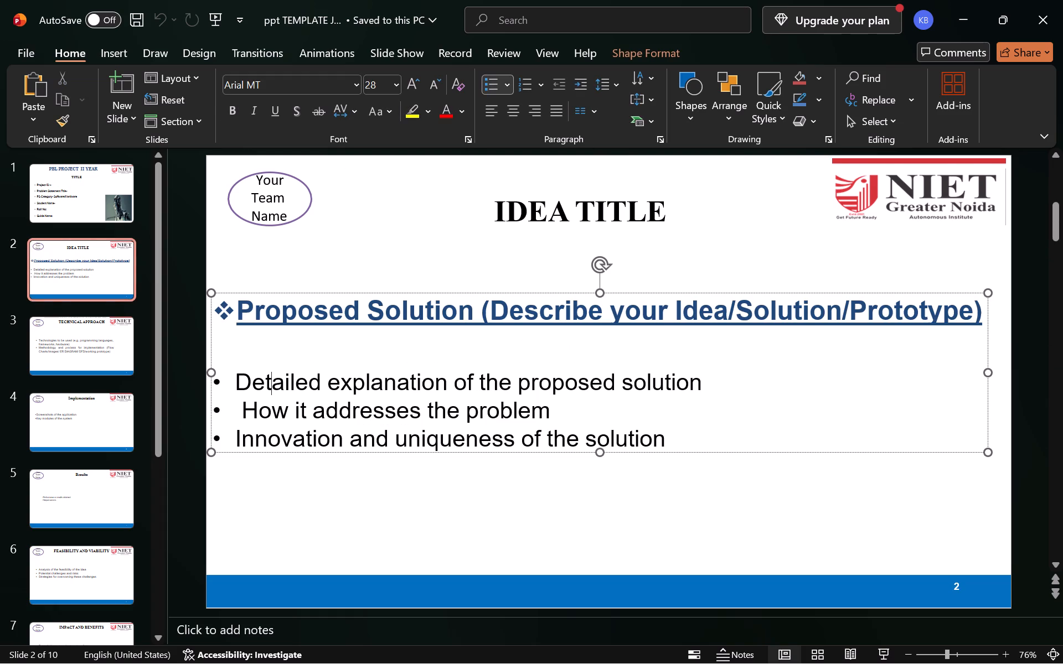
{"action": "left_click", "coordinate": [358, 312]}
{"action": "left_click", "coordinate": [551, 220]}
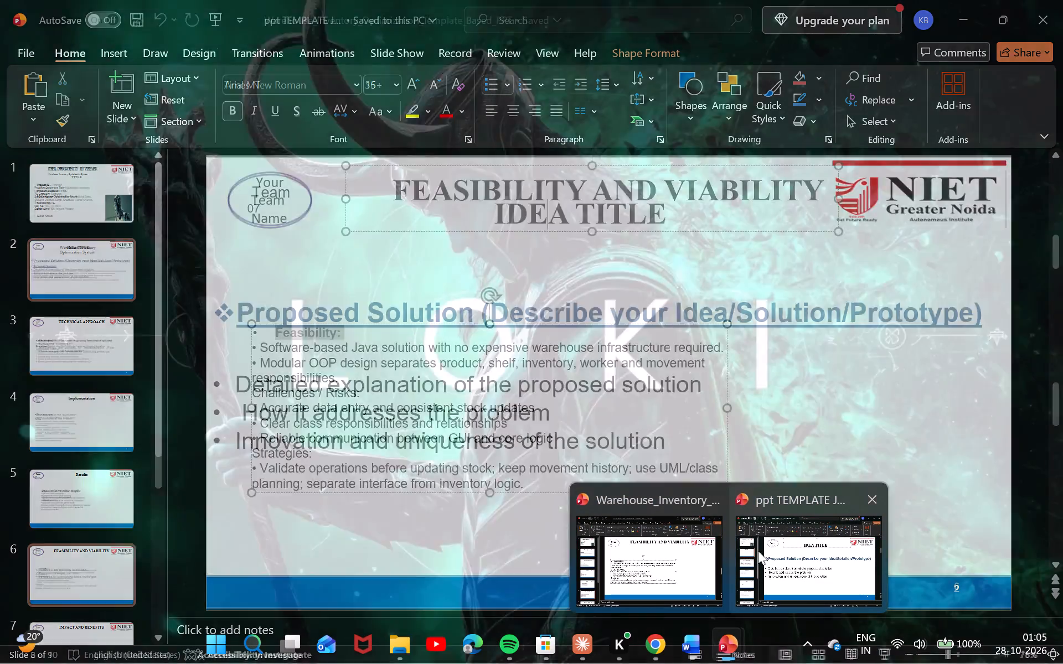
{"action": "left_click", "coordinate": [762, 550]}
{"action": "left_click", "coordinate": [77, 552]}
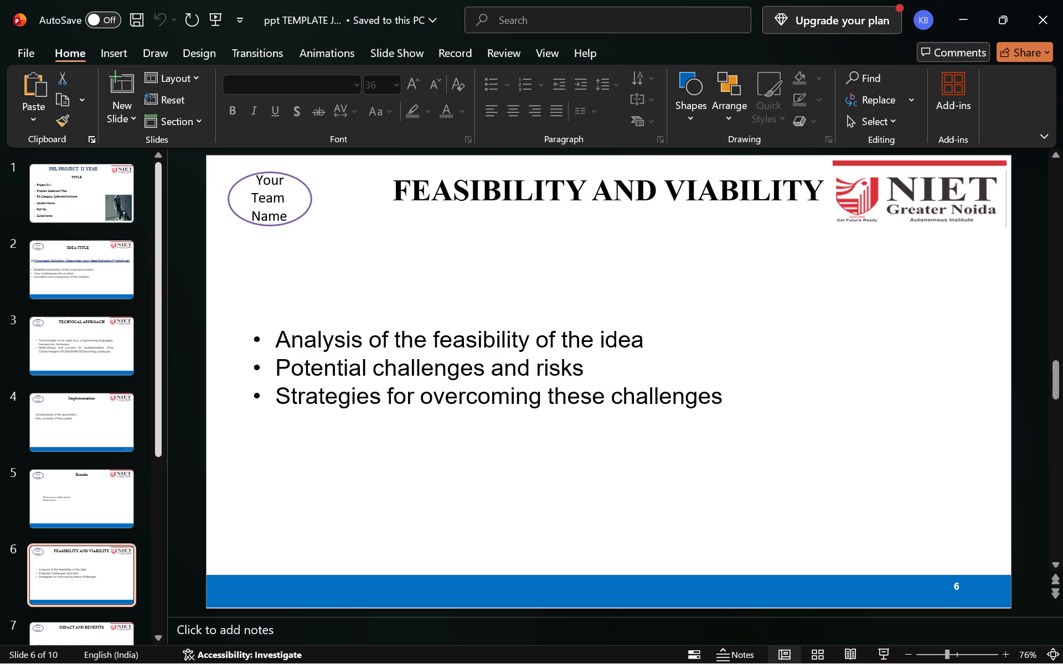
{"action": "left_click", "coordinate": [317, 346]}
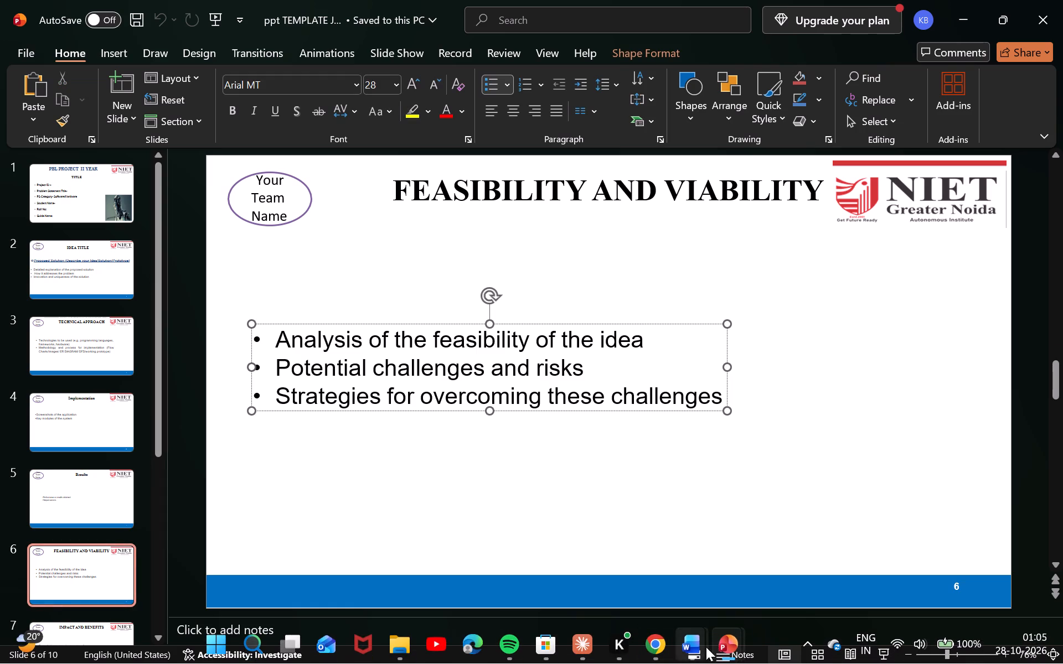
Return to the warehouse presentation and set the "Feasibility:" heading on slide 6 to size 28.
{"action": "left_click", "coordinate": [674, 585]}
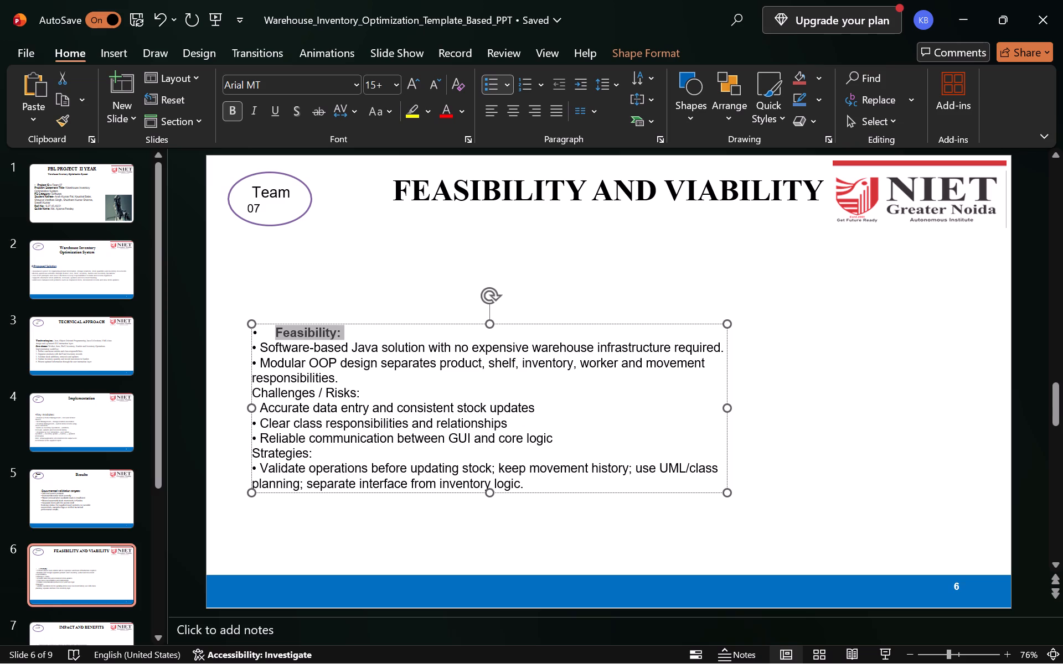
{"action": "left_click", "coordinate": [393, 86]}
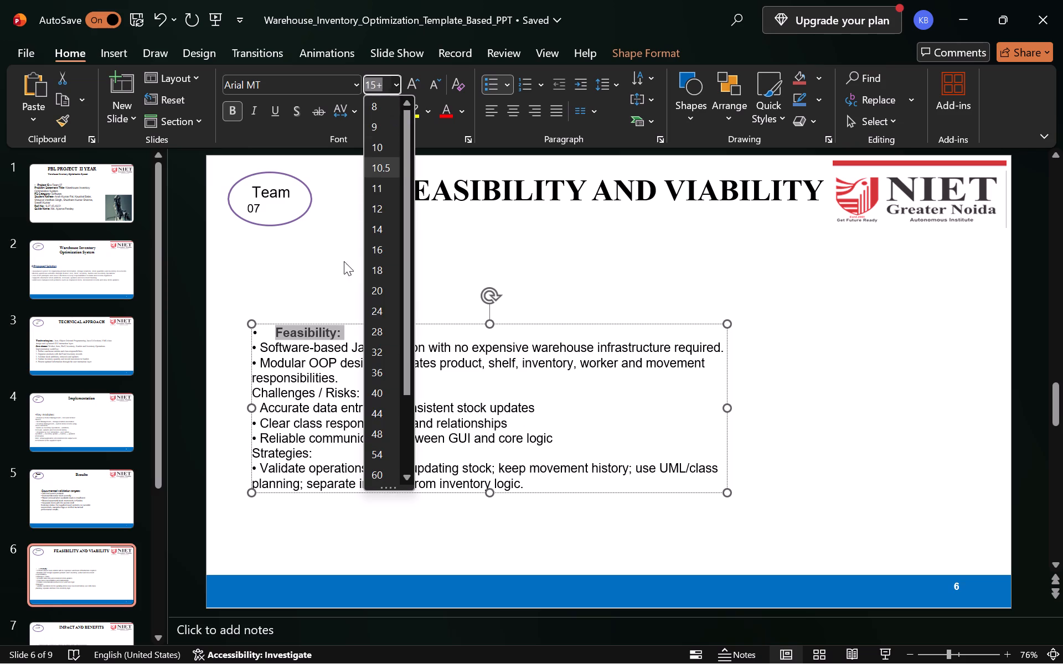
{"action": "left_click", "coordinate": [382, 336]}
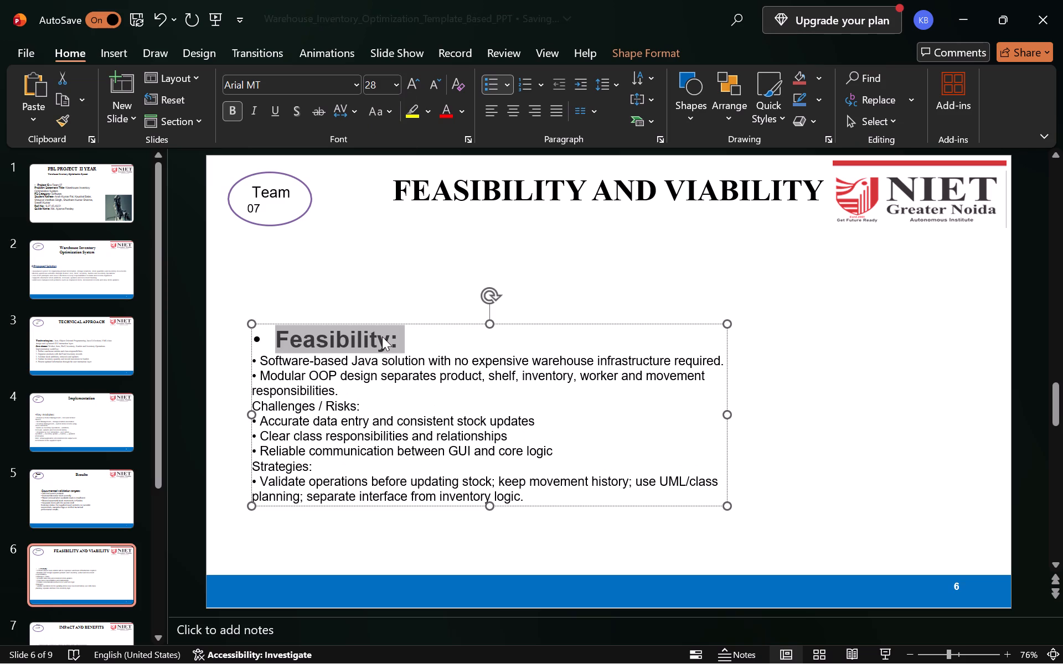
Set slide 6's body text below the "Feasibility:" heading to size 24.
{"action": "left_click", "coordinate": [521, 490]}
{"action": "left_click_drag", "start_coordinate": [521, 490], "coordinate": [251, 358]}
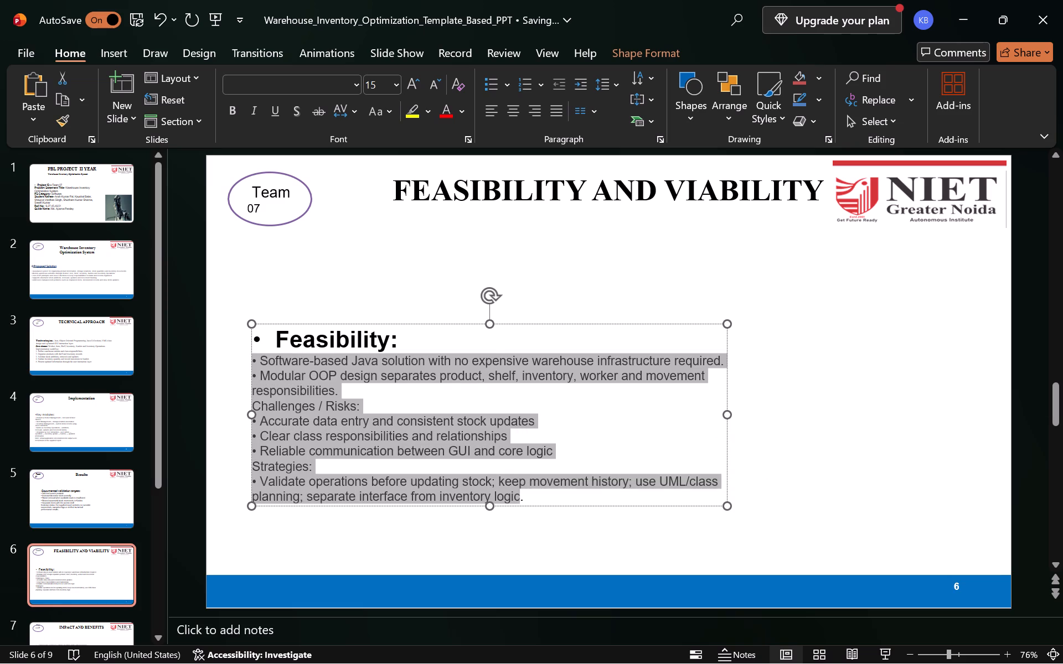
{"action": "left_click_drag", "start_coordinate": [369, 310], "coordinate": [362, 466]}
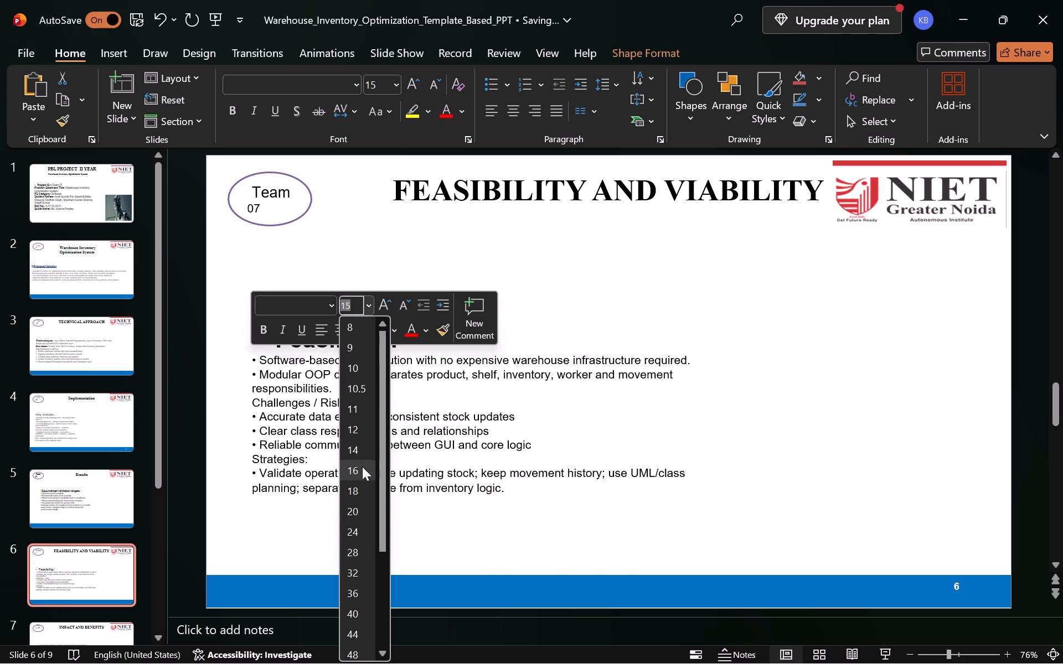
{"action": "left_click_drag", "start_coordinate": [362, 466], "coordinate": [357, 537]}
{"action": "left_click", "coordinate": [357, 537]}
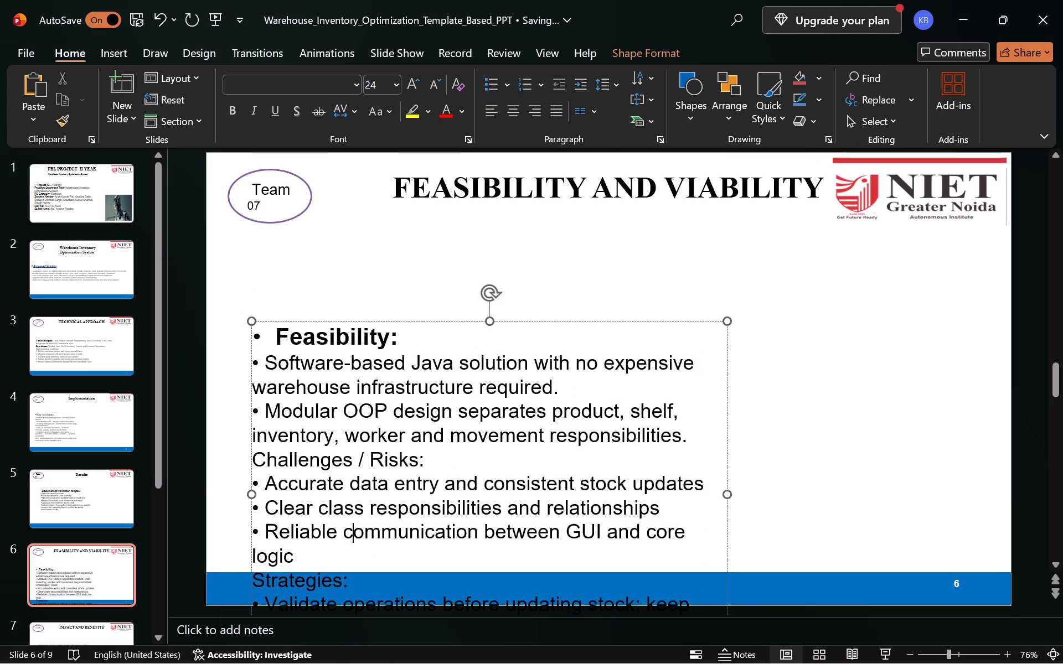
Move slide 6's body text box up beneath the title and widen it so all text fits above the blue footer band.
{"action": "left_click_drag", "start_coordinate": [407, 317], "coordinate": [378, 288]}
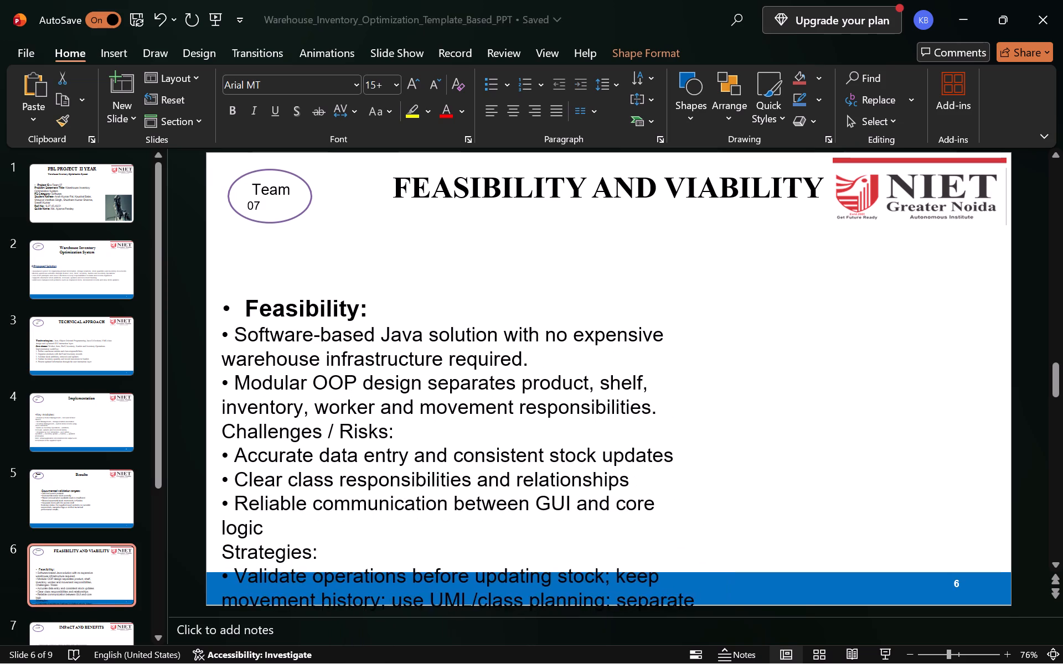
{"action": "left_click_drag", "start_coordinate": [378, 288], "coordinate": [395, 261]}
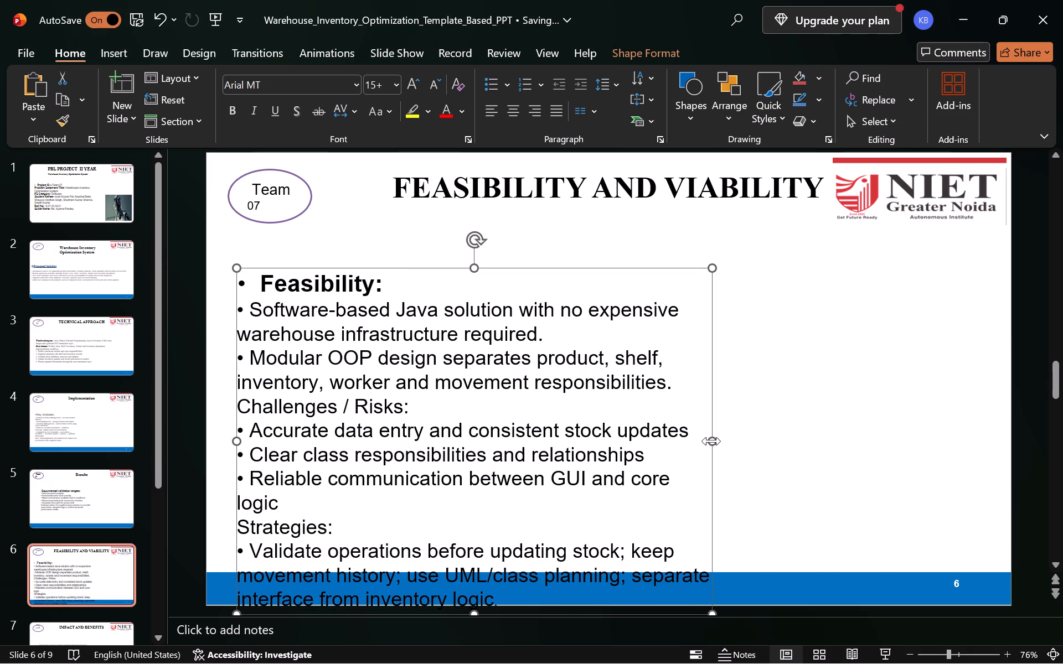
{"action": "left_click_drag", "start_coordinate": [712, 441], "coordinate": [926, 407]}
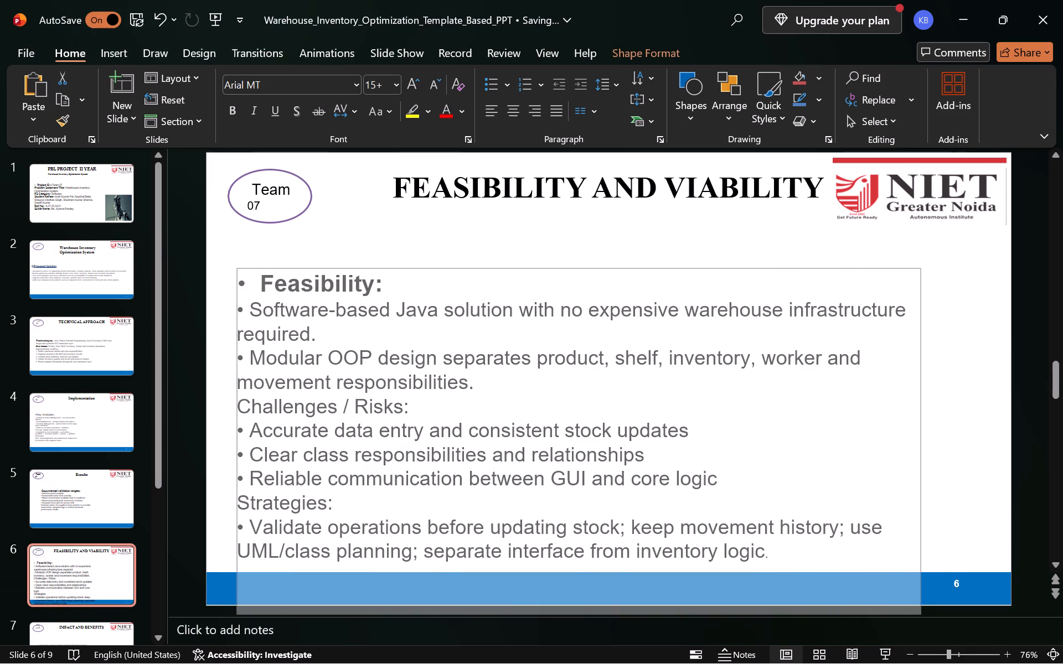
{"action": "left_click_drag", "start_coordinate": [926, 407], "coordinate": [954, 397]}
{"action": "left_click", "coordinate": [886, 409]}
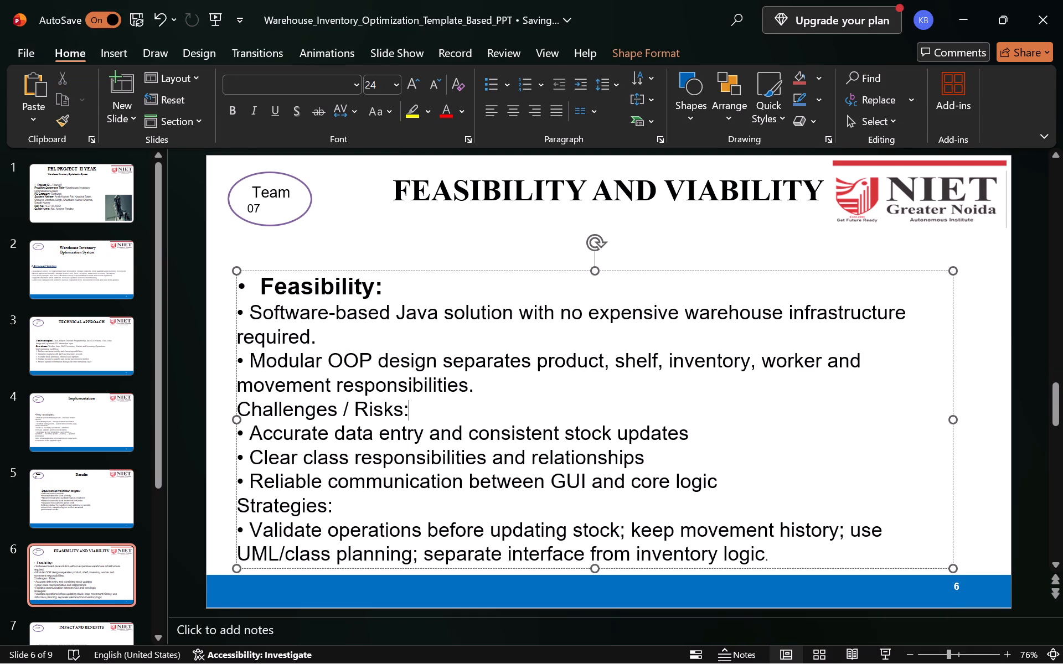
{"action": "left_click", "coordinate": [497, 229]}
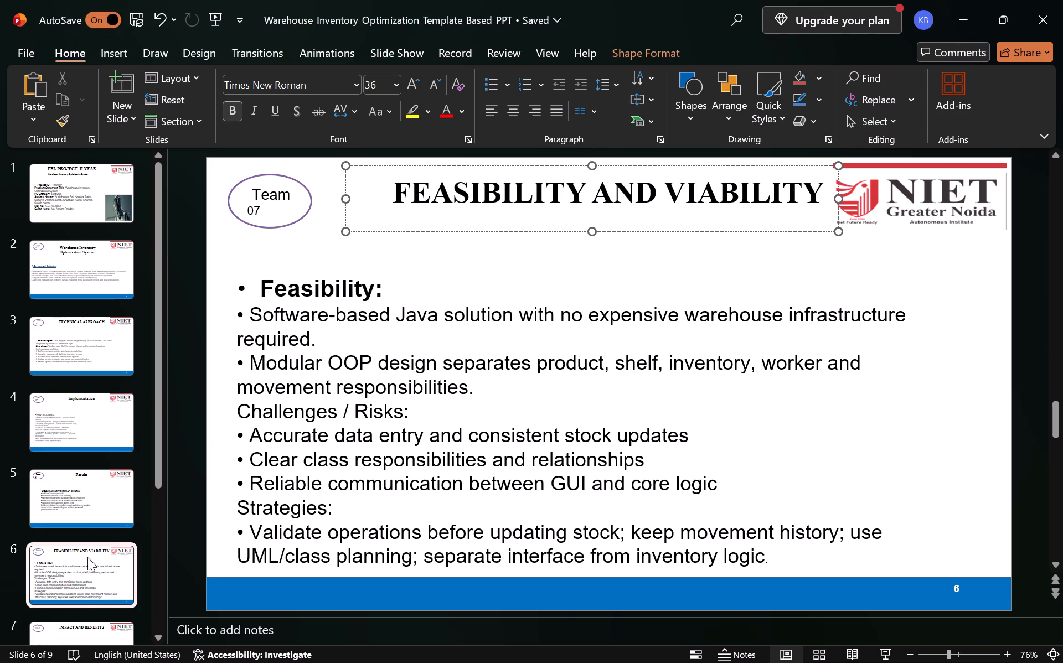
Open slide 7 and compare it with the Impact and Benefits slide in the template presentation, returning to the warehouse presentation.
{"action": "scroll", "coordinate": [82, 594], "scroll_direction": "down", "scroll_amount": 5}
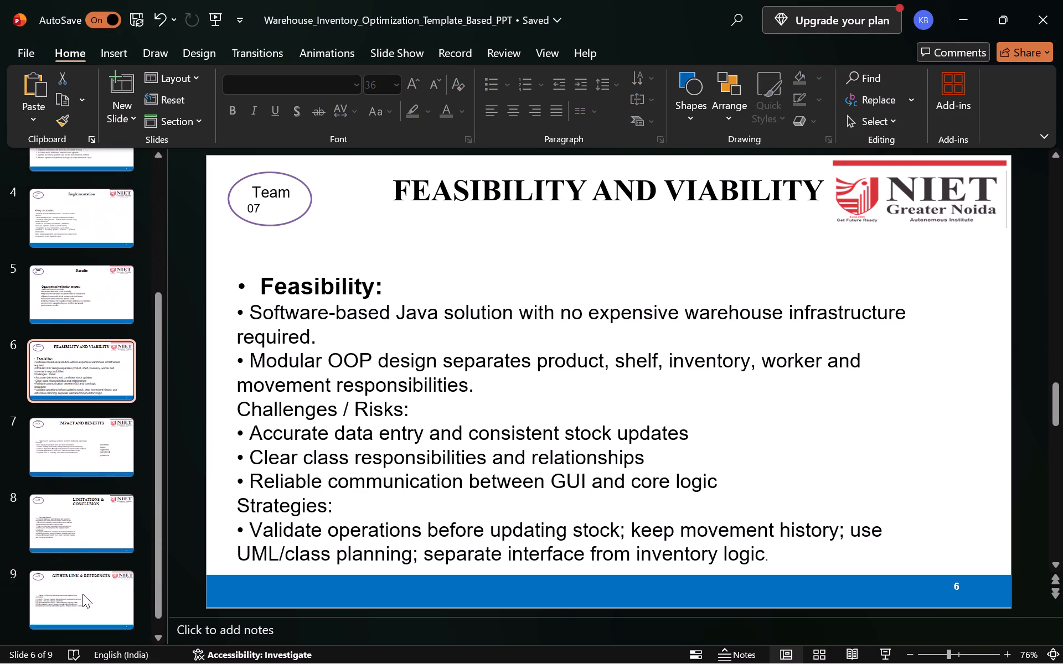
{"action": "scroll", "coordinate": [82, 594], "scroll_direction": "down", "scroll_amount": 3}
{"action": "left_click", "coordinate": [70, 458]}
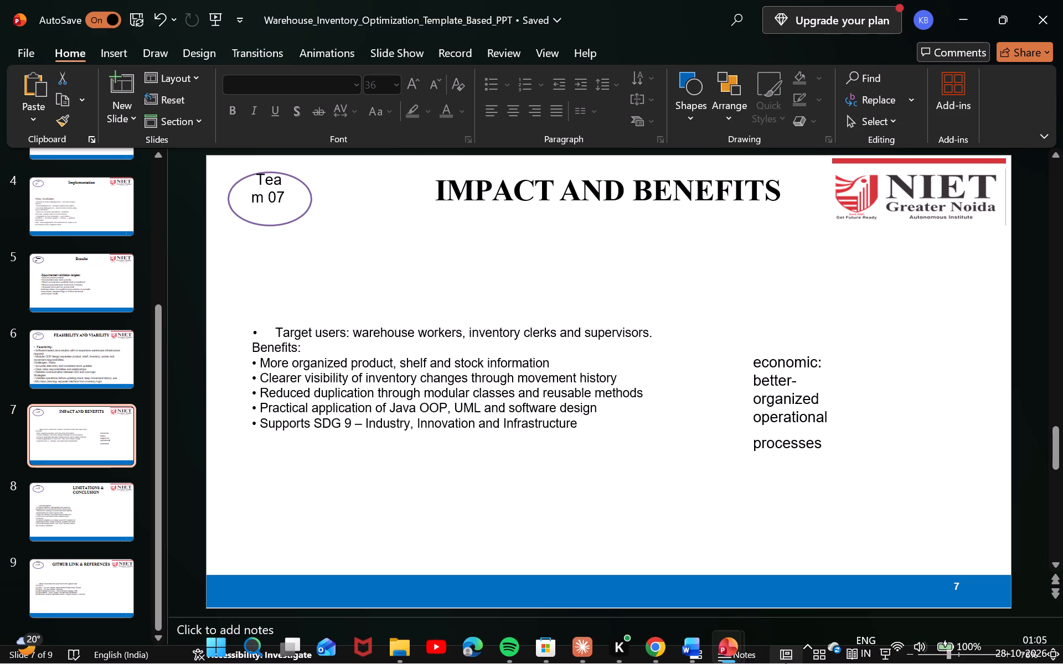
{"action": "left_click", "coordinate": [801, 583]}
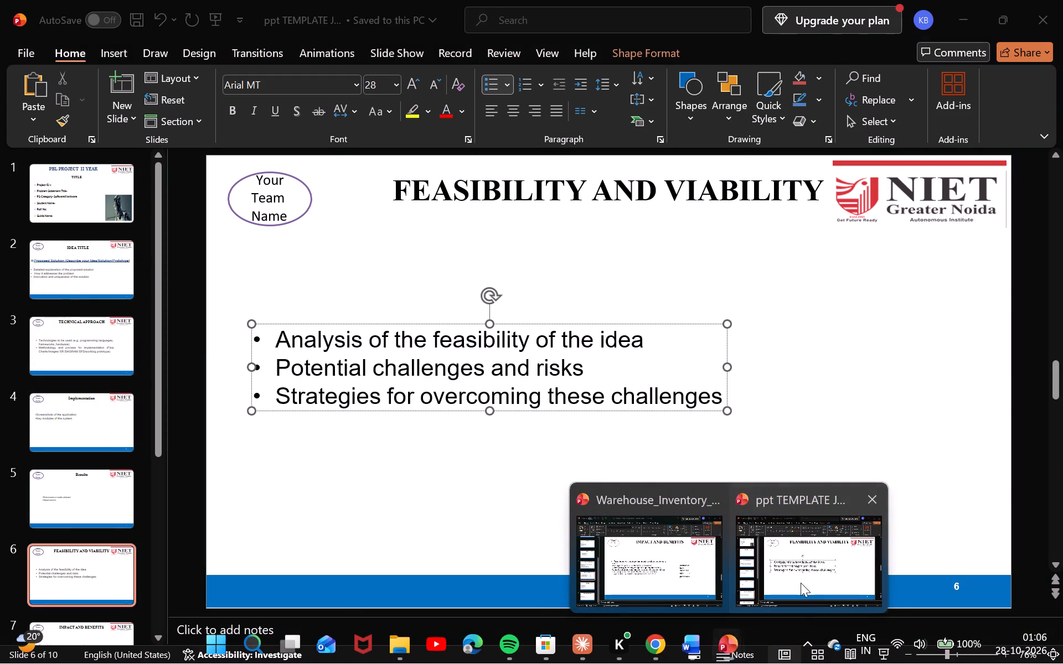
{"action": "scroll", "coordinate": [80, 606], "scroll_direction": "down", "scroll_amount": 1}
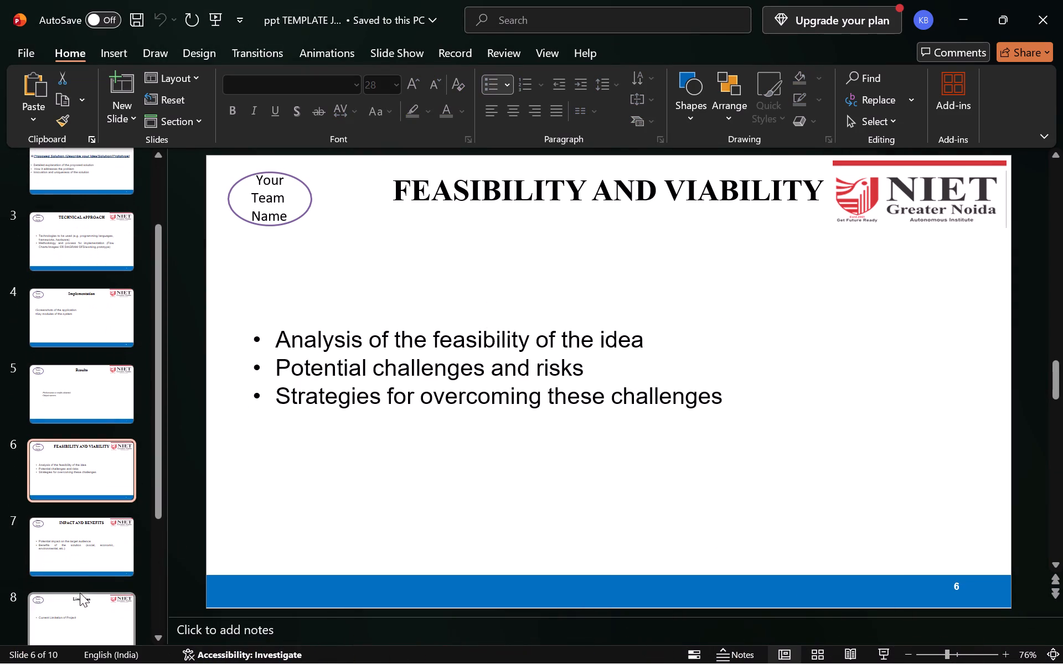
{"action": "left_click", "coordinate": [81, 566]}
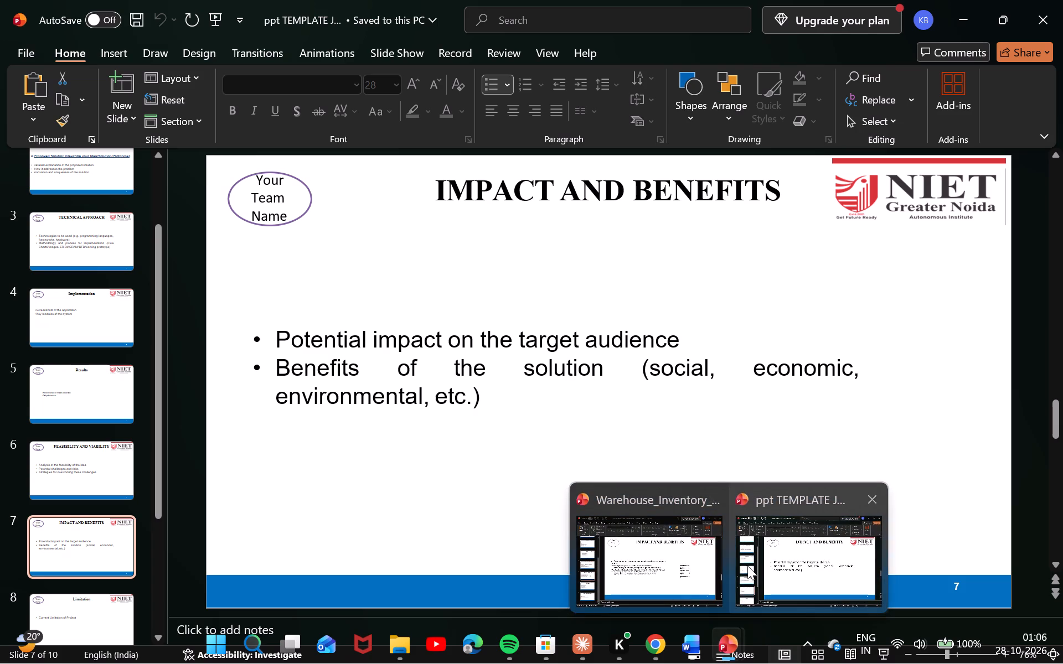
{"action": "left_click", "coordinate": [675, 558]}
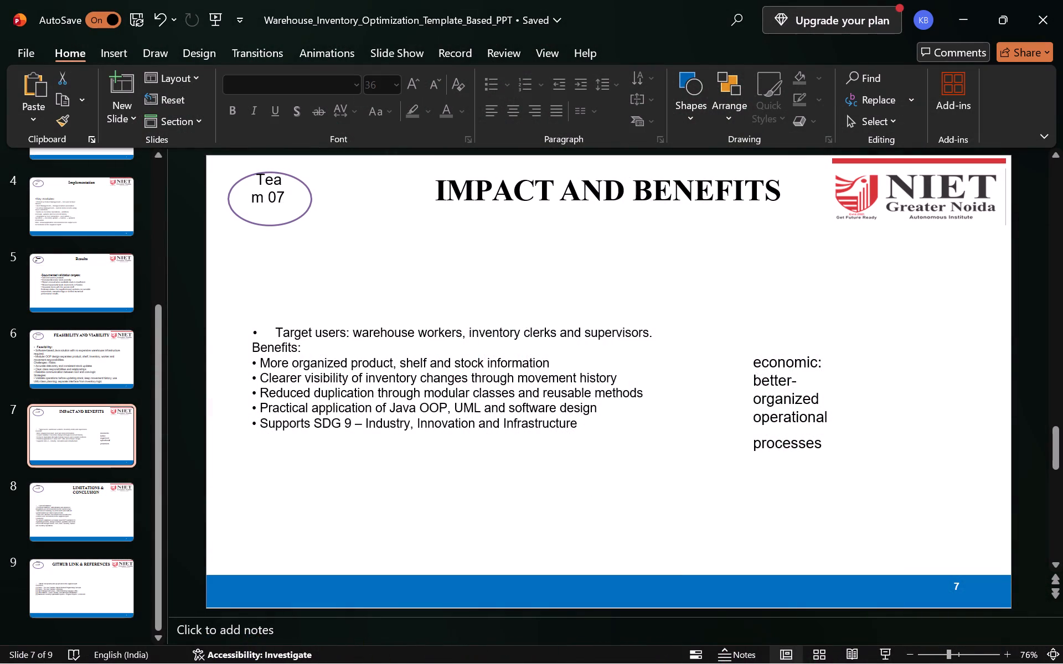
Widen slide 7's "Team 07" text box so "Team" fits on one line, and set its text to size 14.
{"action": "left_click", "coordinate": [270, 188]}
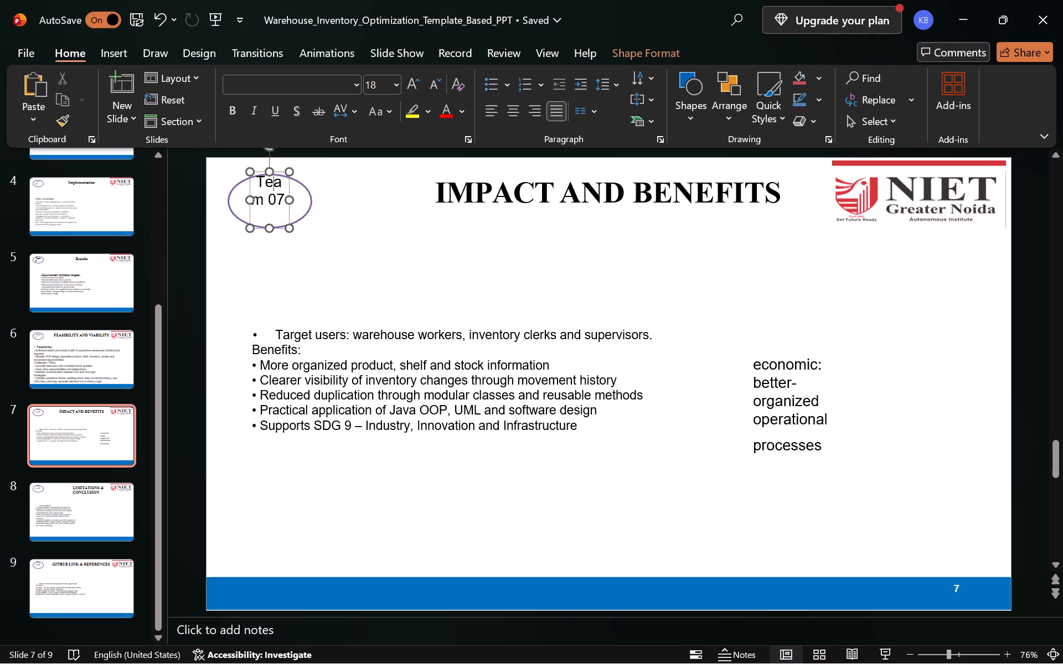
{"action": "left_click_drag", "start_coordinate": [286, 225], "coordinate": [298, 232]}
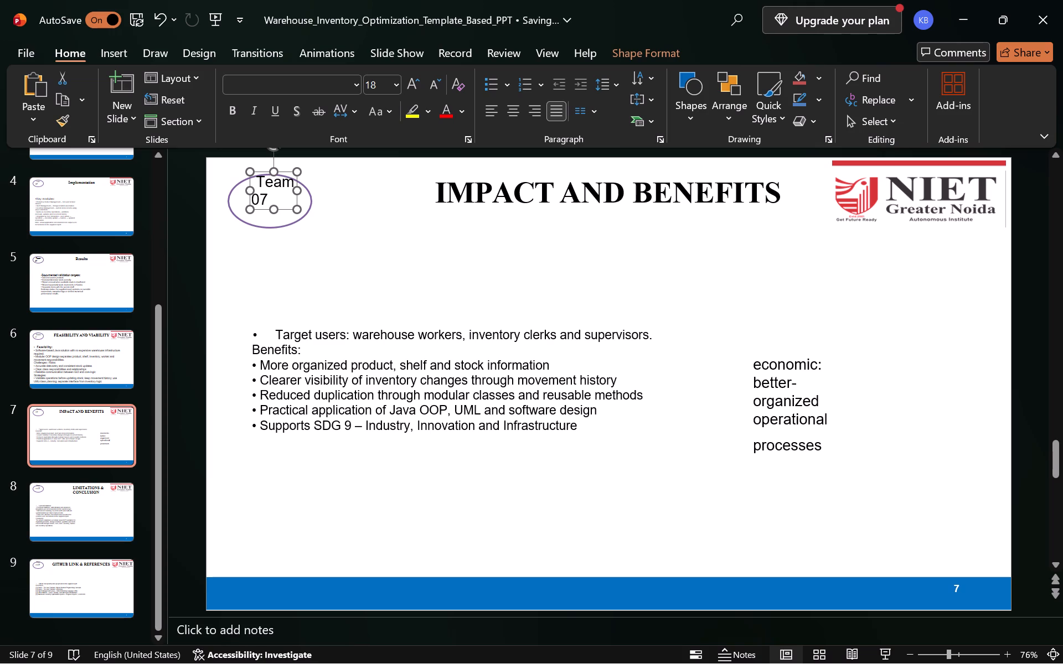
{"action": "left_click_drag", "start_coordinate": [391, 87], "coordinate": [377, 226]}
{"action": "left_click", "coordinate": [377, 226]}
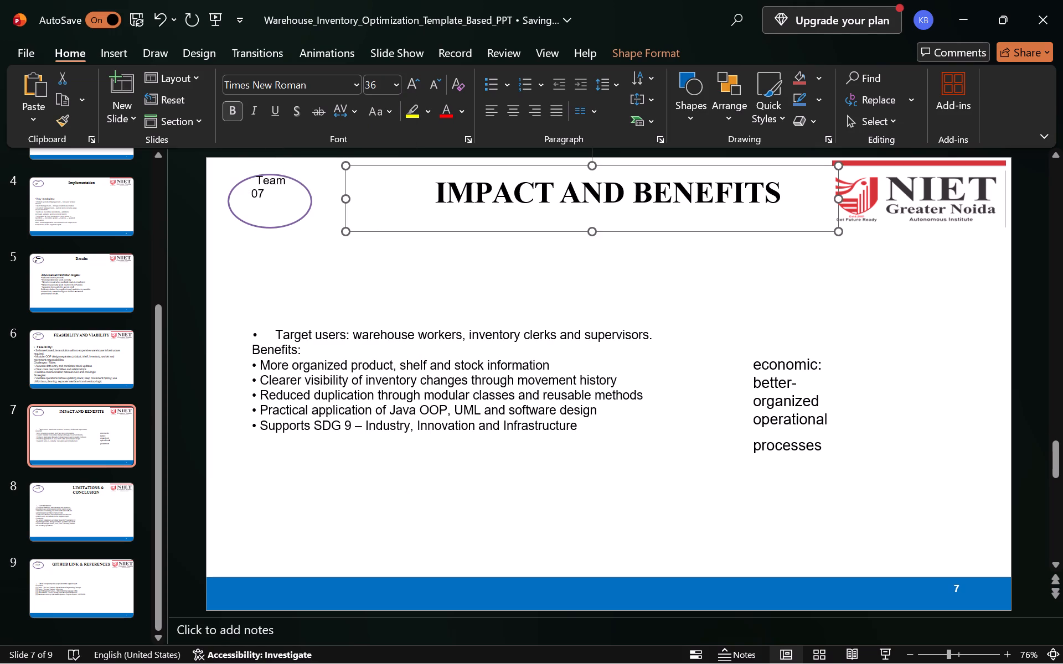
{"action": "left_click", "coordinate": [262, 187]}
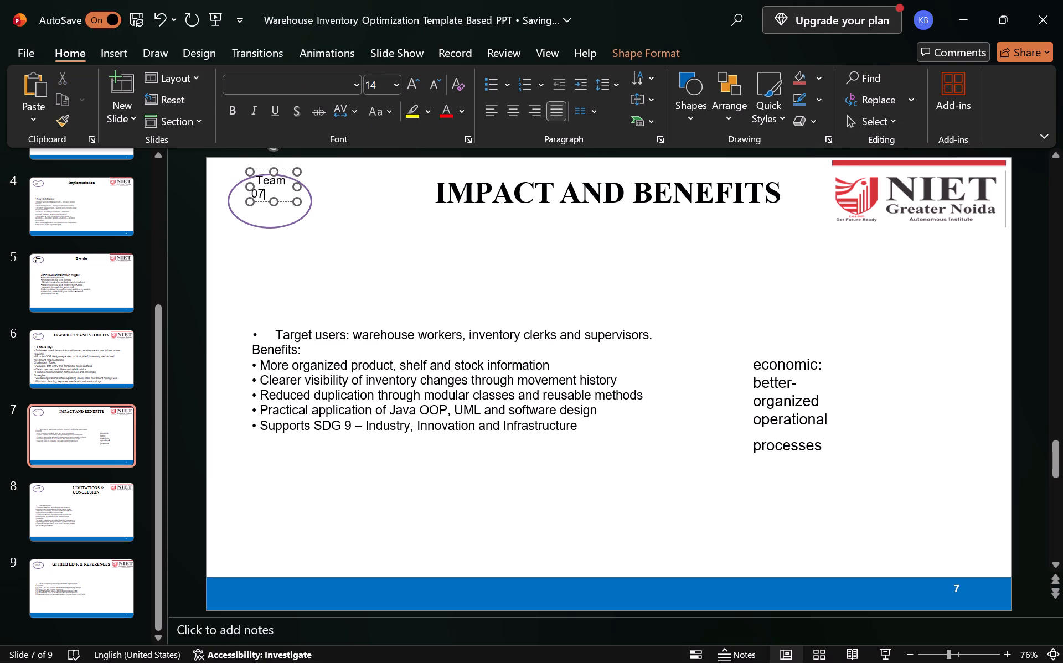
{"action": "left_click", "coordinate": [263, 188]}
{"action": "left_click", "coordinate": [267, 207]}
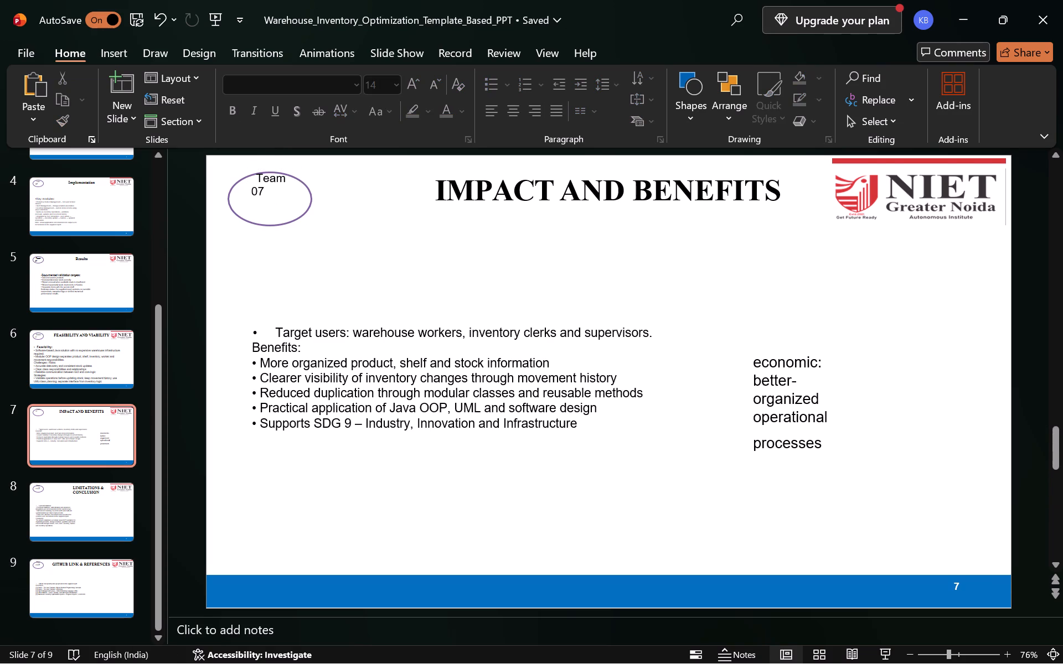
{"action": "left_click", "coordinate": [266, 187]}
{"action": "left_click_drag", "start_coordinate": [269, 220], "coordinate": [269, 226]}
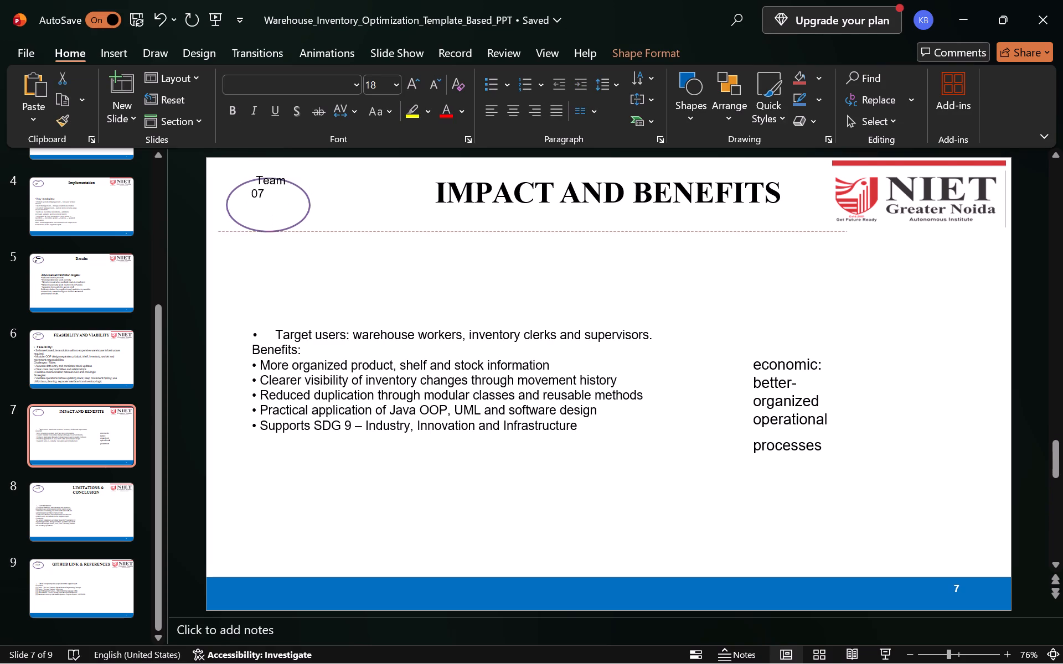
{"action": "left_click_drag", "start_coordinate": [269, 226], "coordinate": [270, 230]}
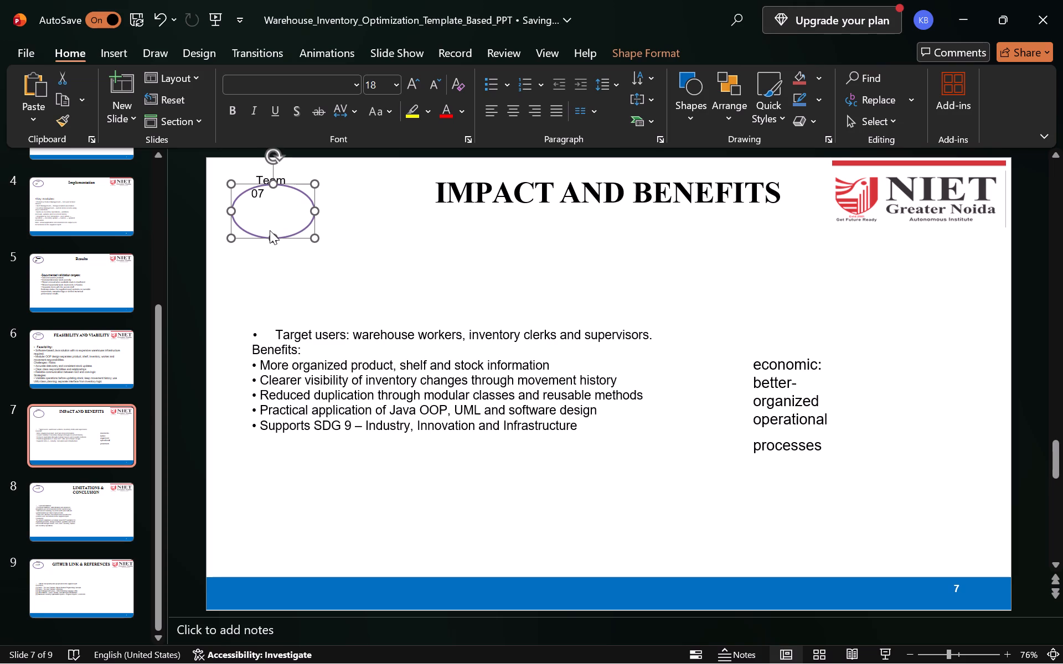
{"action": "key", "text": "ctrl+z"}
Move slide 7's "Team 07" text box down so the label sits inside the oval.
{"action": "left_click", "coordinate": [262, 179]}
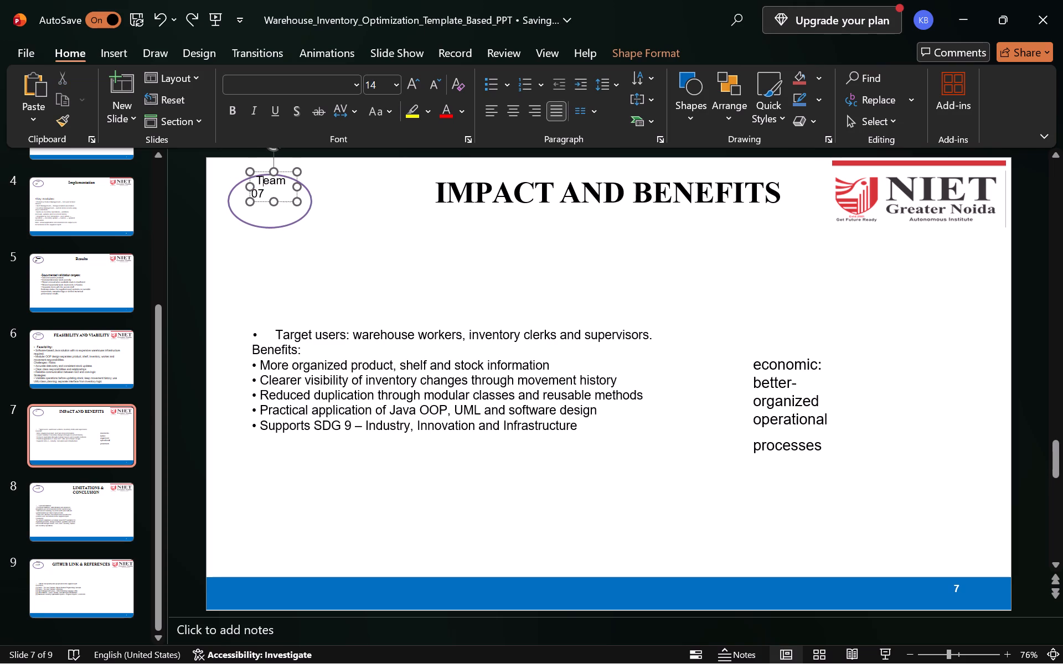
{"action": "left_click_drag", "start_coordinate": [281, 203], "coordinate": [281, 214]}
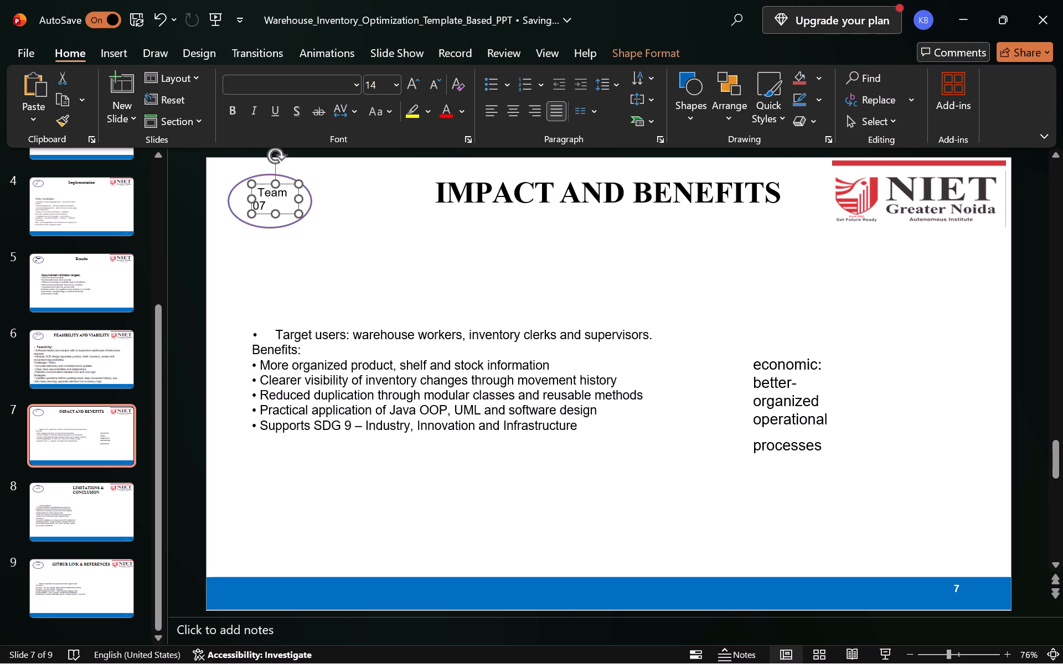
{"action": "left_click", "coordinate": [299, 251]}
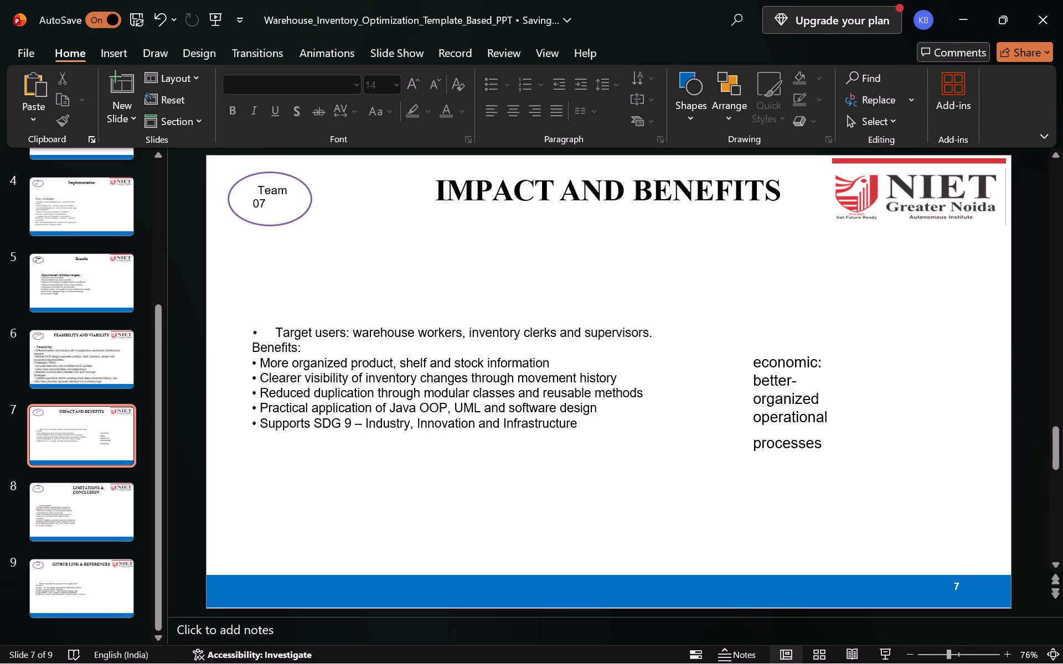
Delete the stray "economic: better-organized operational processes" text beside the body text on slide 7.
{"action": "left_click_drag", "start_coordinate": [593, 427], "coordinate": [272, 273]}
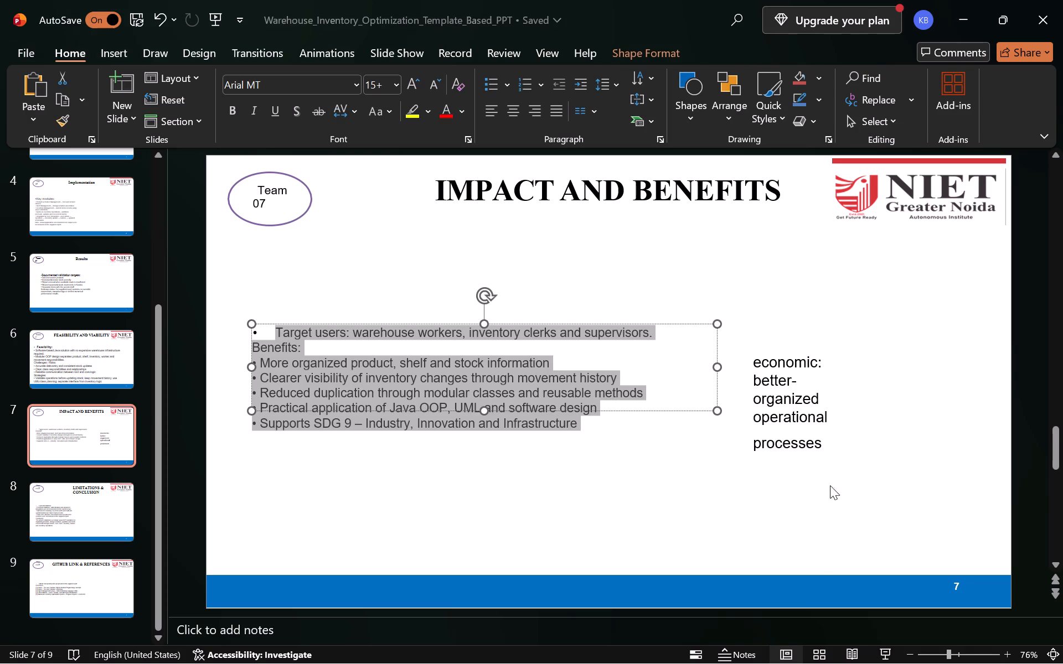
{"action": "left_click", "coordinate": [806, 442]}
{"action": "left_click_drag", "start_coordinate": [818, 449], "coordinate": [732, 366]}
{"action": "key", "text": "BackSpace"}
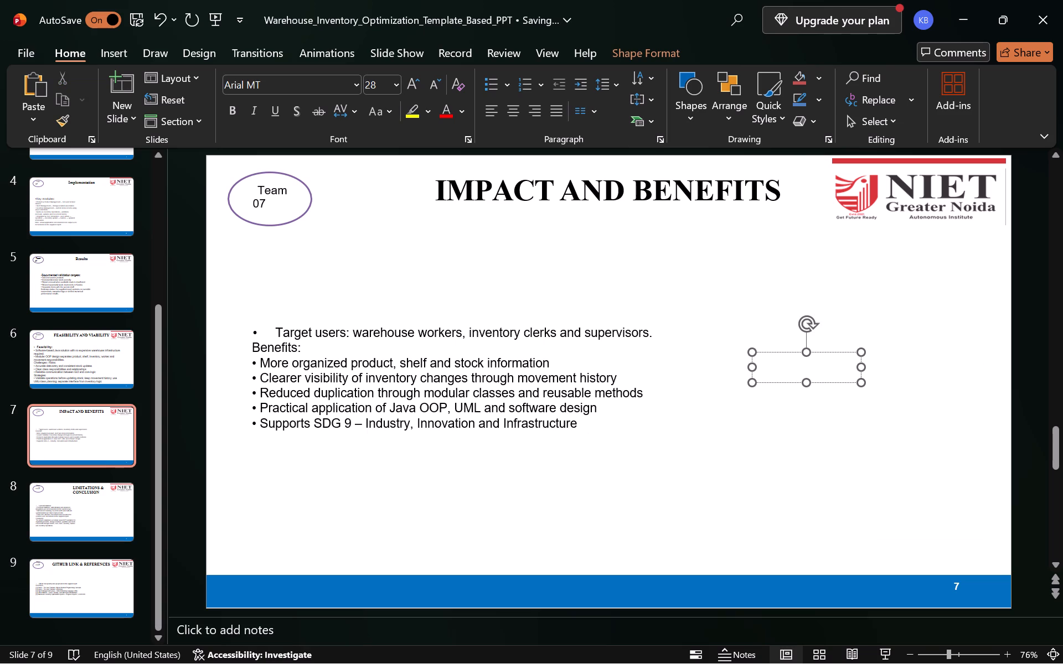
{"action": "left_click", "coordinate": [835, 344]}
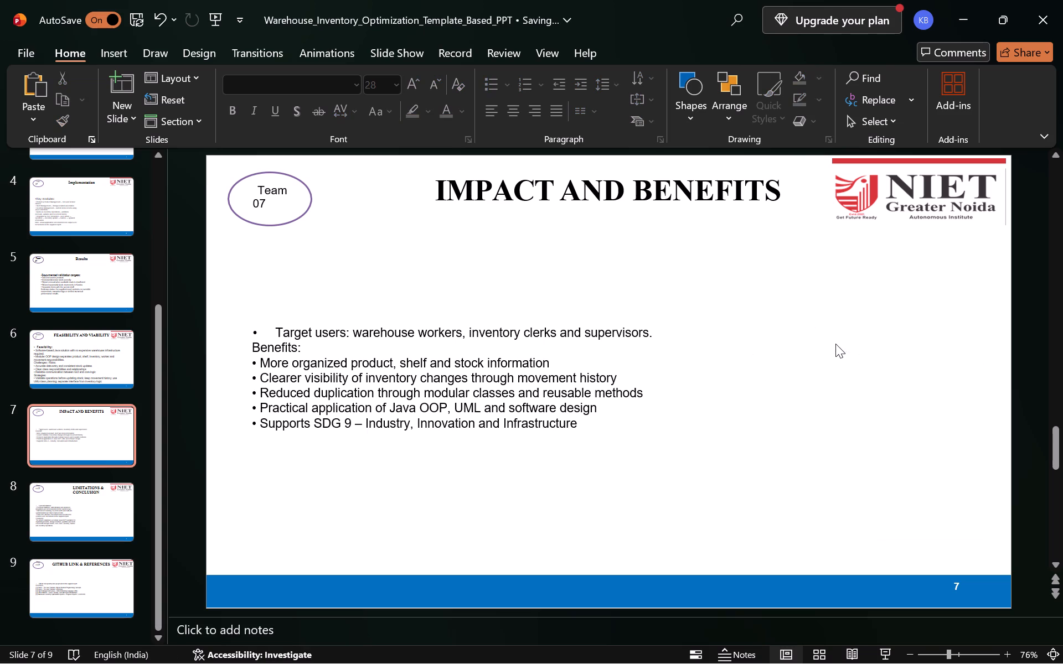
{"action": "left_click", "coordinate": [828, 356]}
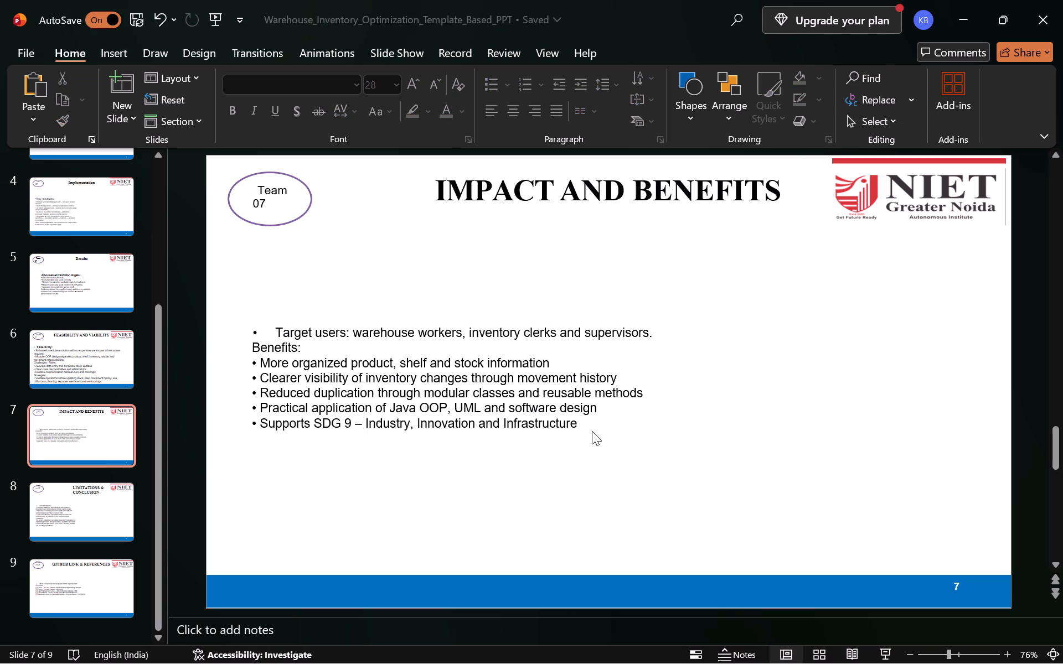
Set all of slide 7's body text, from "Target users" to the SDG 9 line, to size 24.
{"action": "left_click", "coordinate": [592, 430]}
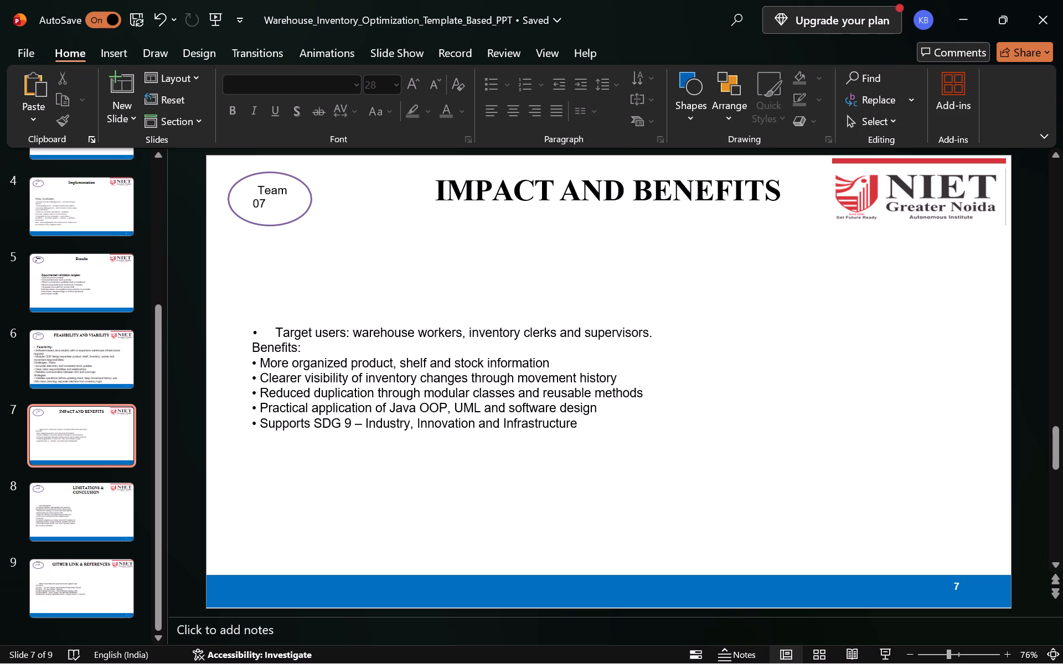
{"action": "left_click_drag", "start_coordinate": [574, 423], "coordinate": [241, 328]}
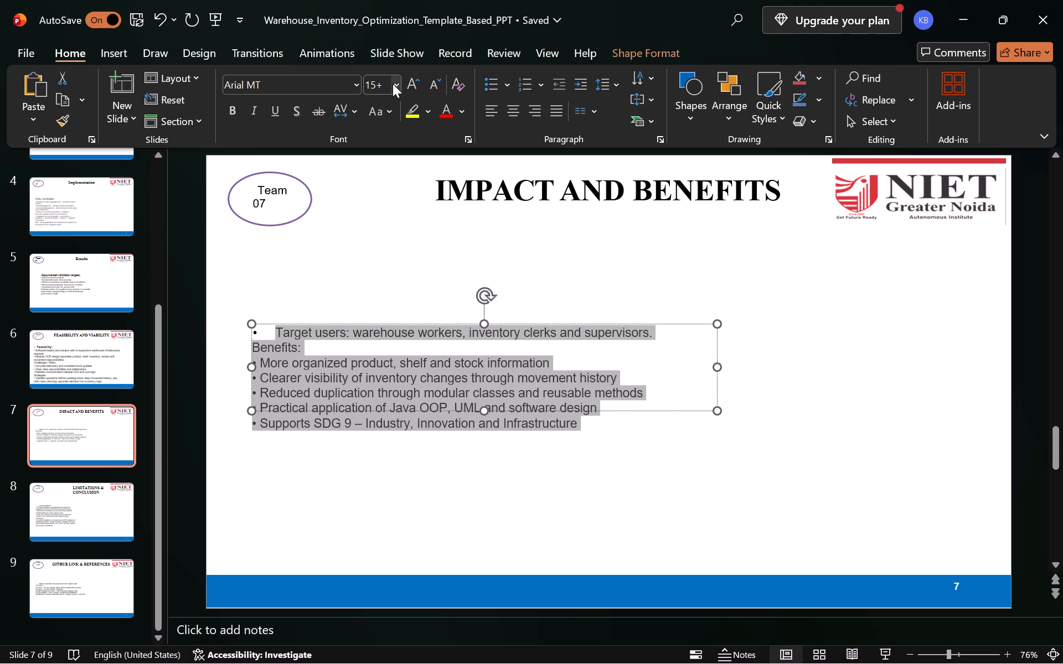
{"action": "left_click_drag", "start_coordinate": [394, 84], "coordinate": [377, 306]}
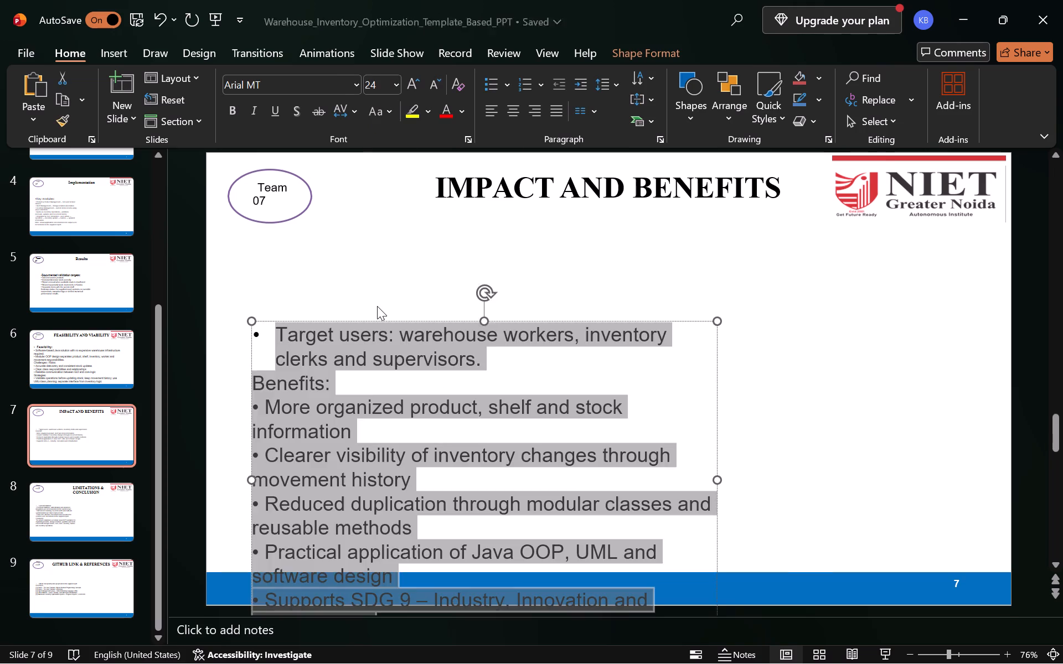
{"action": "left_click", "coordinate": [377, 306]}
{"action": "left_click", "coordinate": [429, 343]}
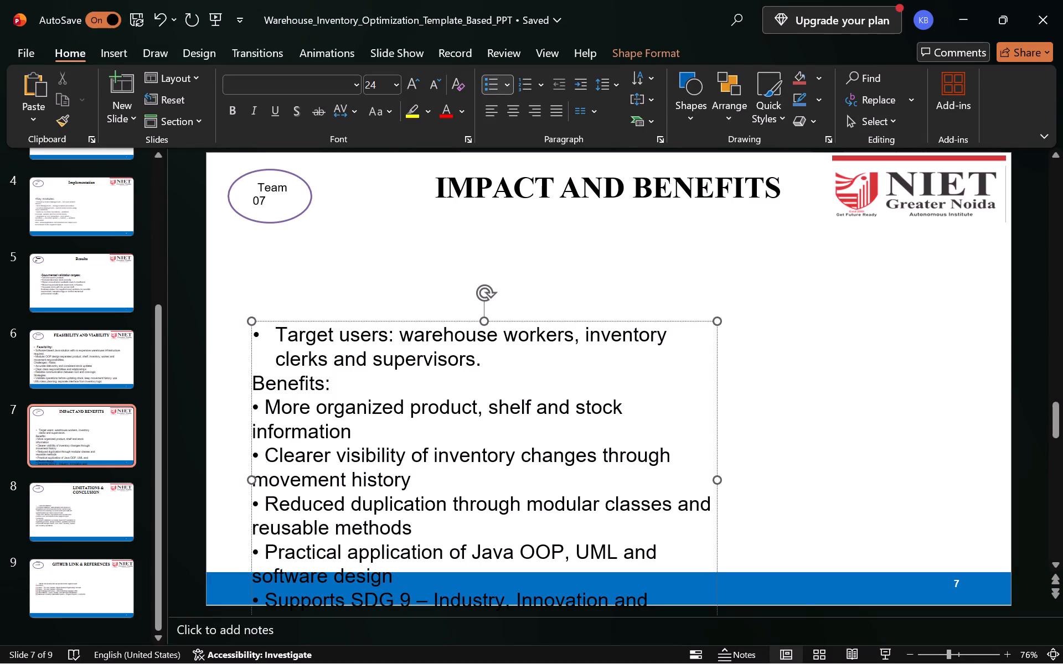
Move slide 7's body text box up beneath the title so its text clears the blue footer band.
{"action": "left_click_drag", "start_coordinate": [365, 320], "coordinate": [352, 265]}
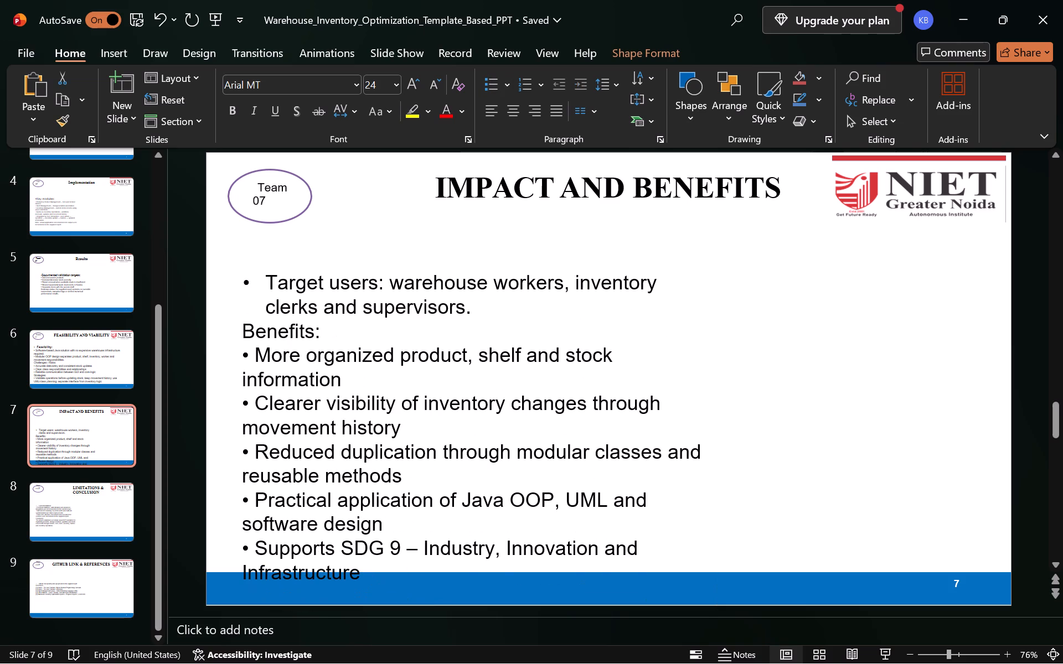
{"action": "left_click_drag", "start_coordinate": [352, 265], "coordinate": [354, 252]}
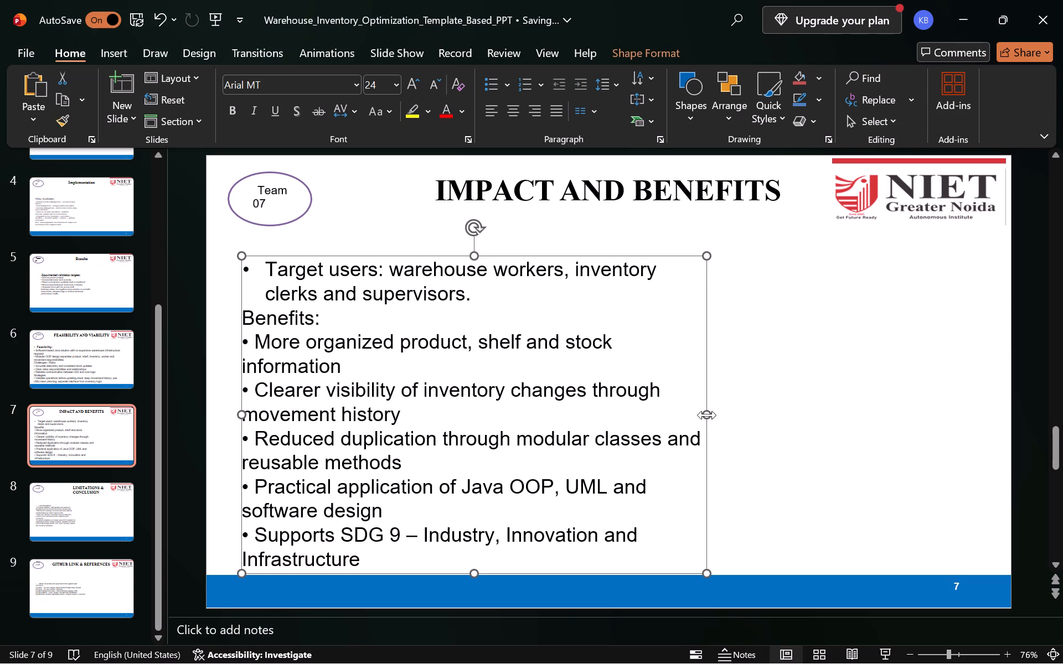
Widen slide 7's body text box so the line about Java OOP, UML and software design fits on one line.
{"action": "left_click_drag", "start_coordinate": [707, 415], "coordinate": [816, 410]}
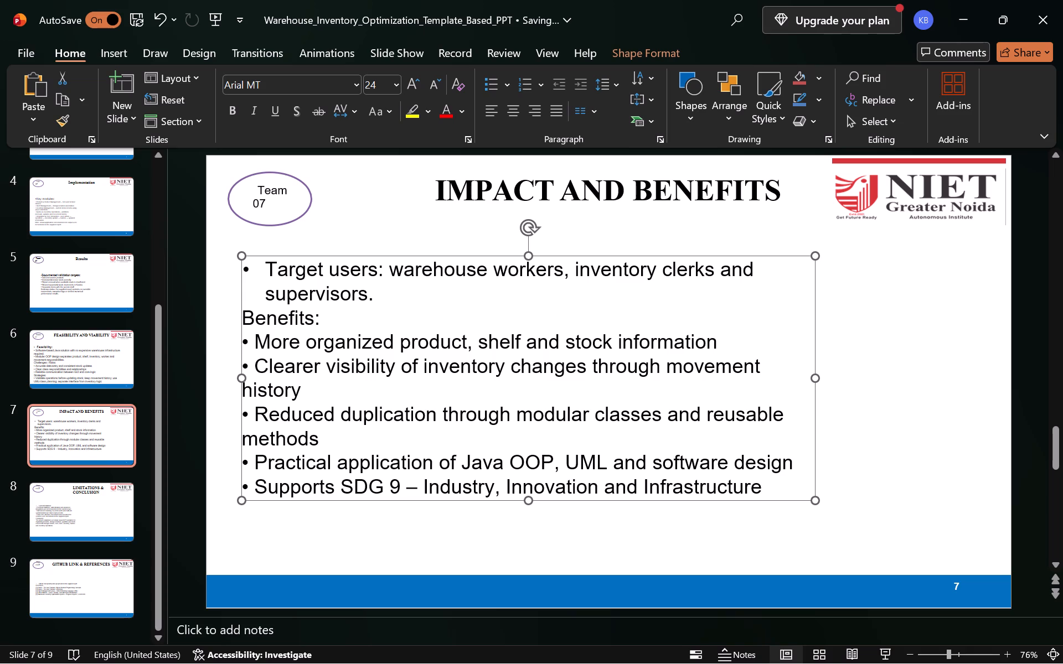
Make the "Benefits:" and "Target users:" headings in slide 7's body text bold.
{"action": "left_click_drag", "start_coordinate": [332, 322], "coordinate": [270, 320]}
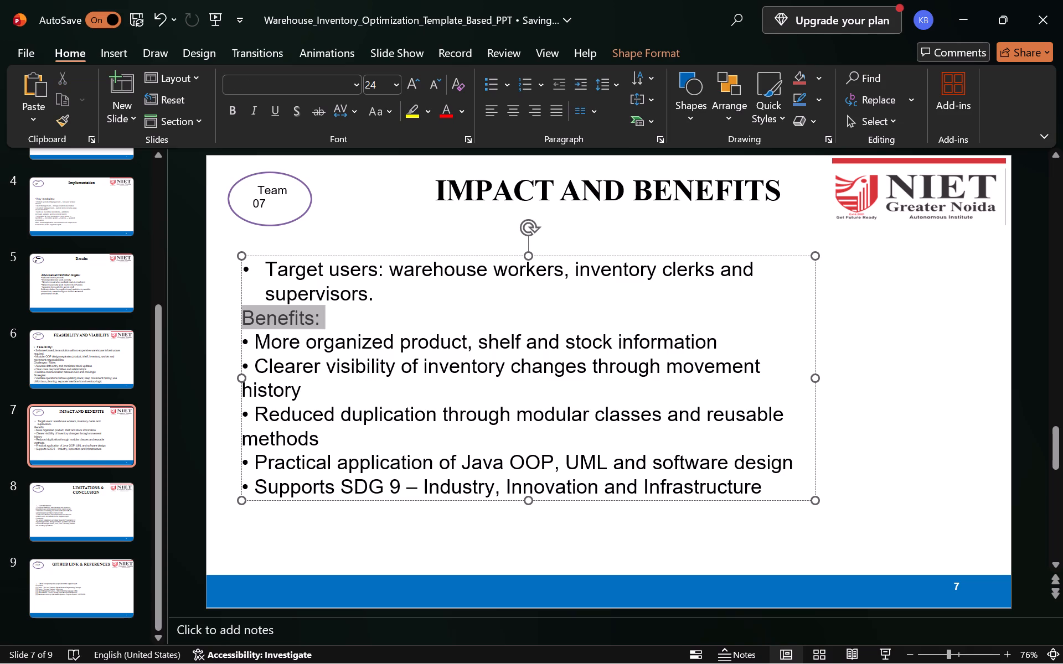
{"action": "left_click_drag", "start_coordinate": [270, 320], "coordinate": [267, 320]}
{"action": "key", "text": "ctrl+b"}
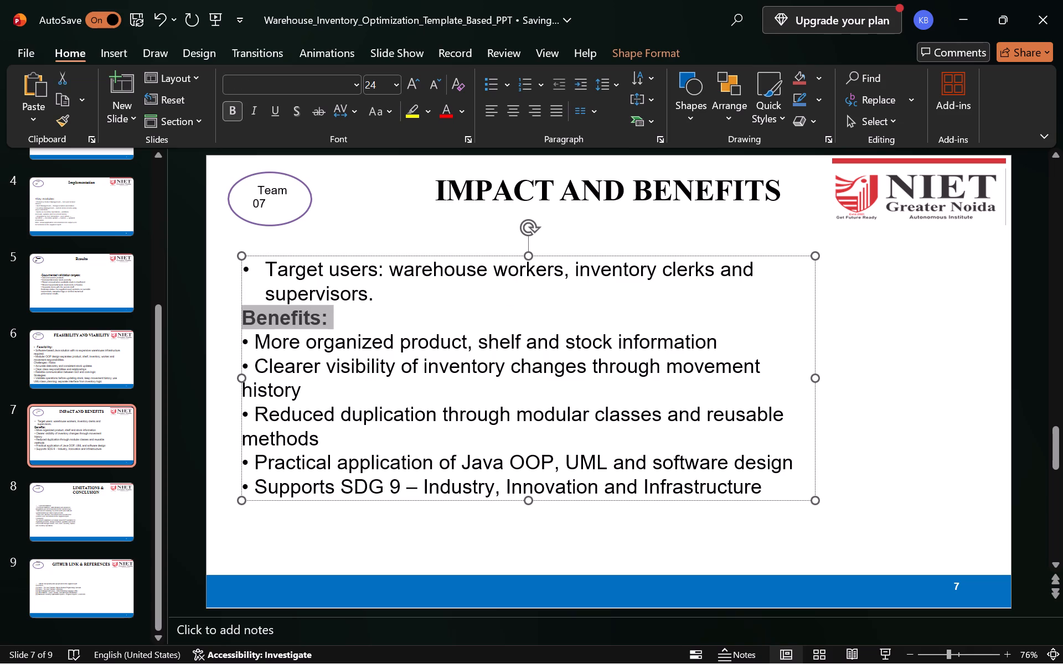
{"action": "left_click_drag", "start_coordinate": [389, 266], "coordinate": [267, 254]}
{"action": "key", "text": "ctrl+b"}
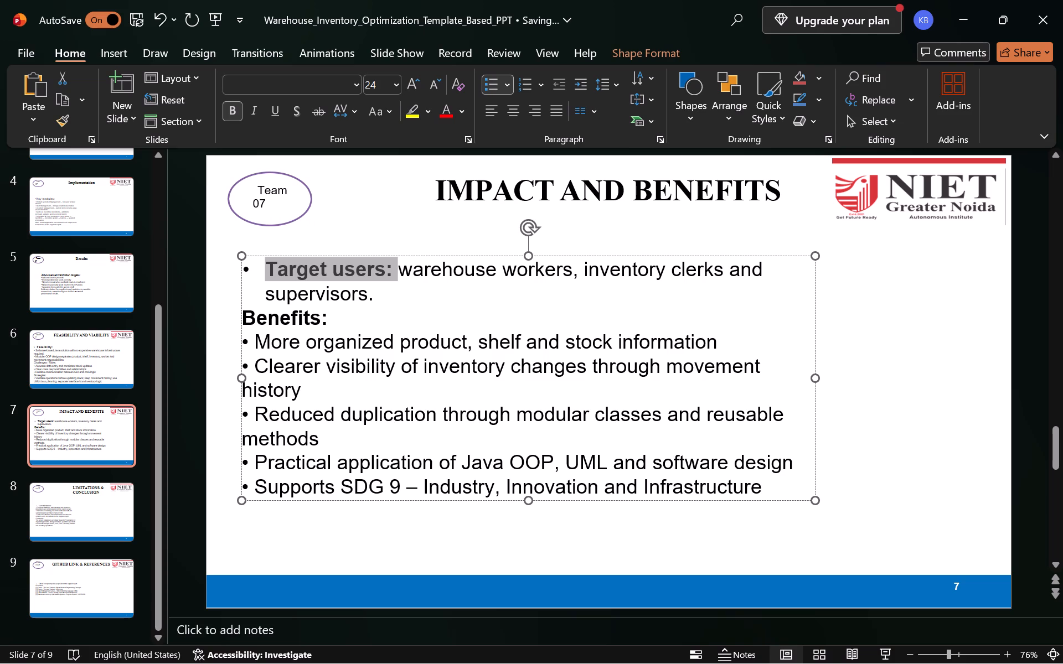
{"action": "left_click", "coordinate": [301, 545]}
Go to slide 8 and try to set its "Team 07" label text to size 14.
{"action": "left_click", "coordinate": [49, 508]}
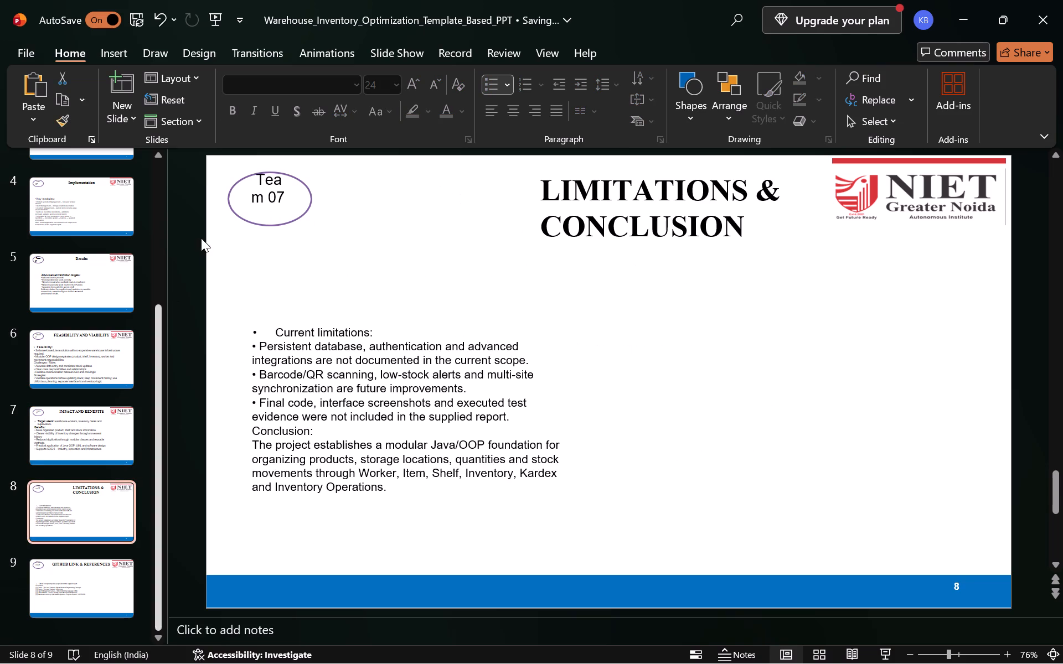
{"action": "left_click", "coordinate": [265, 198]}
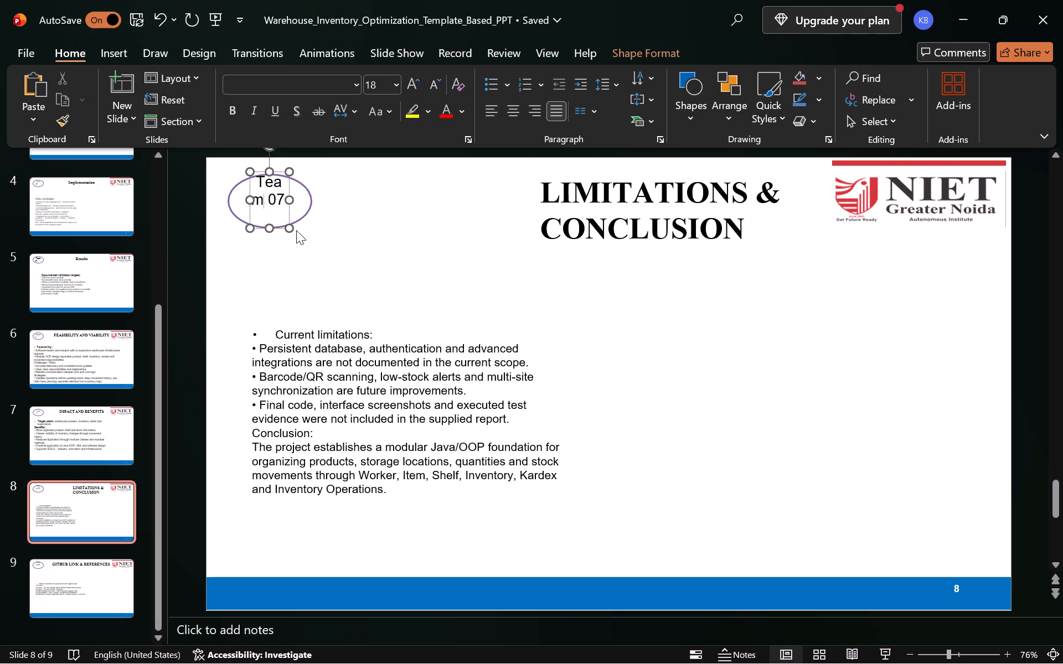
{"action": "left_click", "coordinate": [396, 81]}
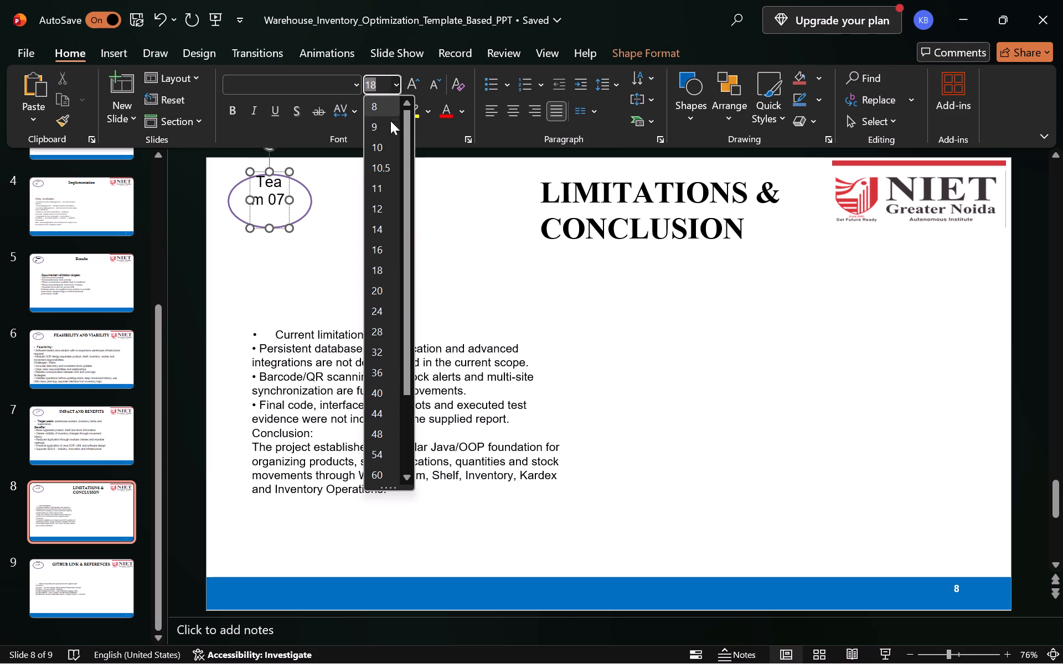
{"action": "left_click", "coordinate": [377, 224]}
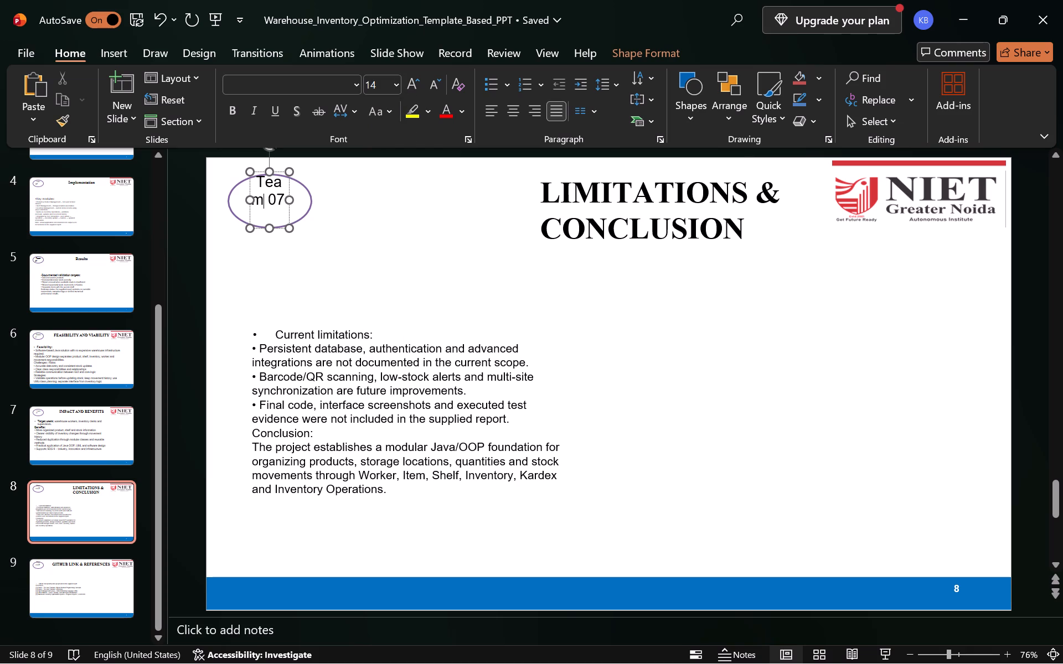
Widen slide 8's "Team 07" text box so "Team" fits on one line, and move it down inside the oval.
{"action": "left_click_drag", "start_coordinate": [290, 224], "coordinate": [302, 222]}
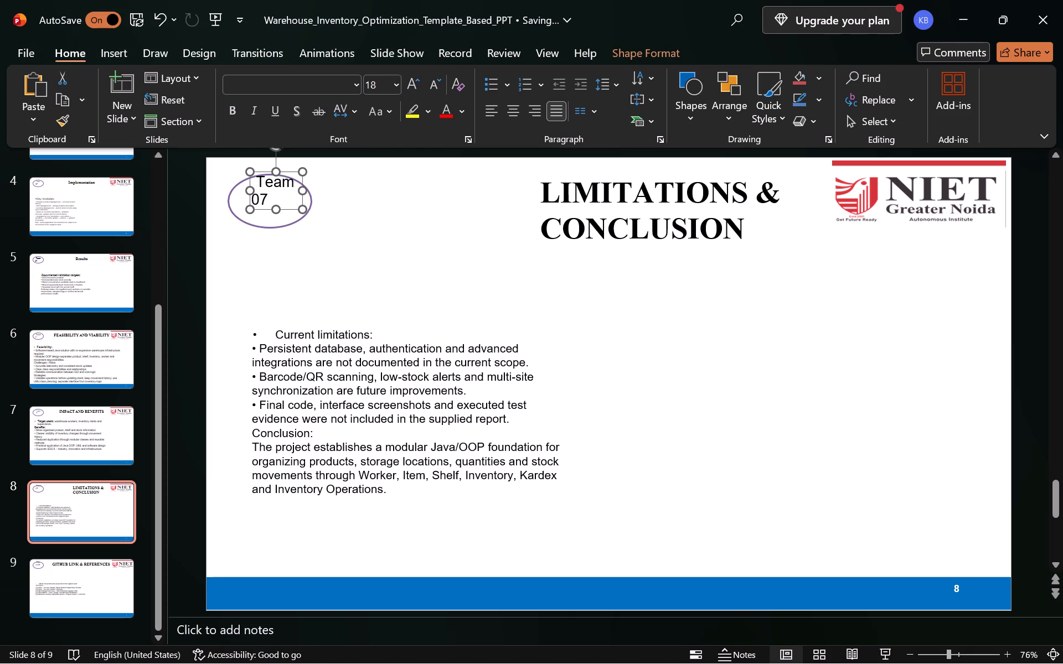
{"action": "left_click", "coordinate": [280, 222]}
{"action": "left_click", "coordinate": [280, 201]}
{"action": "left_click_drag", "start_coordinate": [291, 211], "coordinate": [284, 221]}
{"action": "left_click", "coordinate": [309, 259]}
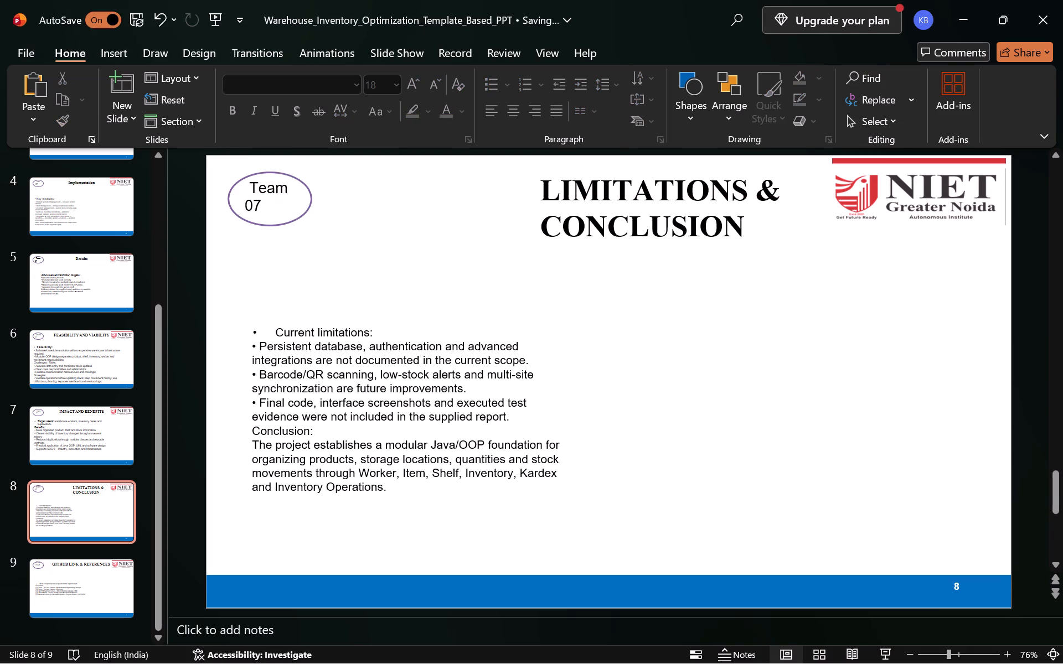
Set all of slide 8's body text, from "Current limitations" to the end of the conclusion, to size 24.
{"action": "left_click_drag", "start_coordinate": [390, 486], "coordinate": [228, 315]}
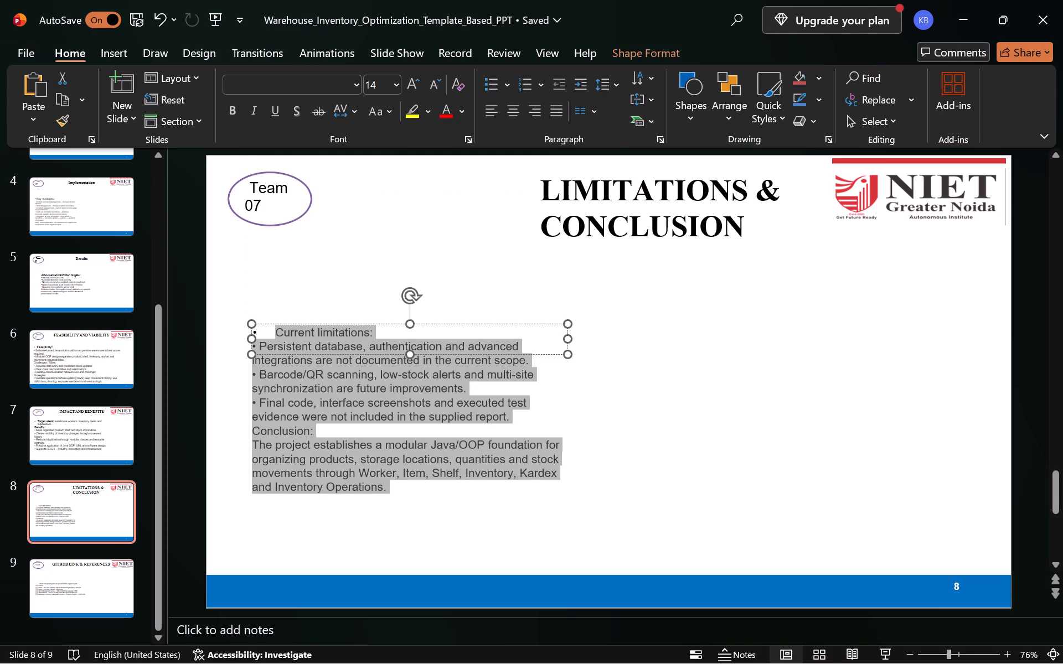
{"action": "left_click_drag", "start_coordinate": [228, 315], "coordinate": [226, 312]}
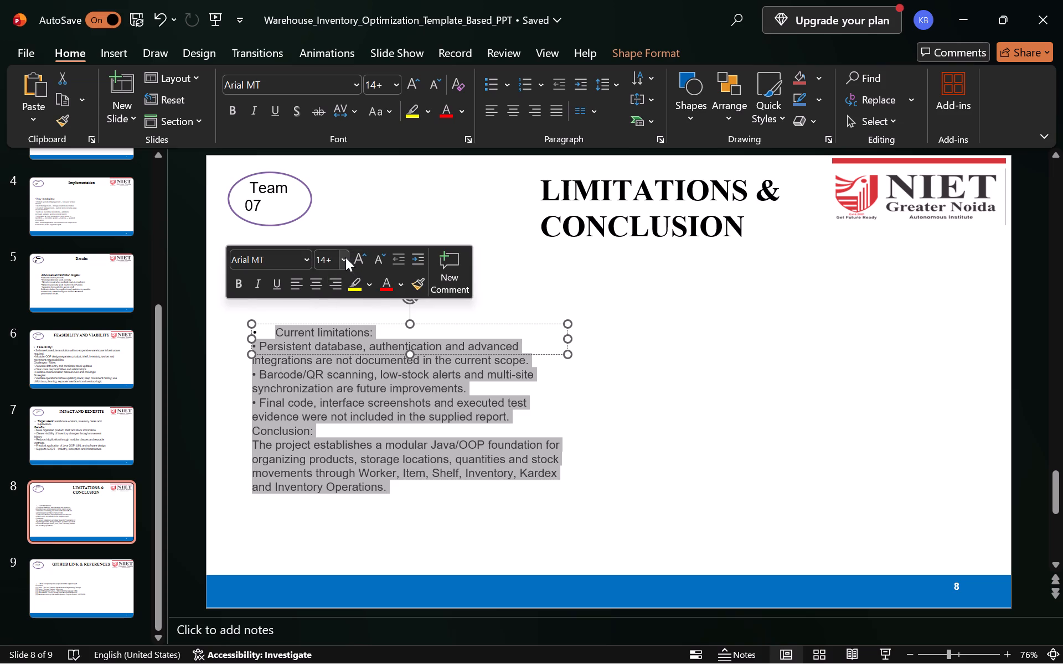
{"action": "left_click_drag", "start_coordinate": [345, 257], "coordinate": [334, 483]}
{"action": "left_click", "coordinate": [334, 483]}
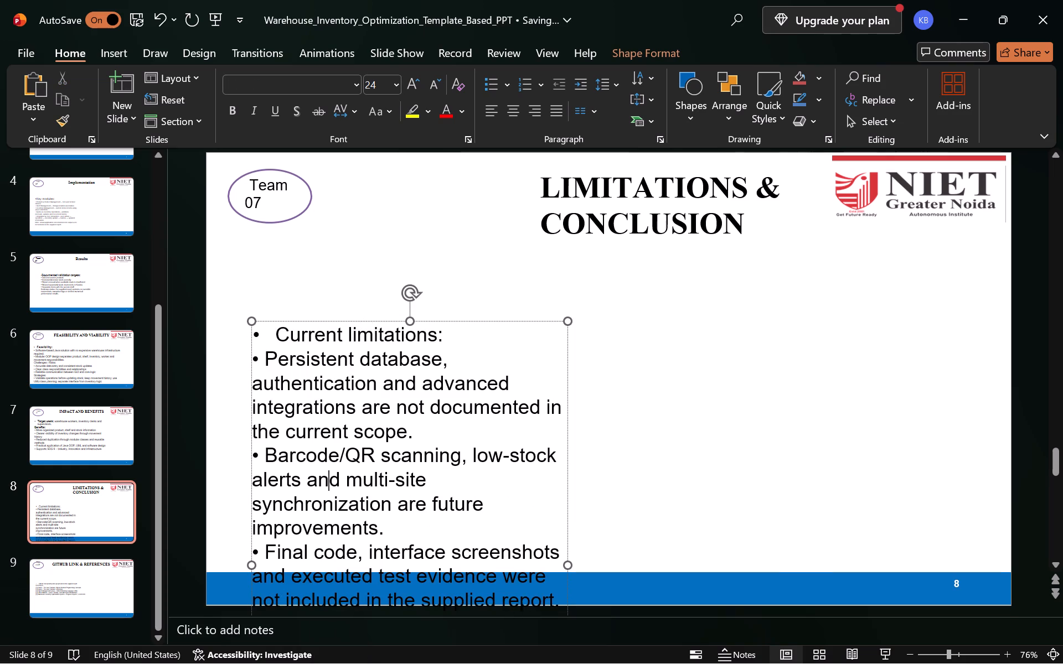
Move slide 8's body text box up beneath the title and widen it across the slide so the text clears the blue footer band.
{"action": "left_click_drag", "start_coordinate": [363, 318], "coordinate": [357, 250]}
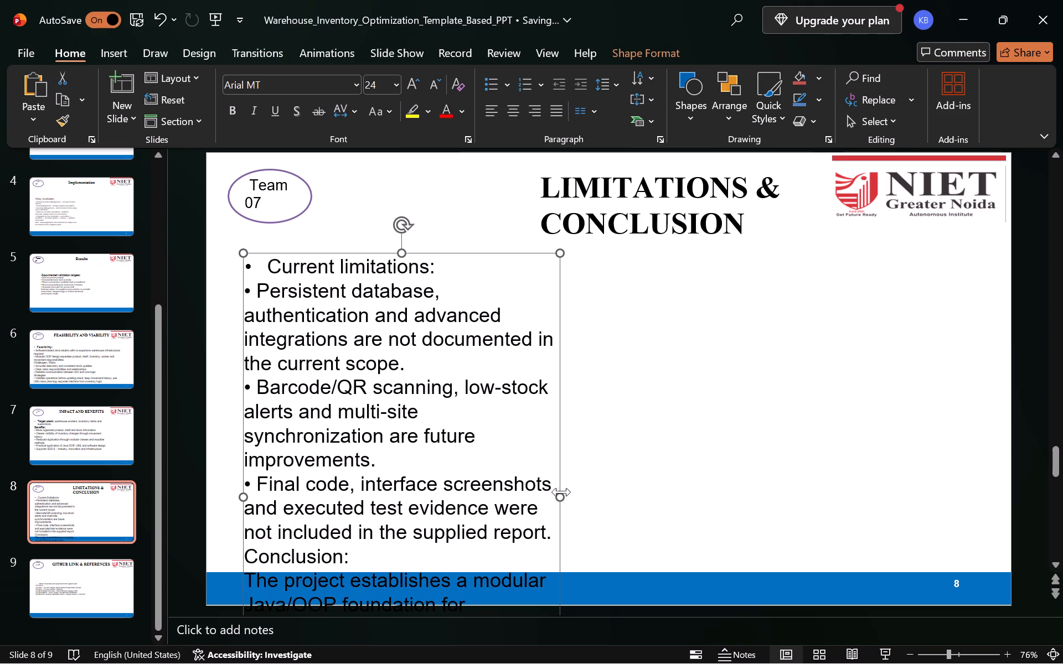
{"action": "left_click_drag", "start_coordinate": [565, 494], "coordinate": [894, 479]}
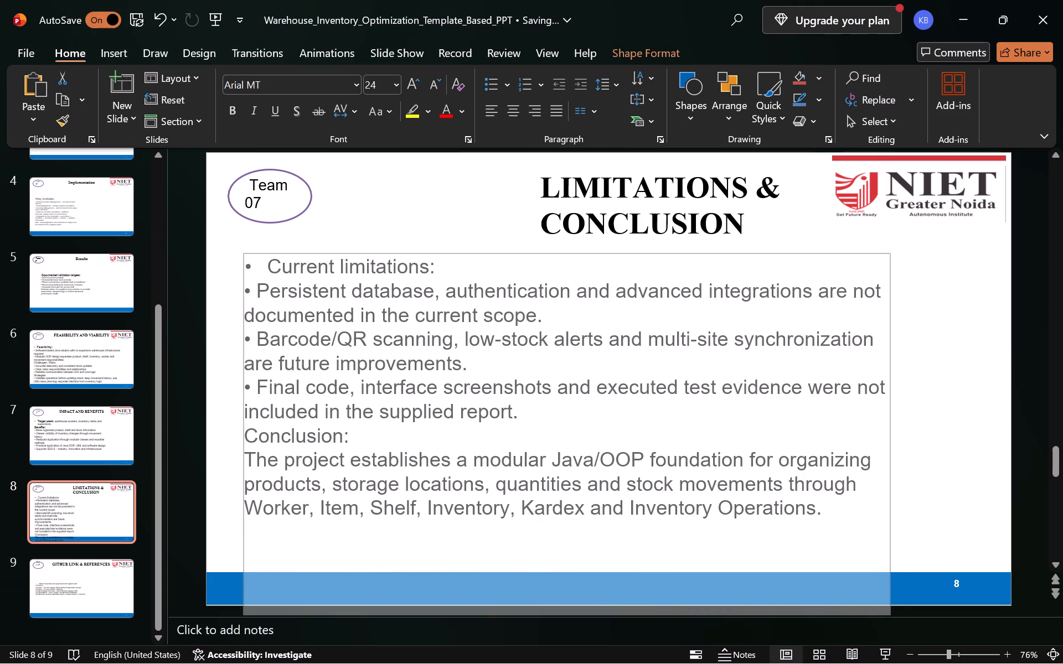
{"action": "left_click_drag", "start_coordinate": [894, 479], "coordinate": [904, 478]}
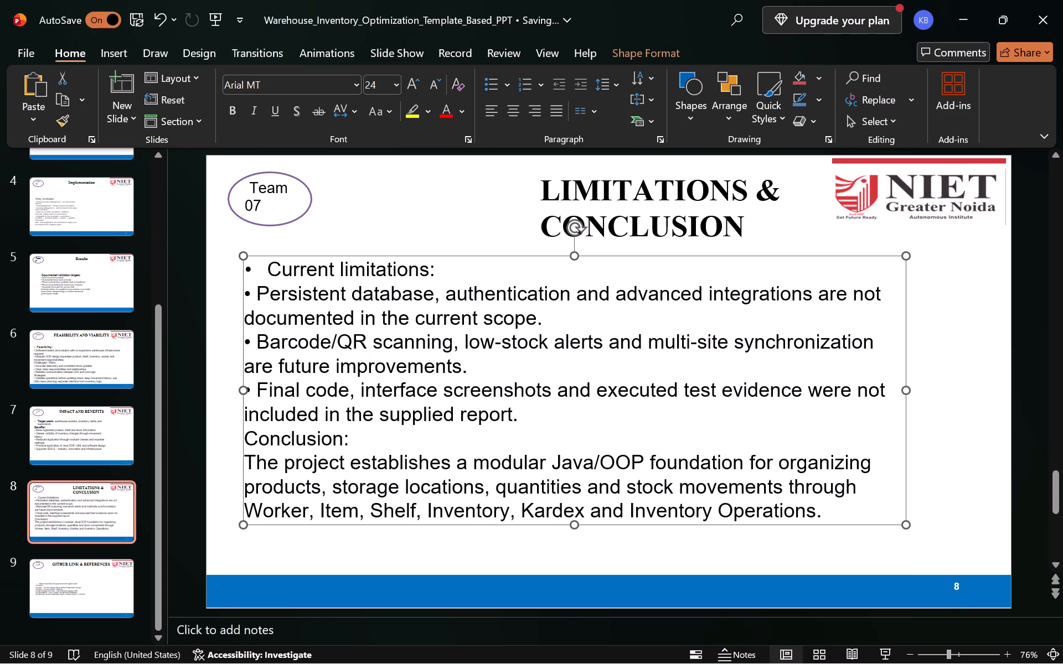
Make the "Current limitations:" heading on slide 8 bold.
{"action": "left_click_drag", "start_coordinate": [446, 263], "coordinate": [285, 255]}
{"action": "key", "text": "ctrl+b"}
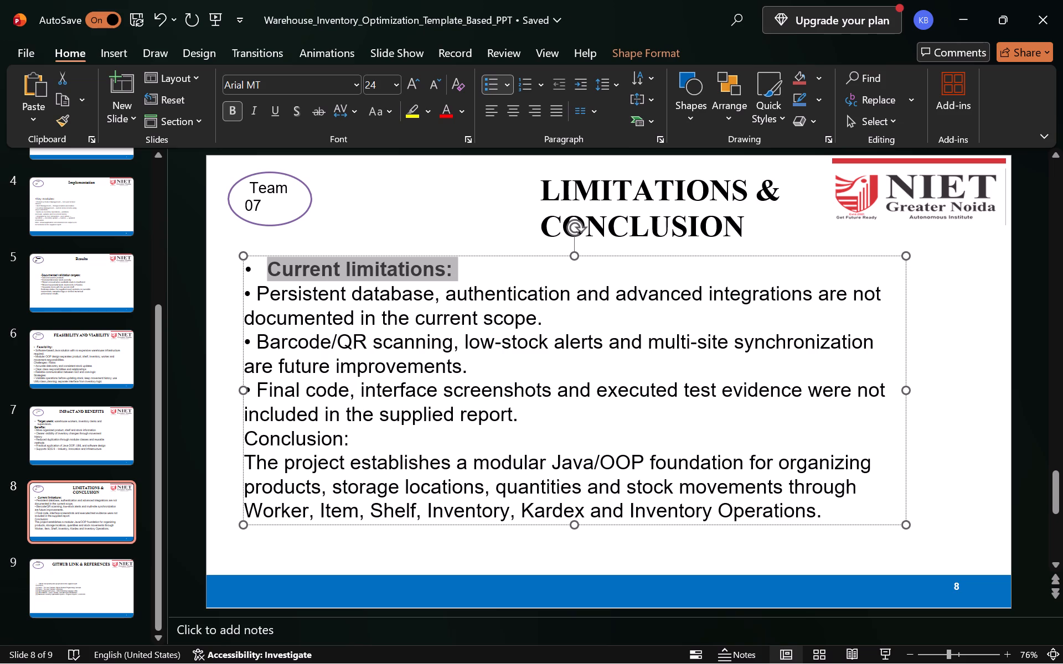
{"action": "left_click", "coordinate": [292, 538]}
Look back through slides 6, 7 and 8 to check their formatting.
{"action": "key", "text": "Right"}
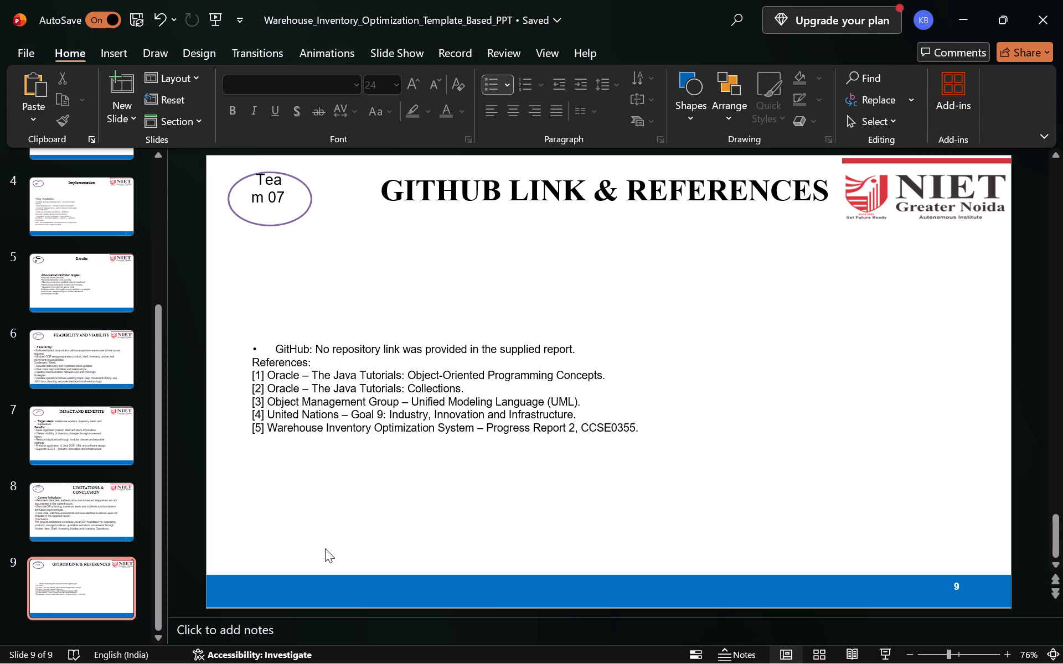
{"action": "left_click", "coordinate": [83, 504]}
{"action": "left_click", "coordinate": [99, 429]}
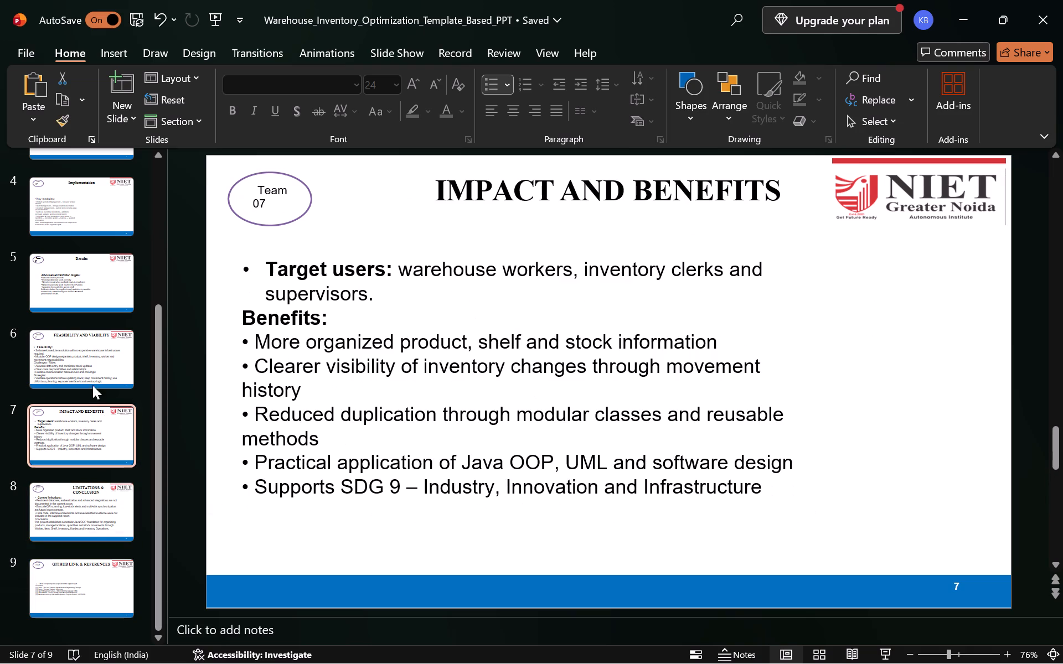
{"action": "left_click", "coordinate": [94, 375]}
{"action": "left_click", "coordinate": [94, 444]}
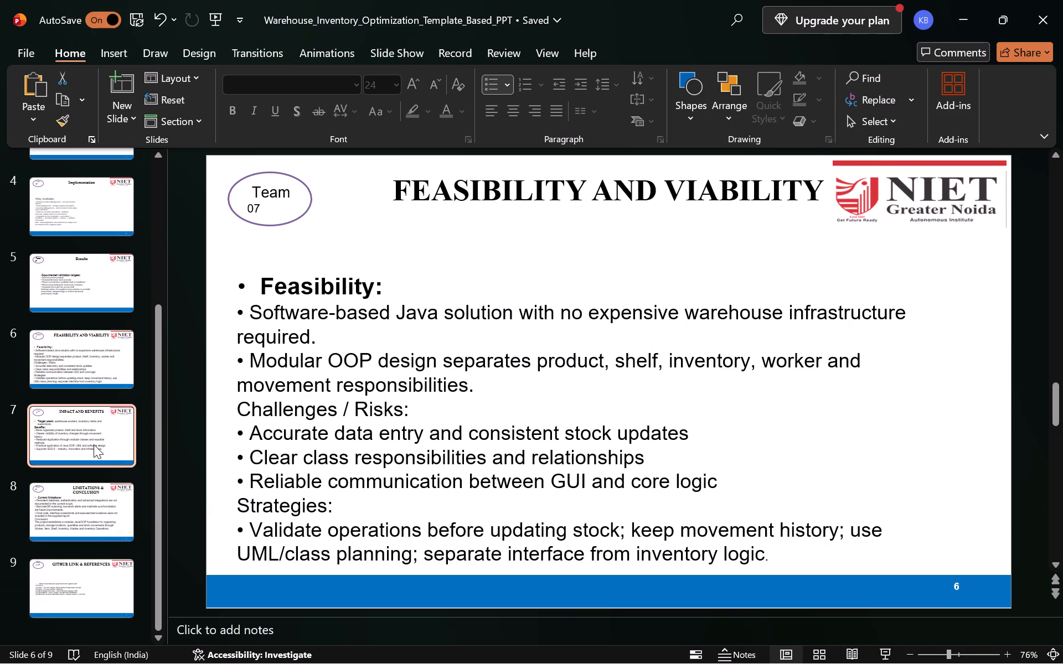
{"action": "left_click", "coordinate": [85, 495]}
{"action": "scroll", "coordinate": [85, 495], "scroll_direction": "down", "scroll_amount": 1}
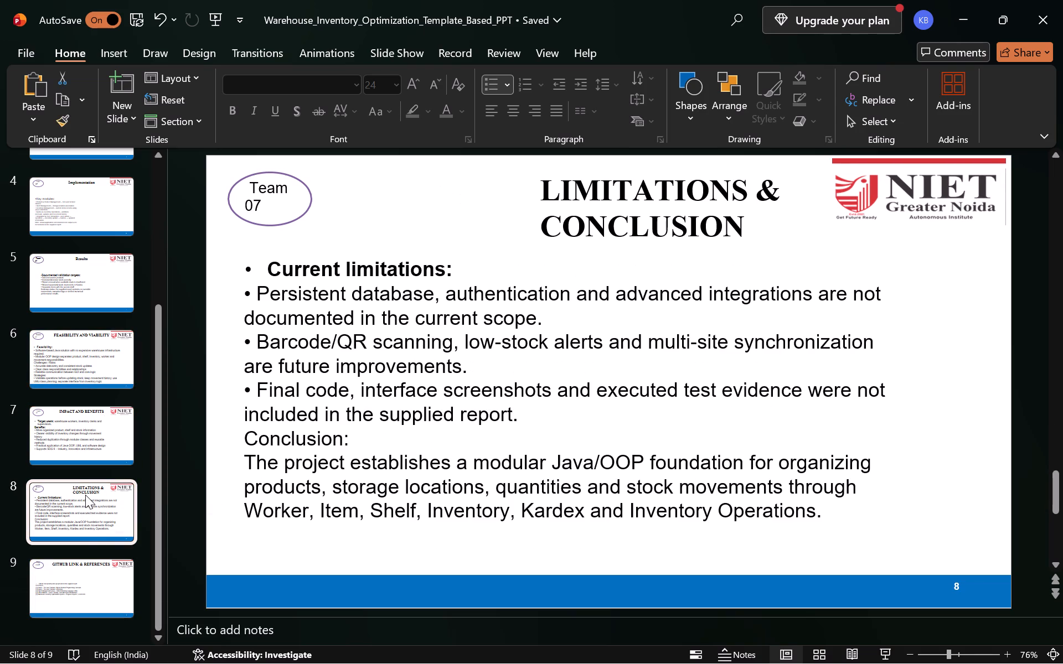
Set the "07" in slide 9's team label to size 14.
{"action": "left_click", "coordinate": [84, 561]}
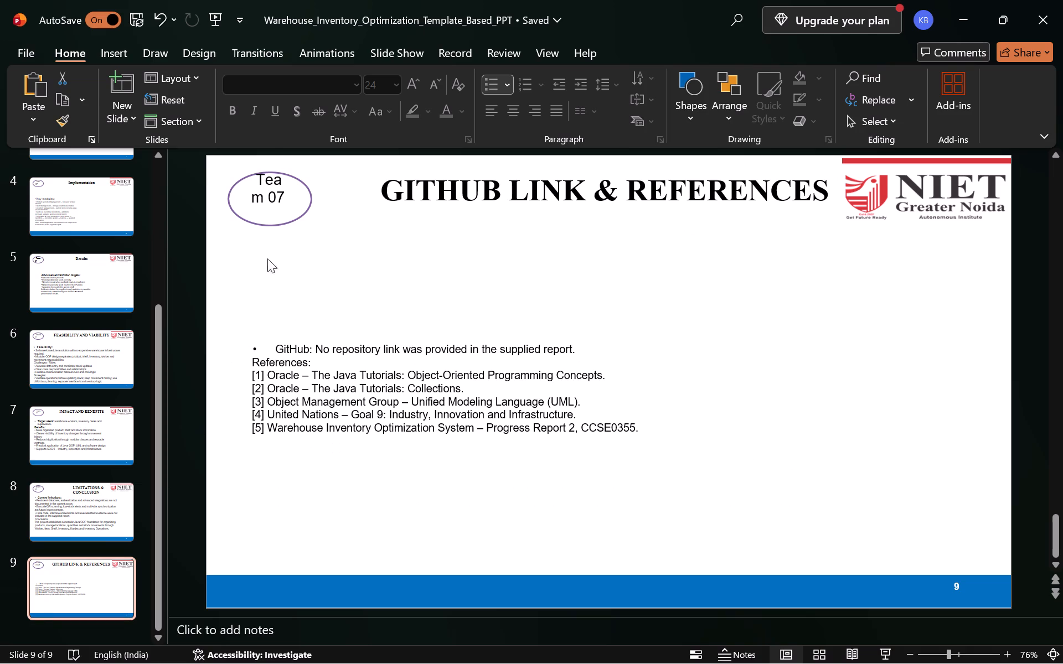
{"action": "left_click", "coordinate": [277, 190]}
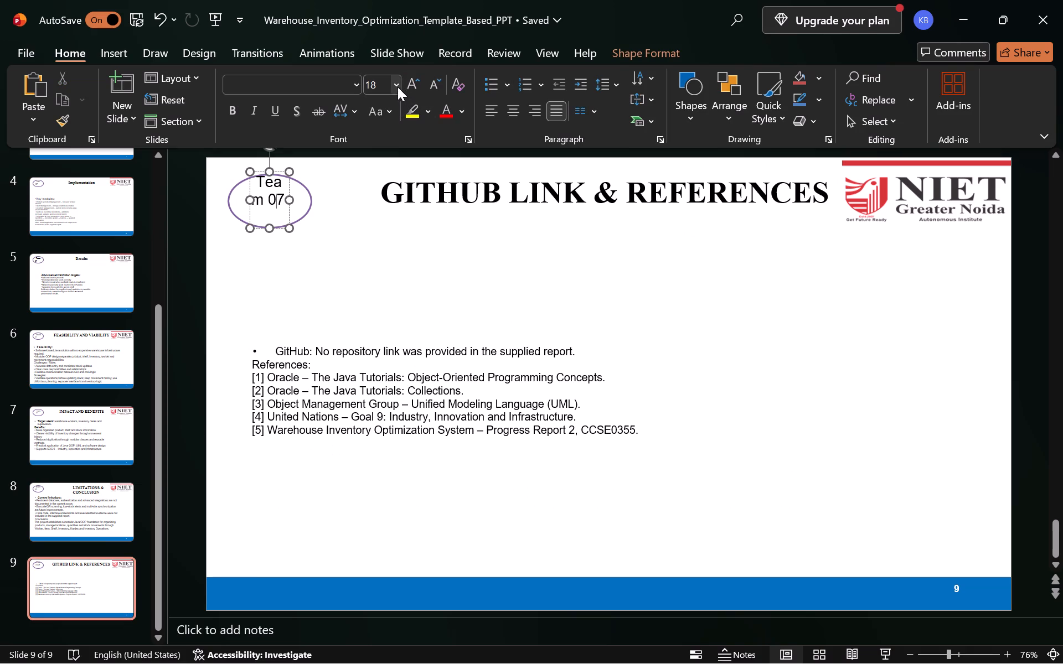
{"action": "left_click_drag", "start_coordinate": [398, 87], "coordinate": [379, 237]}
{"action": "left_click", "coordinate": [379, 237]}
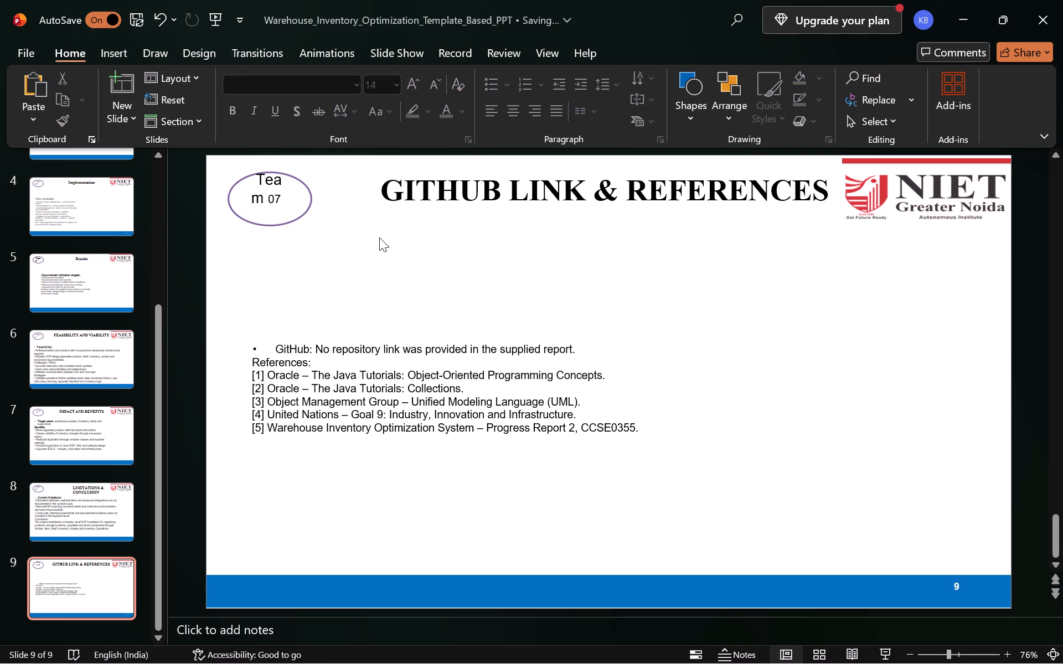
Widen slide 9's "Team 07" text box so "Team" fits on one line, and move it down inside the oval.
{"action": "left_click", "coordinate": [267, 181]}
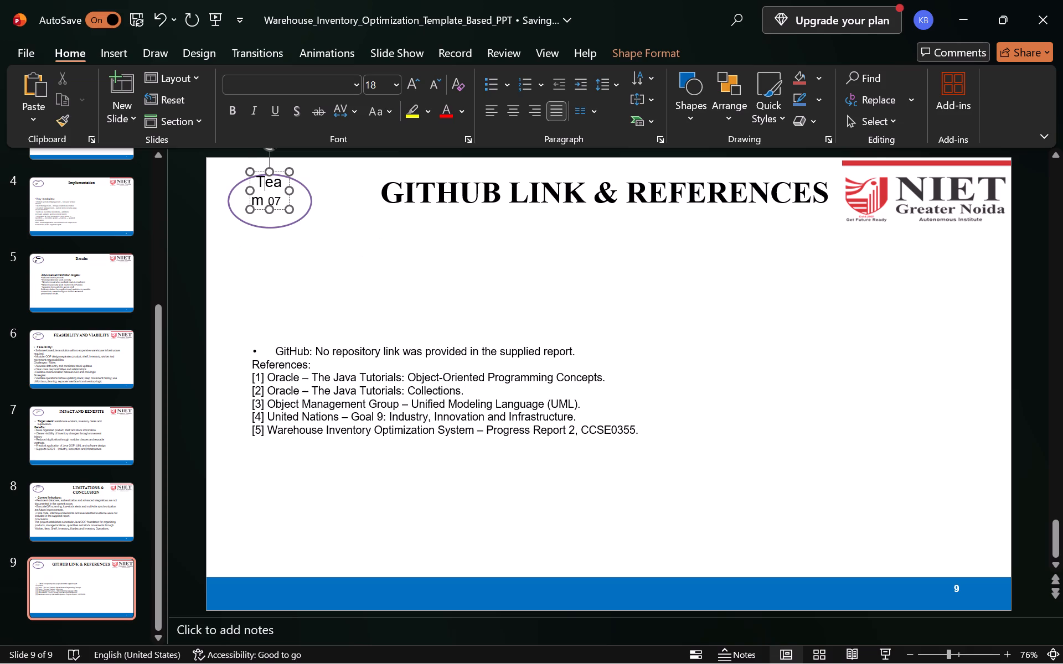
{"action": "left_click_drag", "start_coordinate": [287, 210], "coordinate": [295, 224]}
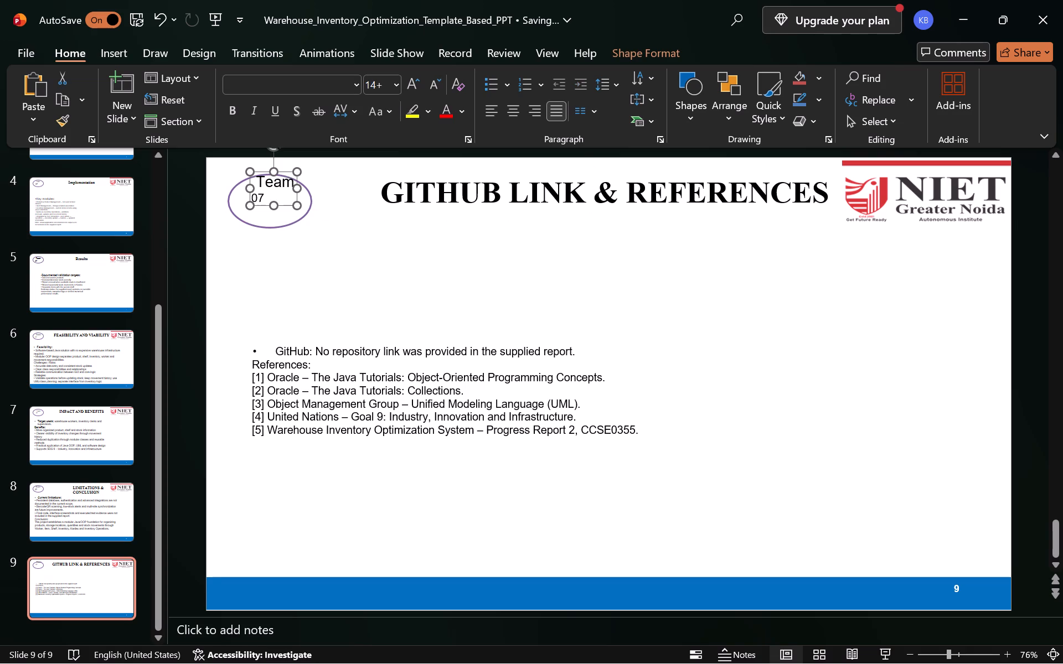
{"action": "left_click", "coordinate": [295, 215]}
{"action": "key", "text": "ctrl+z"}
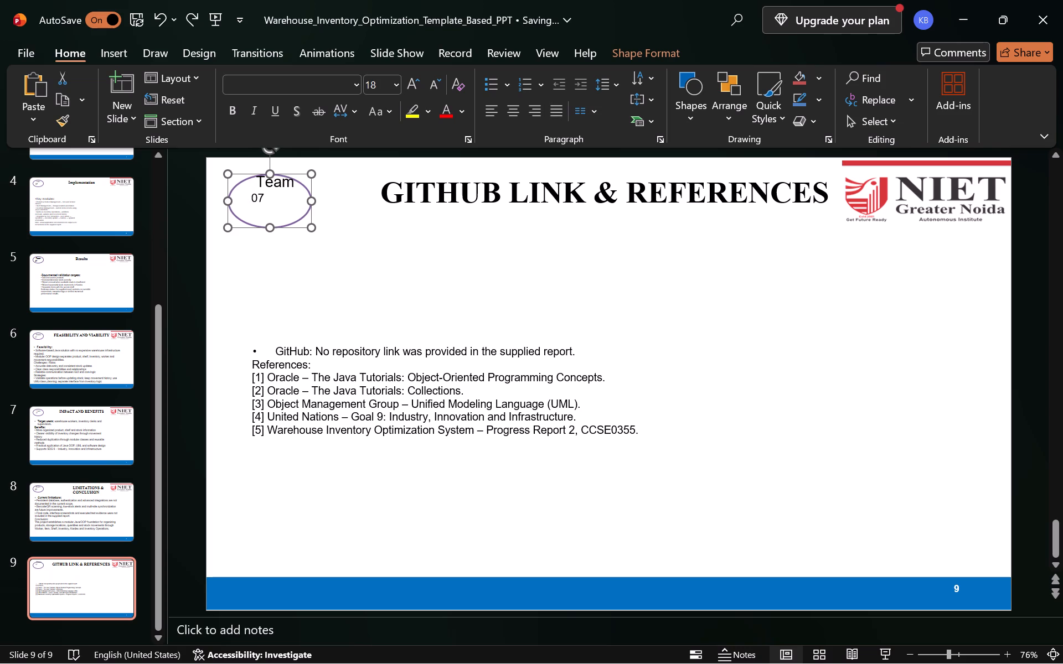
{"action": "left_click", "coordinate": [276, 180]}
{"action": "left_click_drag", "start_coordinate": [291, 211], "coordinate": [288, 218]}
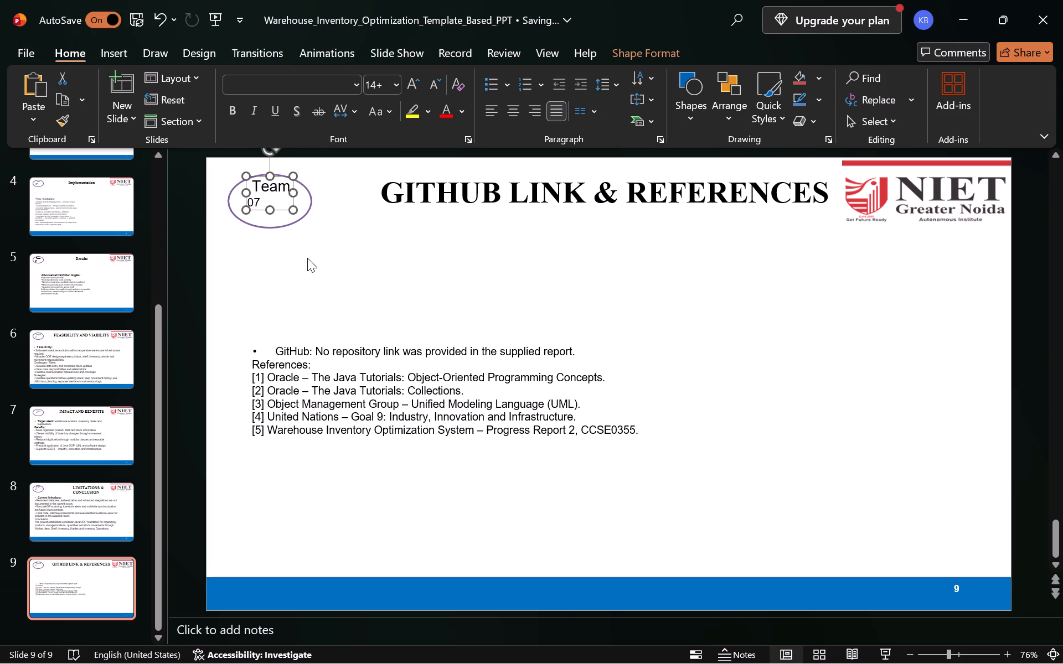
{"action": "left_click", "coordinate": [307, 258]}
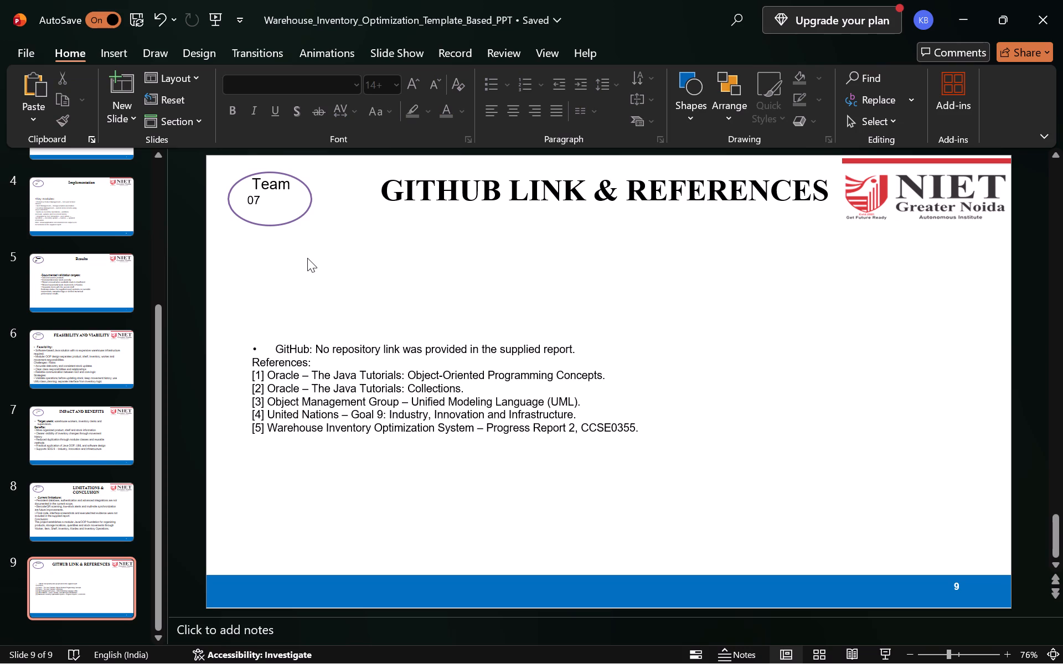
Shift the oval around slide 9's "Team 07" label up slightly.
{"action": "left_click", "coordinate": [266, 188]}
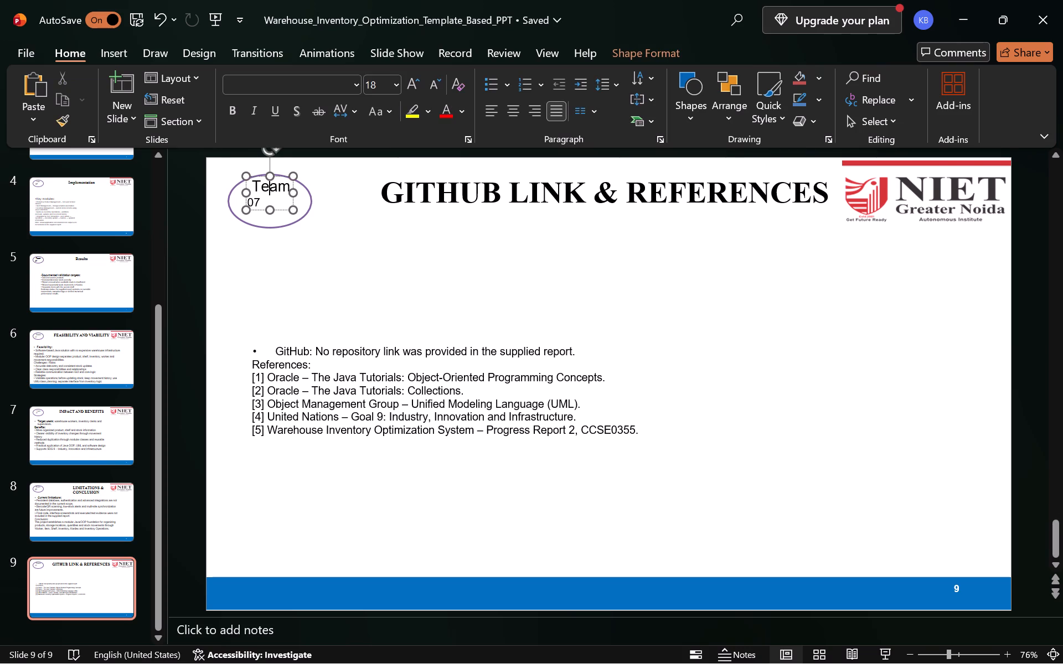
{"action": "left_click_drag", "start_coordinate": [283, 220], "coordinate": [286, 214]}
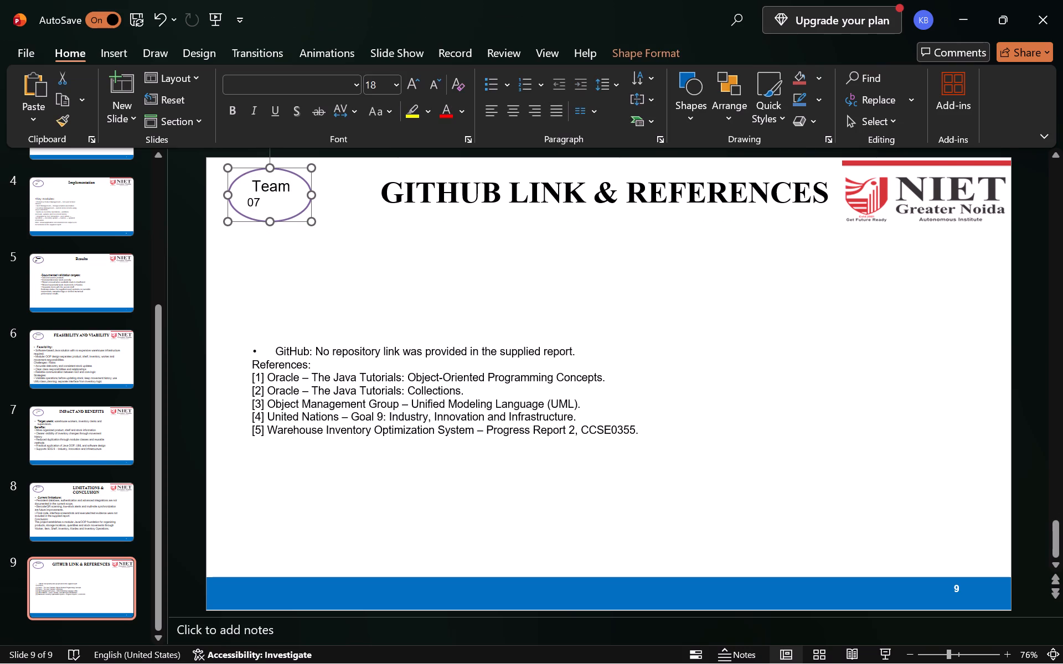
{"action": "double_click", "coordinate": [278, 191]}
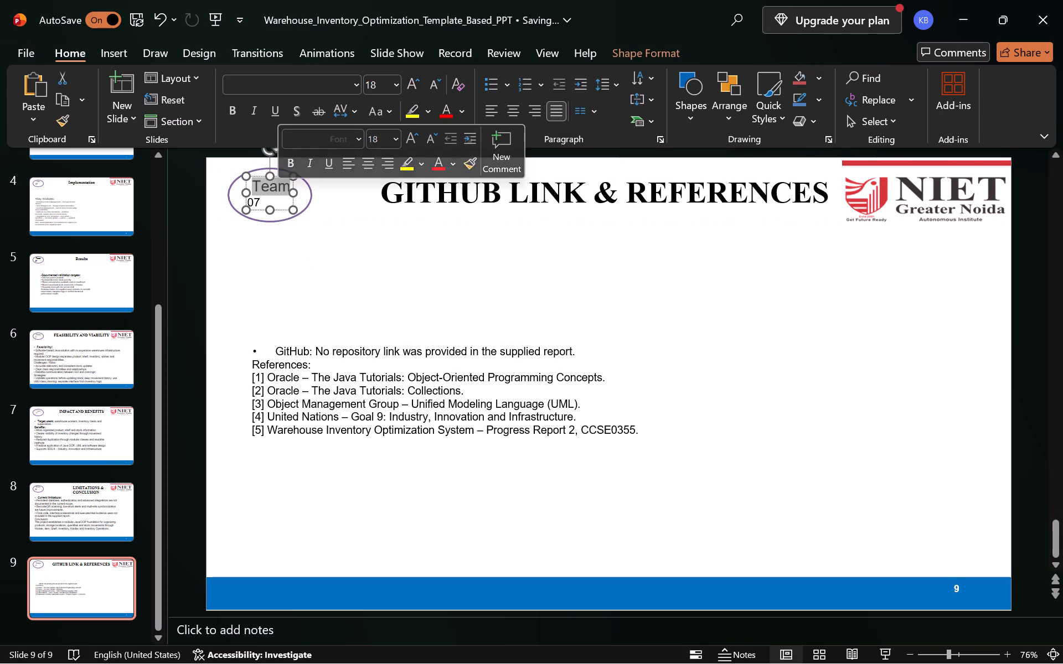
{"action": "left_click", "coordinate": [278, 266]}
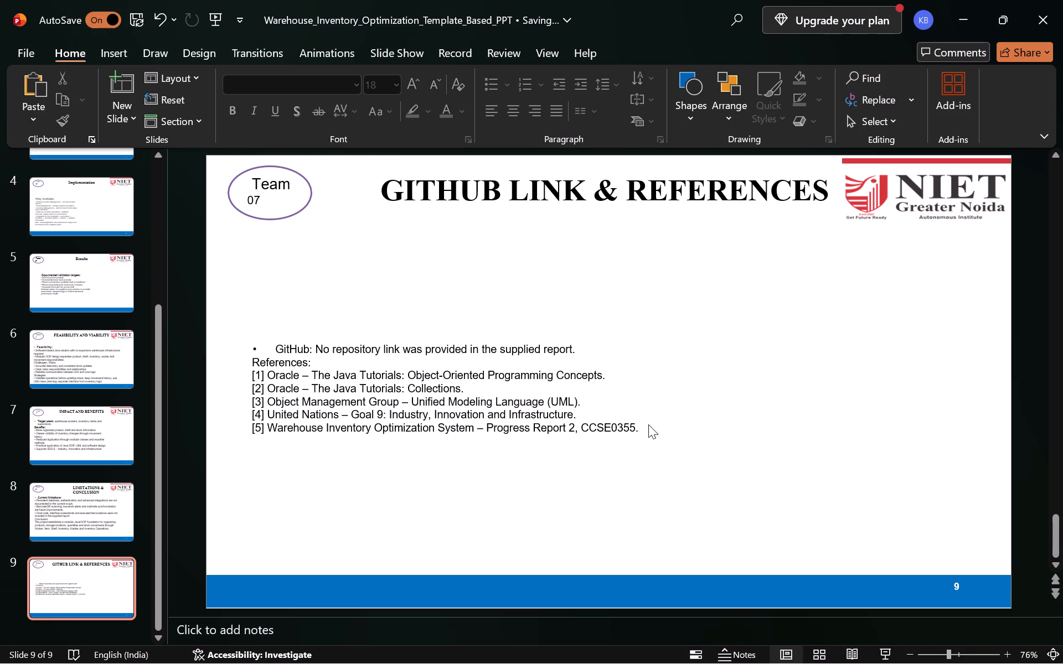
Set the GitHub and references text on slide 9 to font size 24.
{"action": "left_click_drag", "start_coordinate": [648, 424], "coordinate": [491, 397]}
{"action": "left_click_drag", "start_coordinate": [617, 428], "coordinate": [629, 430]}
{"action": "left_click_drag", "start_coordinate": [636, 426], "coordinate": [227, 345]}
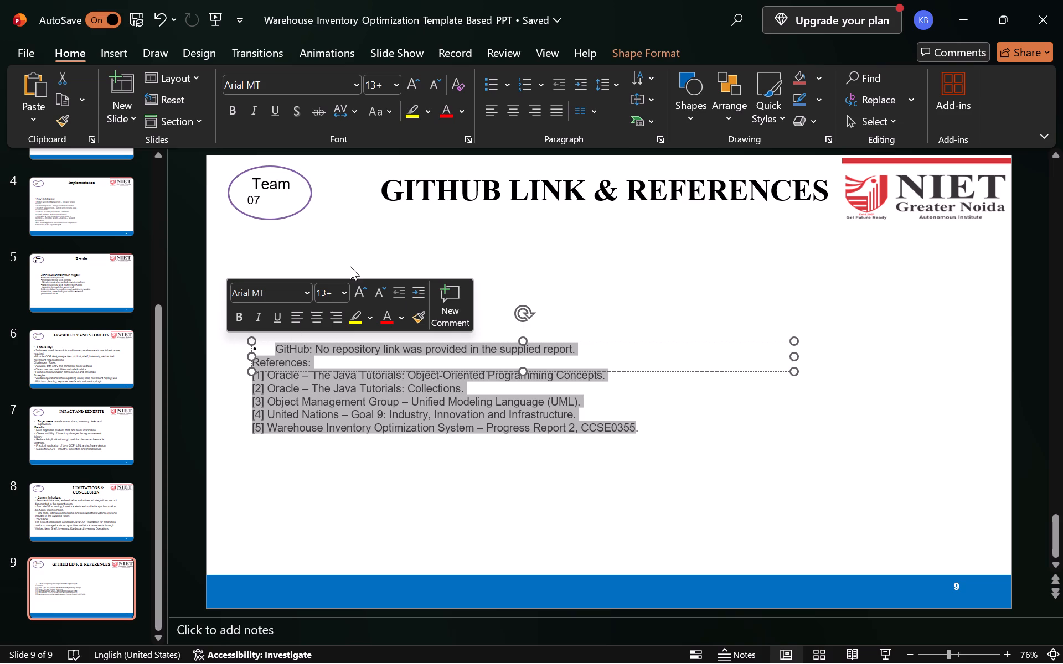
{"action": "left_click", "coordinate": [339, 287]}
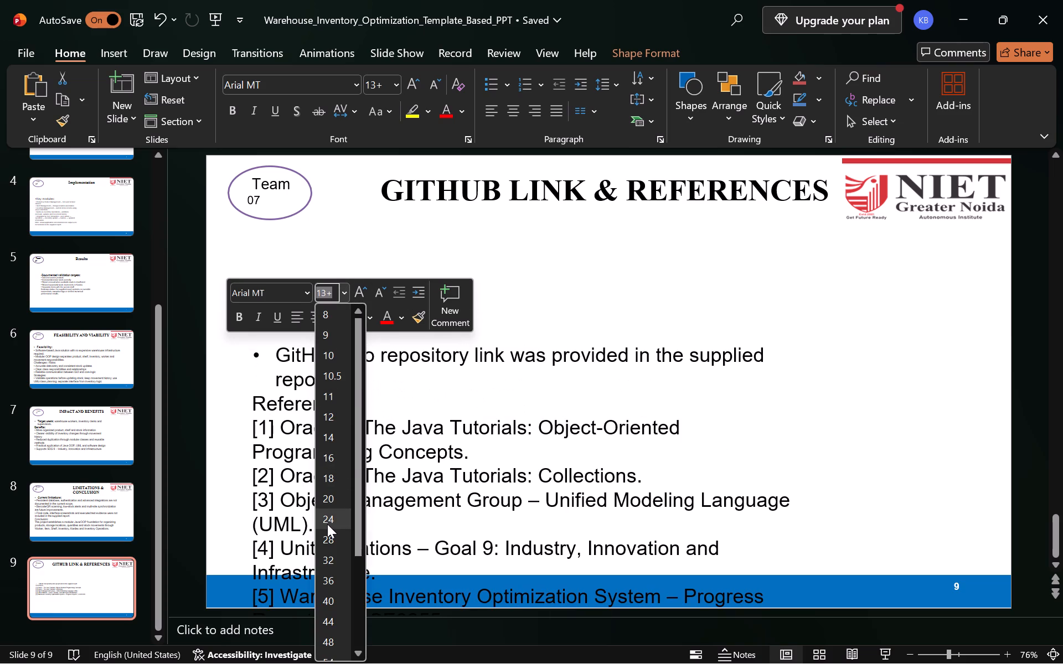
{"action": "left_click", "coordinate": [327, 524]}
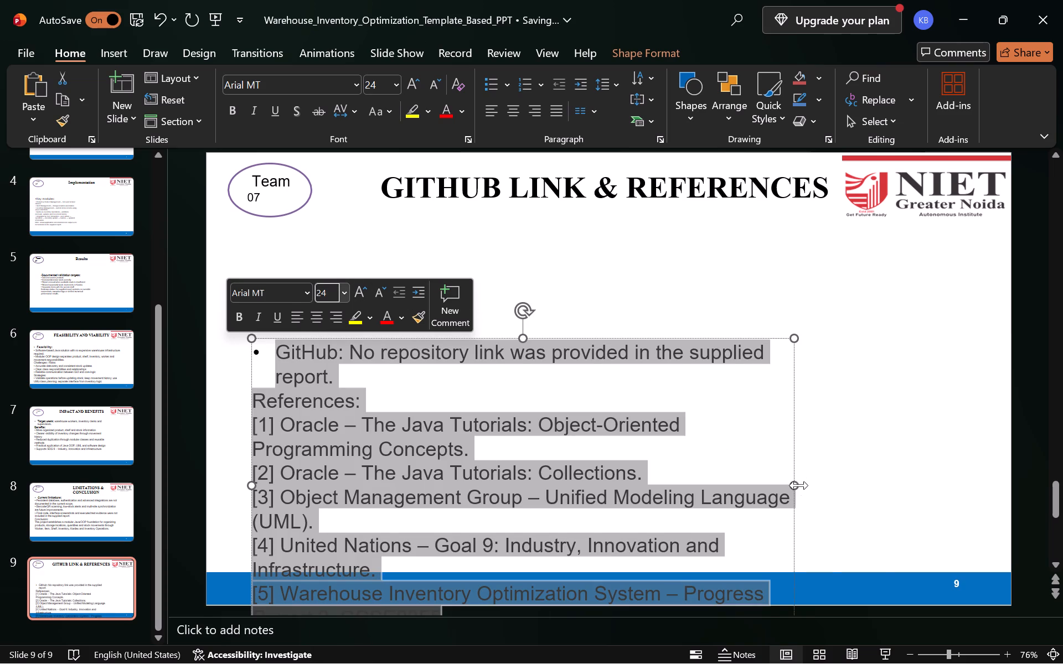
Widen slide 9's references text box so reference [1] fits on one line, and move the box up slightly.
{"action": "left_click_drag", "start_coordinate": [796, 487], "coordinate": [912, 448]}
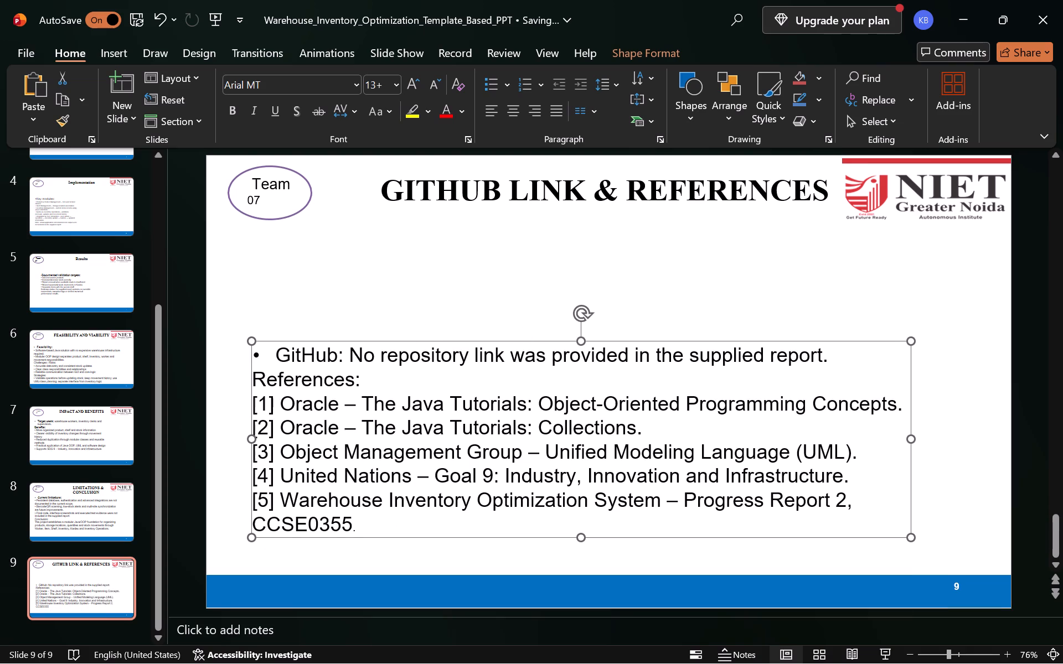
{"action": "left_click_drag", "start_coordinate": [401, 338], "coordinate": [396, 302]}
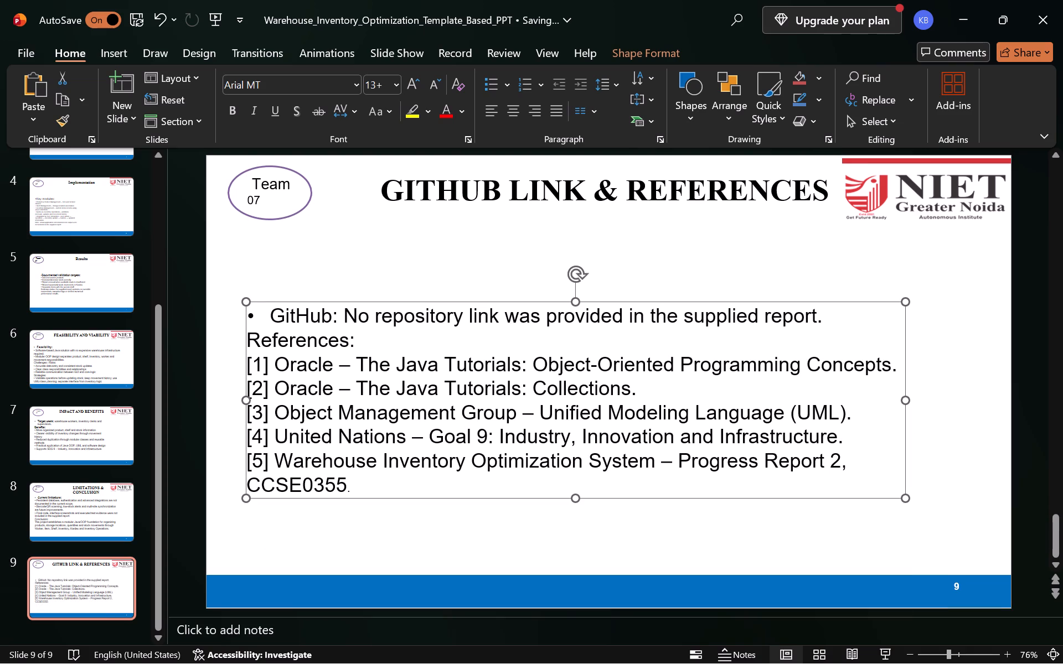
{"action": "left_click", "coordinate": [484, 517]}
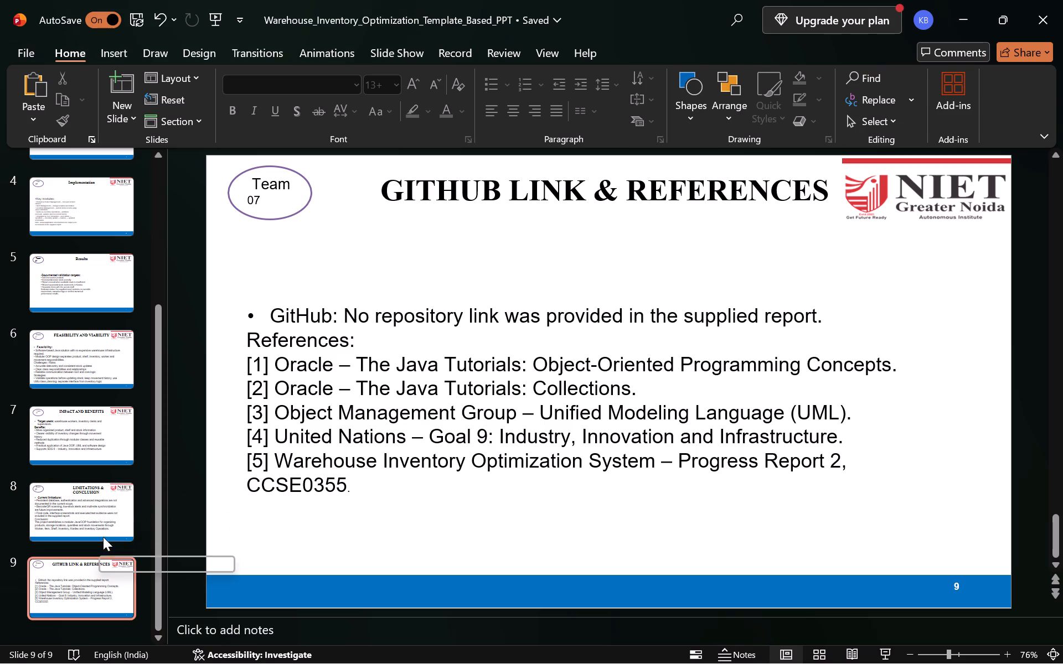
Look back through the slides from slide 8 to slide 1 to check their content and formatting.
{"action": "left_click", "coordinate": [45, 525]}
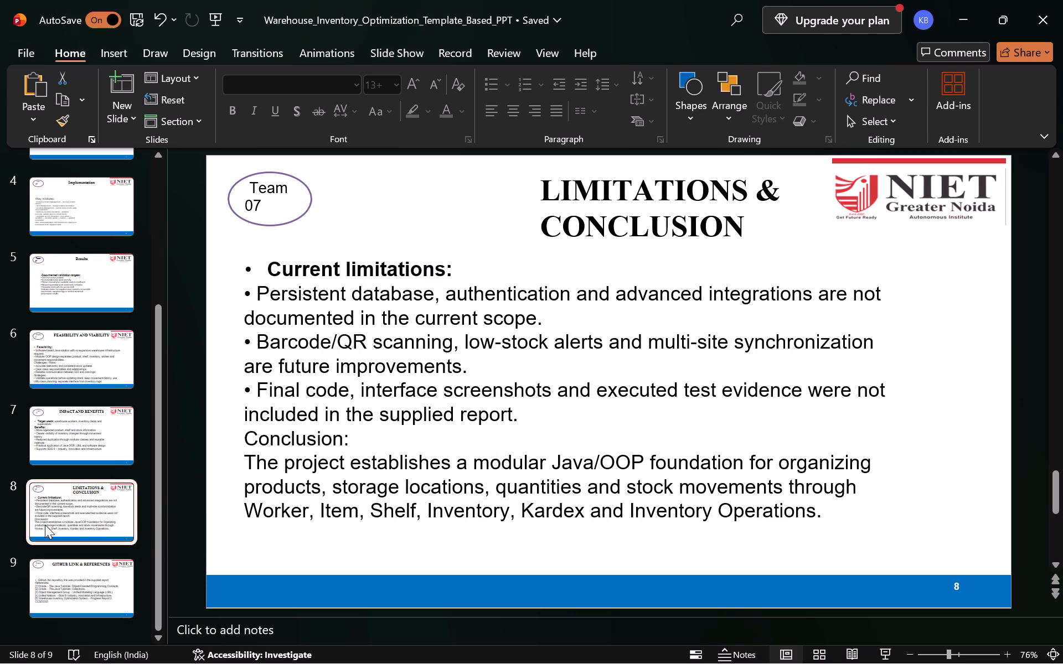
{"action": "left_click", "coordinate": [69, 453]}
{"action": "left_click", "coordinate": [96, 376]}
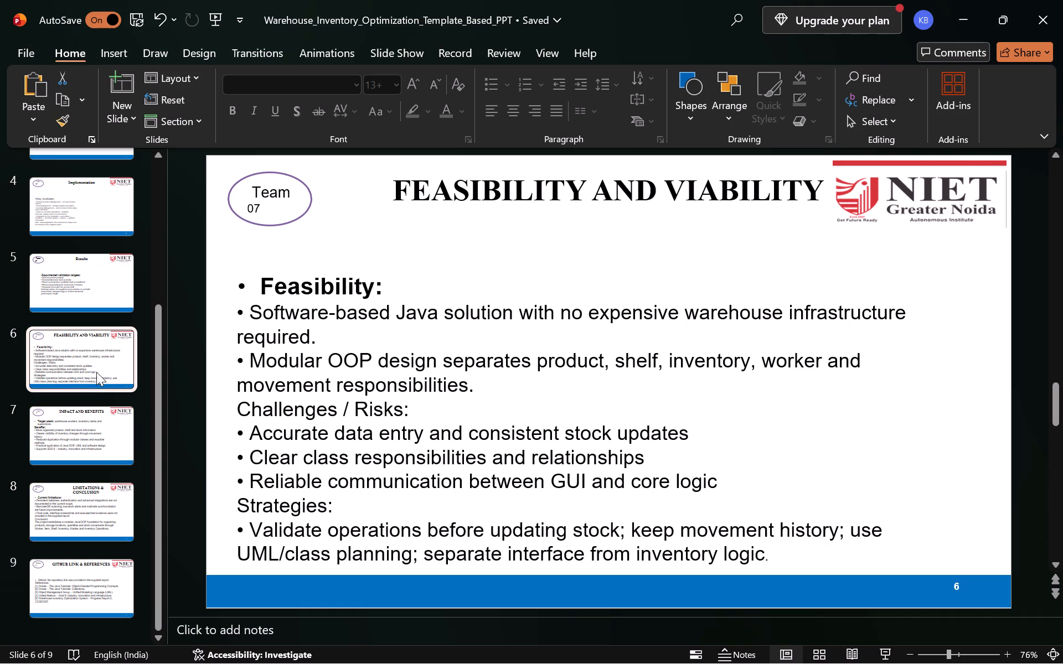
{"action": "left_click", "coordinate": [97, 286]}
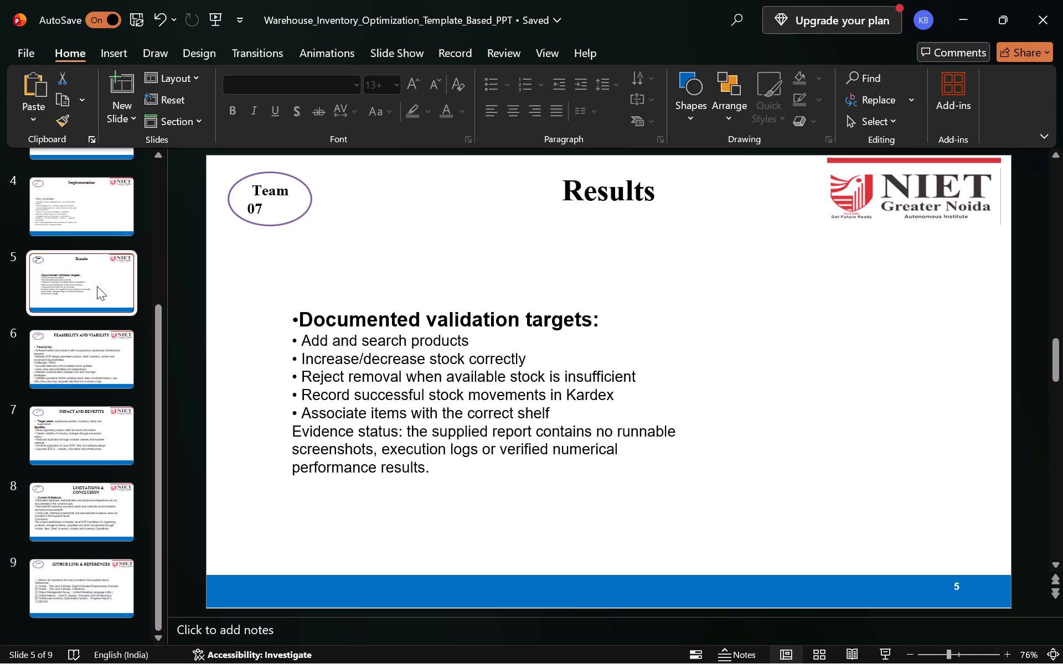
{"action": "left_click", "coordinate": [55, 189]}
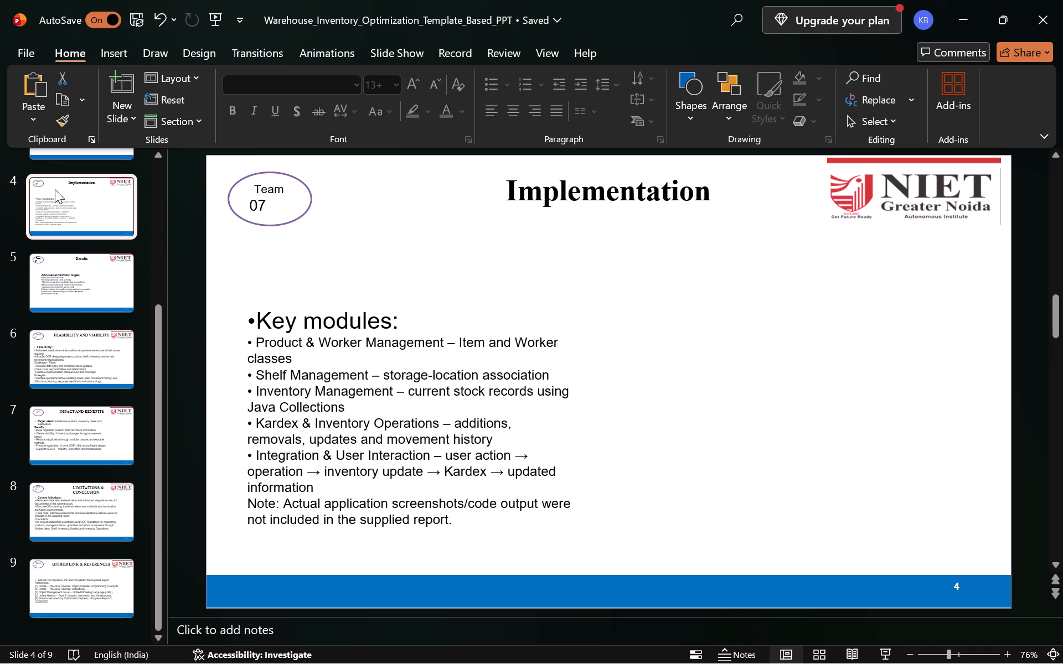
{"action": "scroll", "coordinate": [74, 205], "scroll_direction": "up", "scroll_amount": 1}
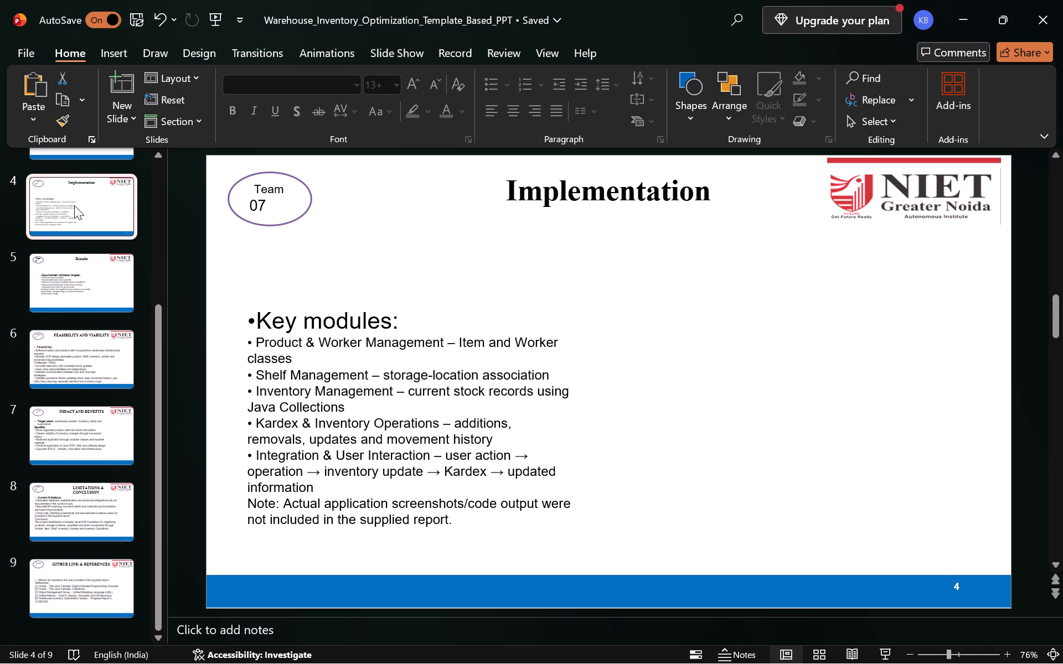
{"action": "scroll", "coordinate": [74, 205], "scroll_direction": "up", "scroll_amount": 1}
{"action": "left_click", "coordinate": [74, 205]}
{"action": "scroll", "coordinate": [74, 205], "scroll_direction": "up", "scroll_amount": 3}
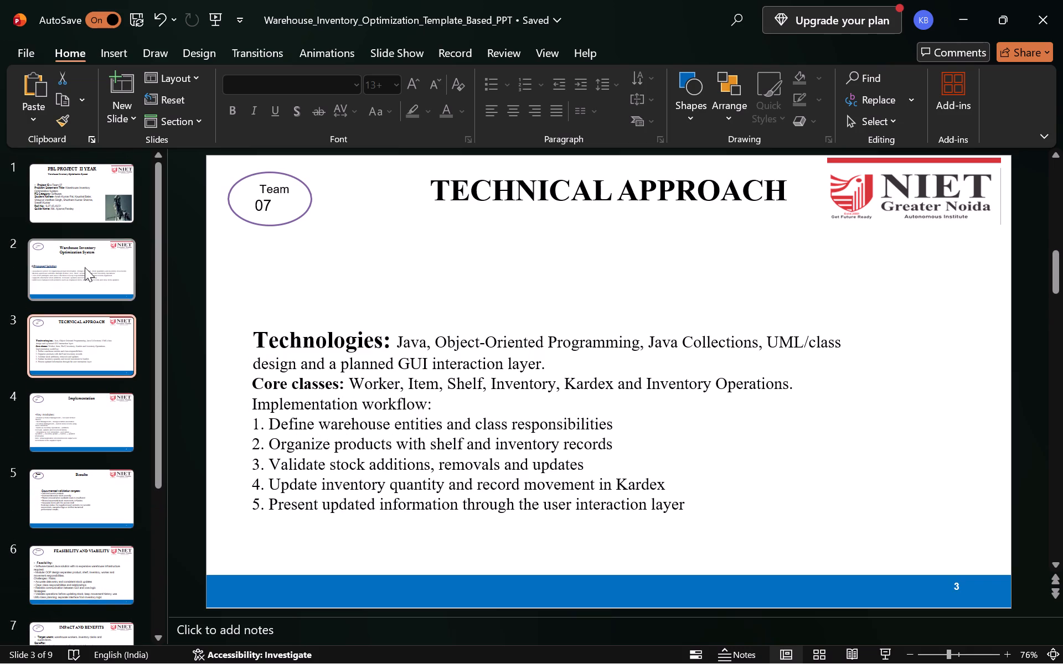
{"action": "left_click", "coordinate": [85, 267]}
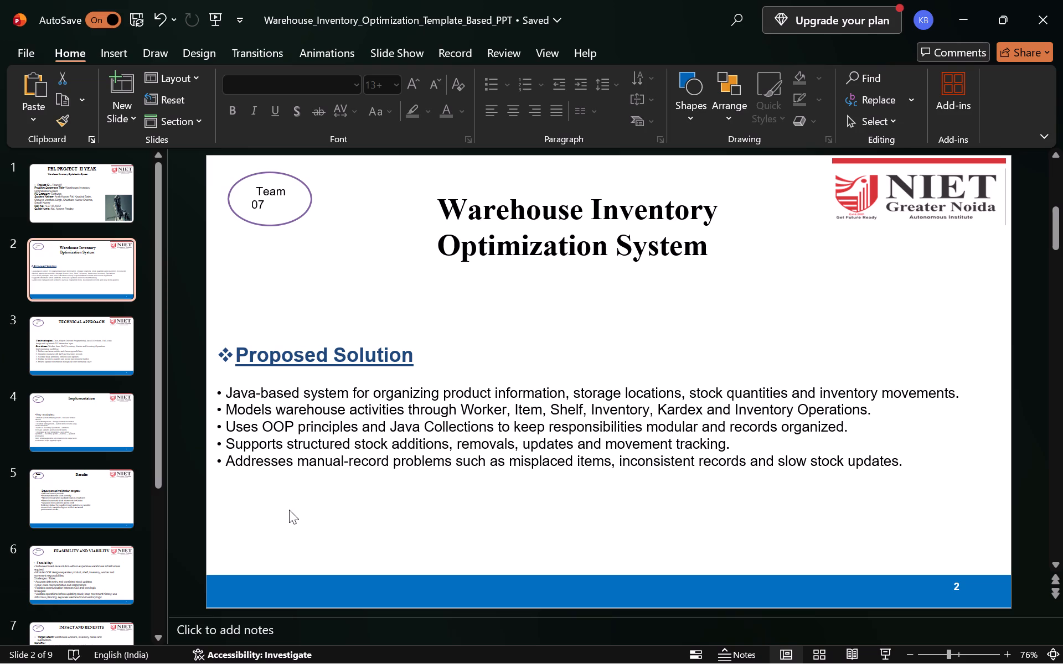
{"action": "scroll", "coordinate": [289, 510], "scroll_direction": "up", "scroll_amount": 3}
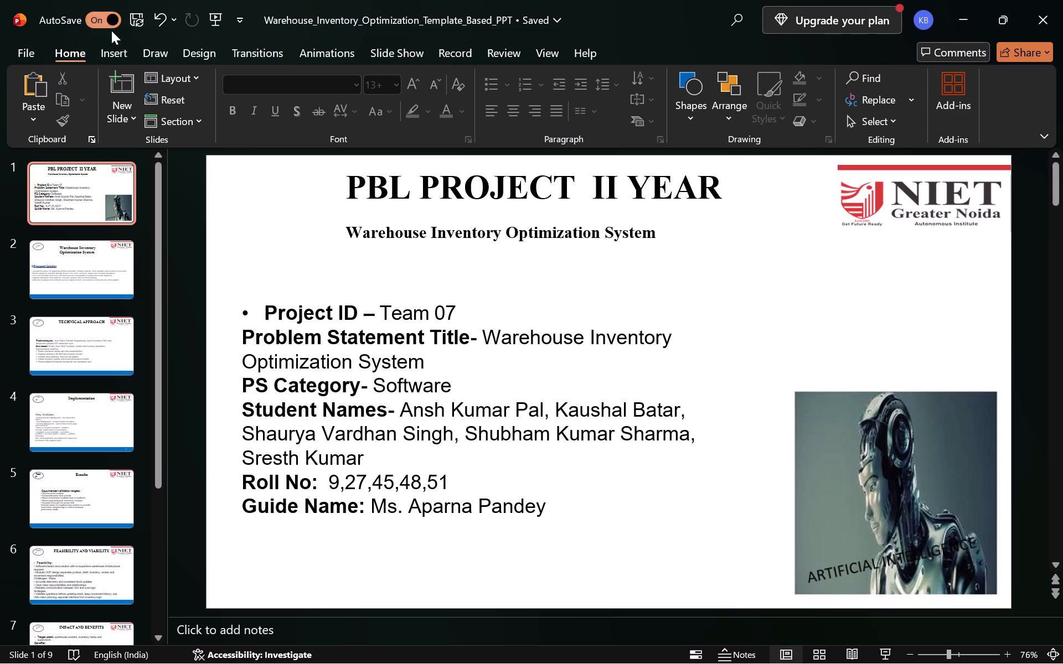
Save a copy of the presentation in the OneDrive Desktop folder as Warehouse_Inventory_Optimization_Template_Based_PPT, in PowerPoint Presentation format.
{"action": "left_click", "coordinate": [24, 54]}
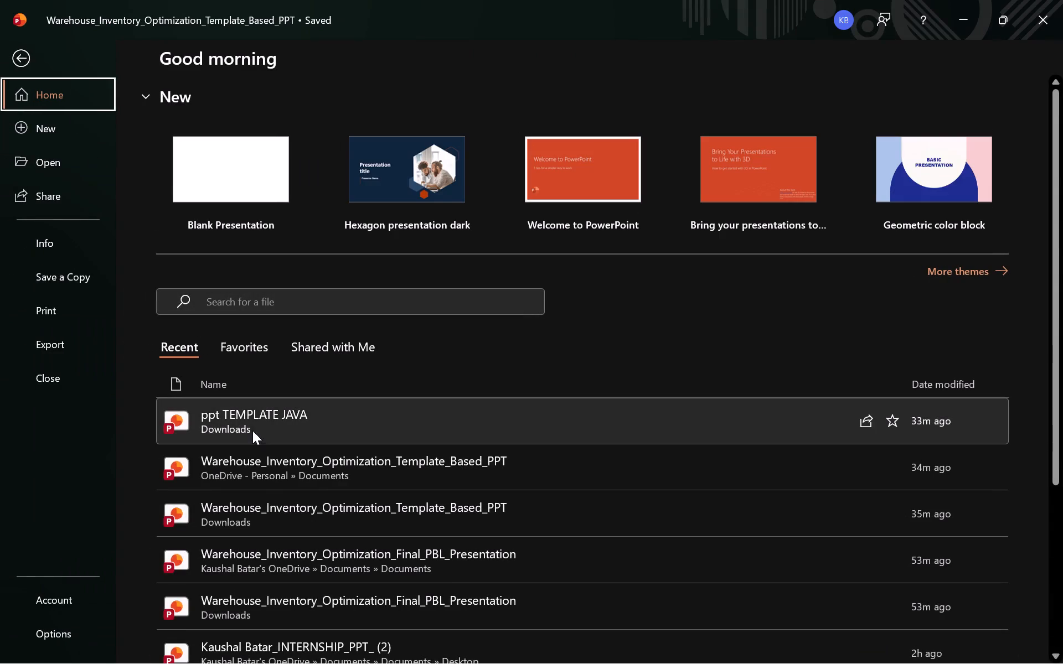
{"action": "left_click", "coordinate": [55, 277]}
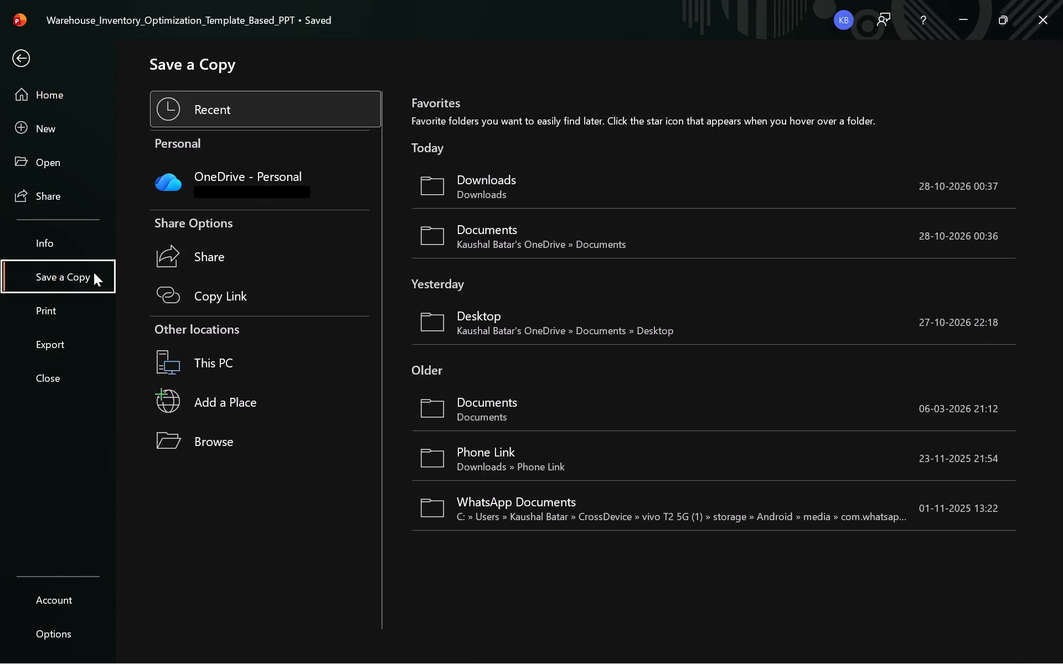
{"action": "left_click", "coordinate": [508, 336]}
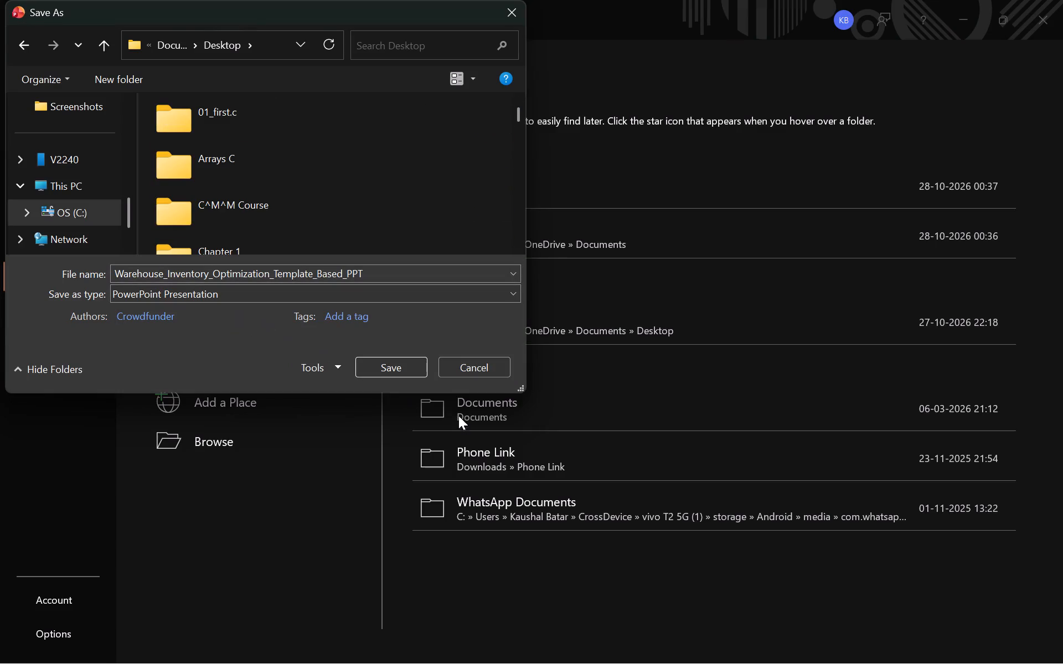
{"action": "left_click", "coordinate": [389, 372]}
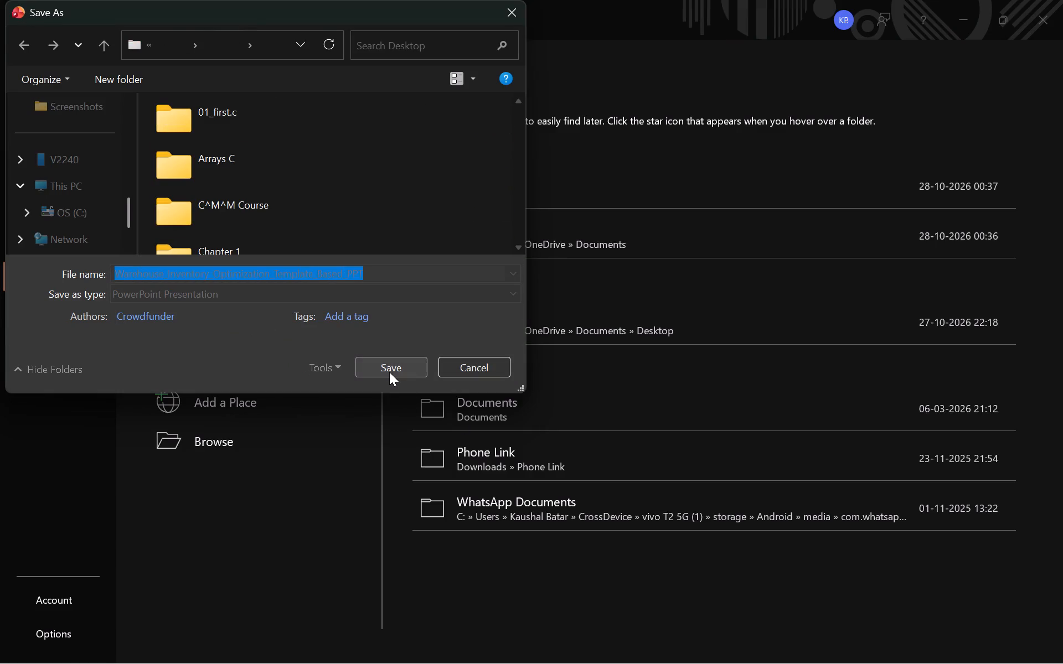
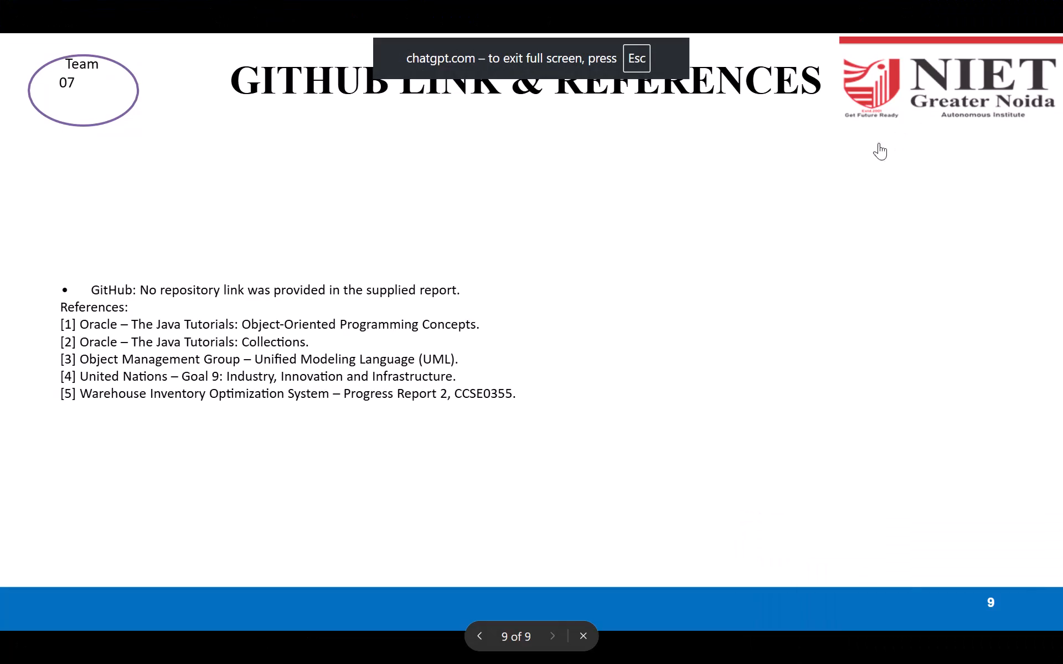
Leave the full-screen preview of slide 9 and return to the ChatGPT conversation about the Java PPT template.
{"action": "left_click", "coordinate": [628, 466]}
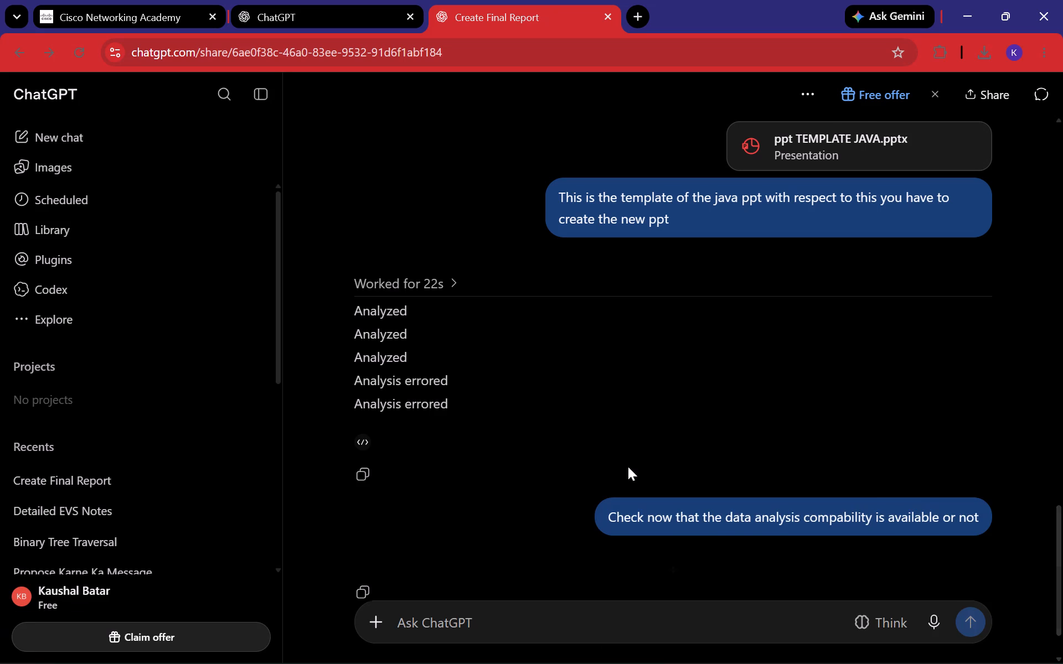
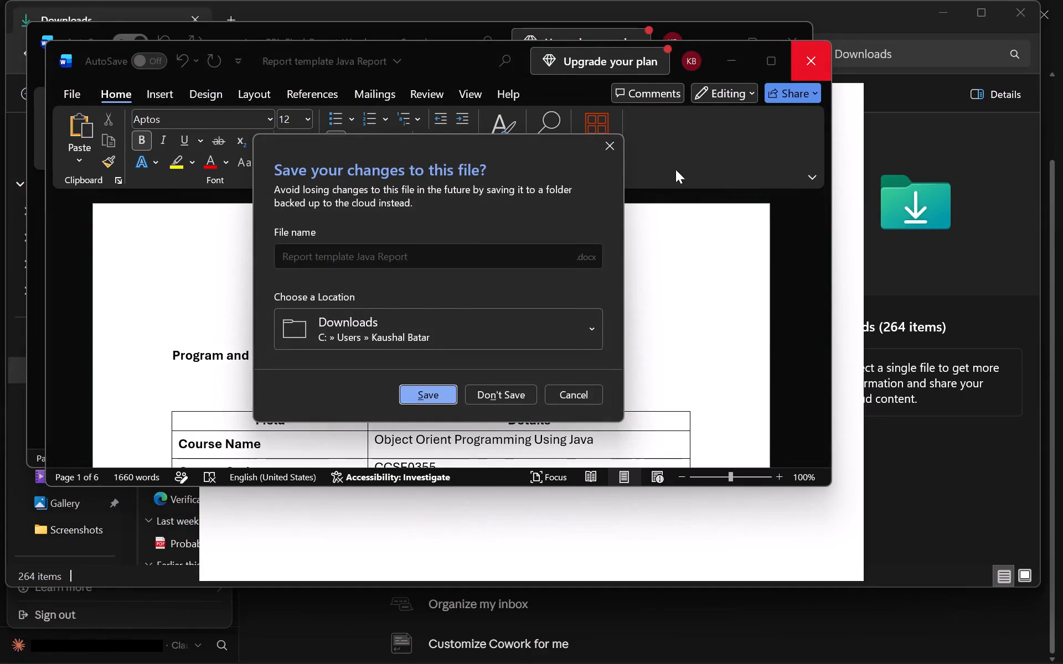
Close the Report template Java Report document in Word without saving its changes.
{"action": "left_click", "coordinate": [576, 394]}
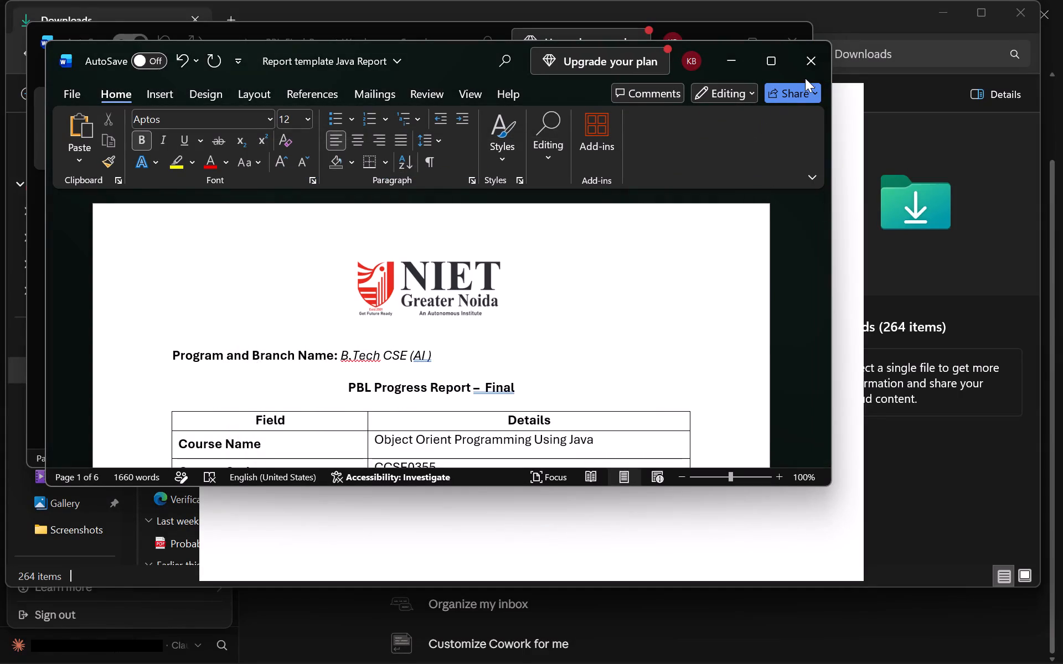
{"action": "left_click", "coordinate": [819, 56]}
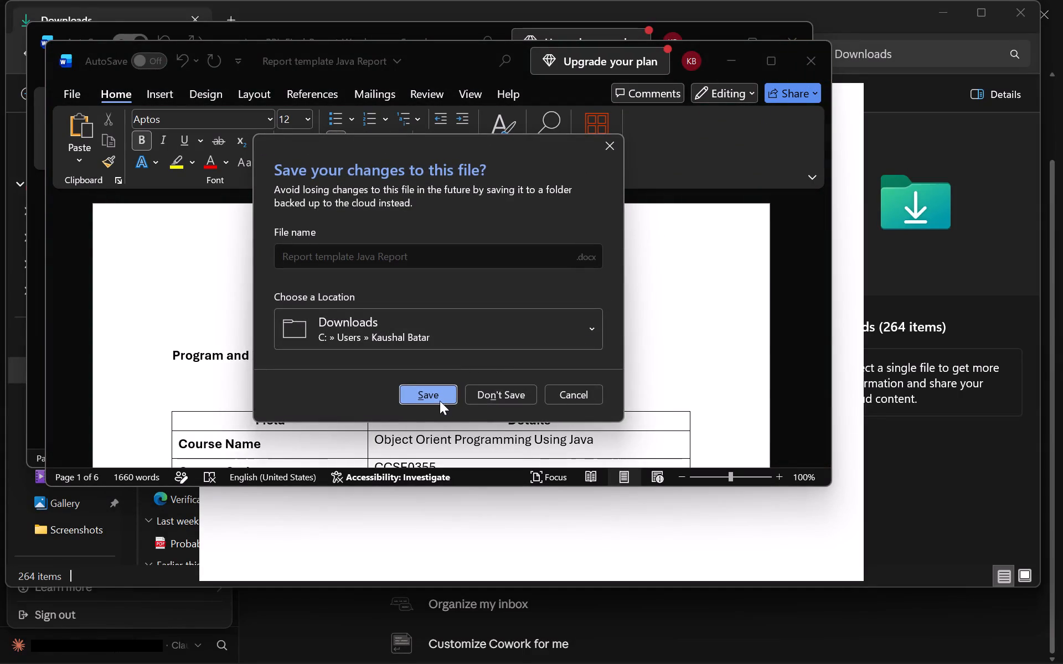
{"action": "left_click", "coordinate": [482, 386]}
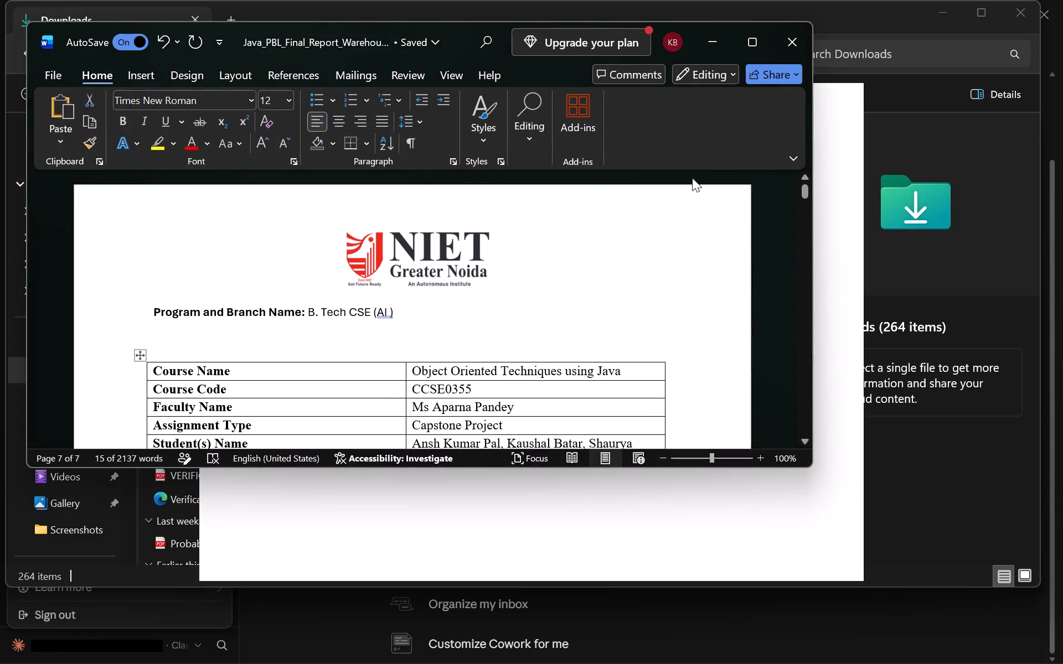